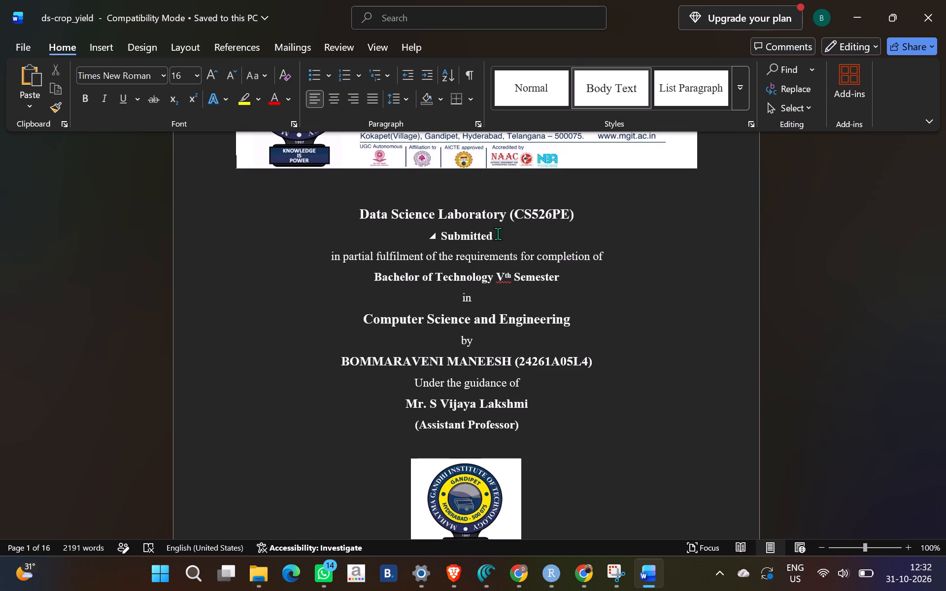
pyautogui.click(362, 194)
pyautogui.hotkey('ctrl', 'v')
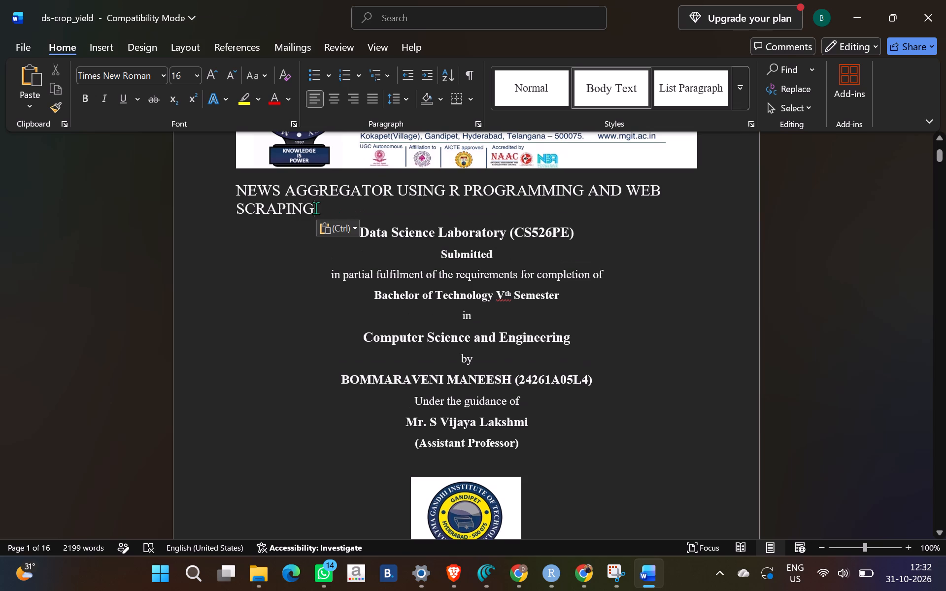
# Compare the pasted project title's formatting with the "Data Science Laboratory" line and make the title bold.
pyautogui.moveTo(316, 208); pyautogui.dragTo(229, 188)
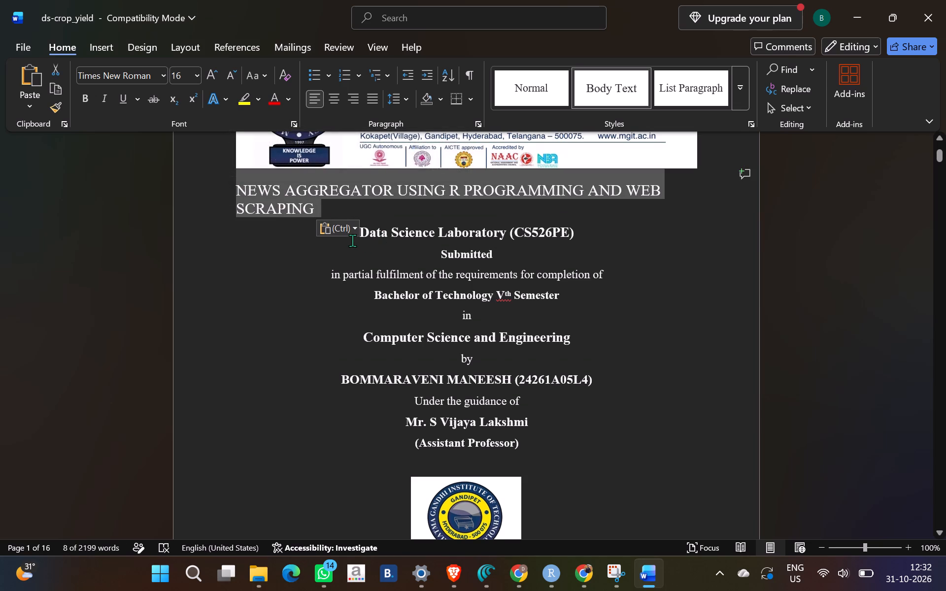
pyautogui.moveTo(360, 230); pyautogui.dragTo(424, 231)
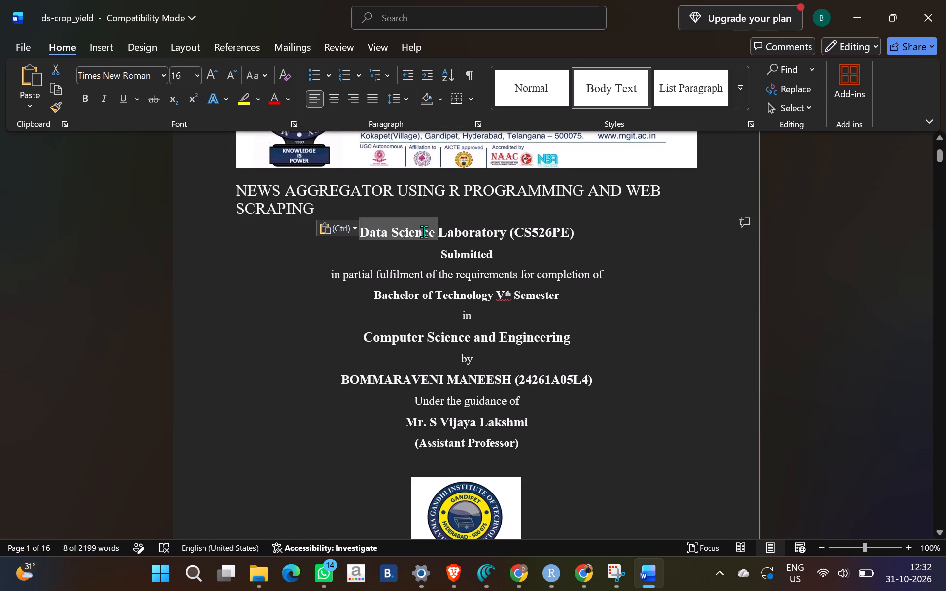
pyautogui.moveTo(424, 231); pyautogui.dragTo(444, 233)
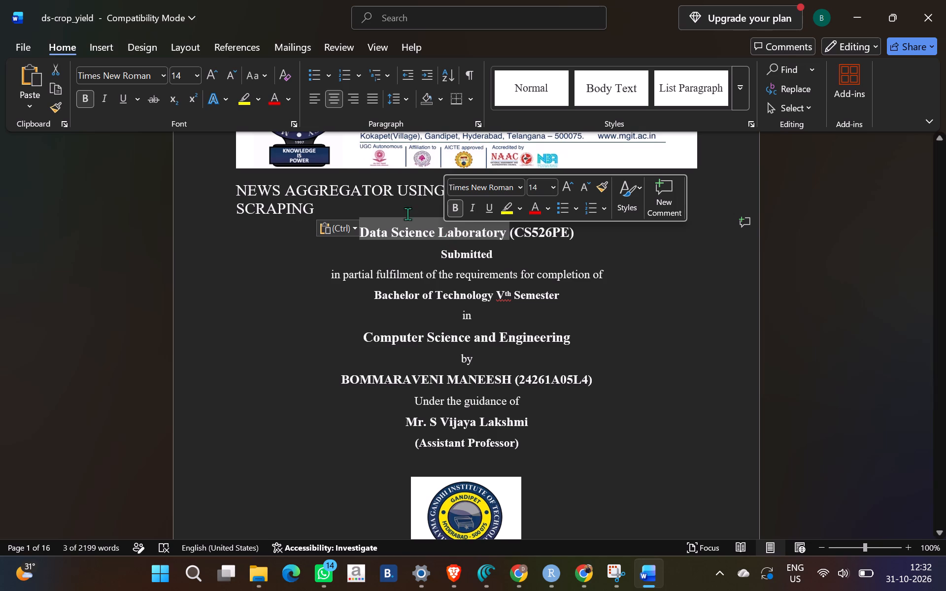
pyautogui.moveTo(332, 202); pyautogui.dragTo(245, 193)
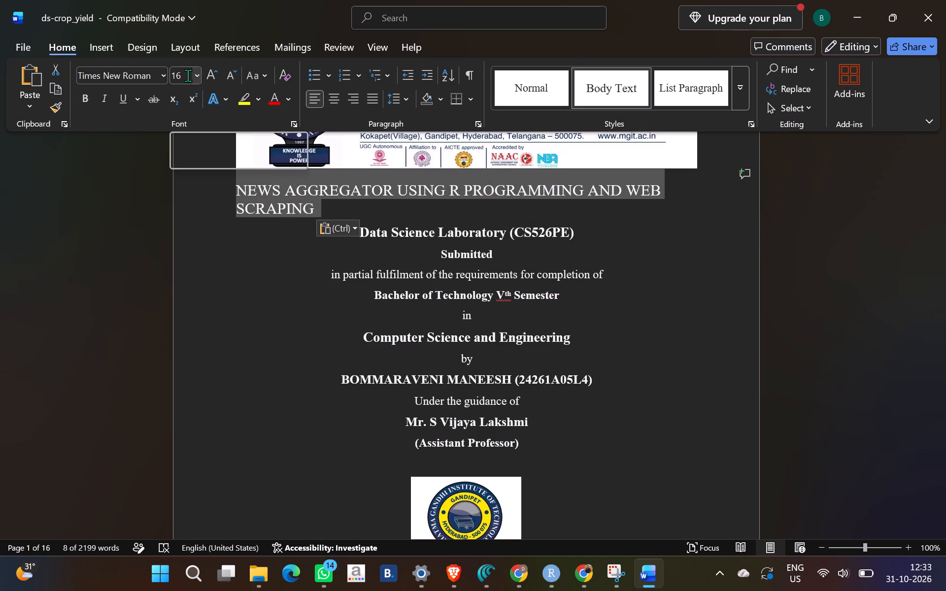
pyautogui.click(85, 93)
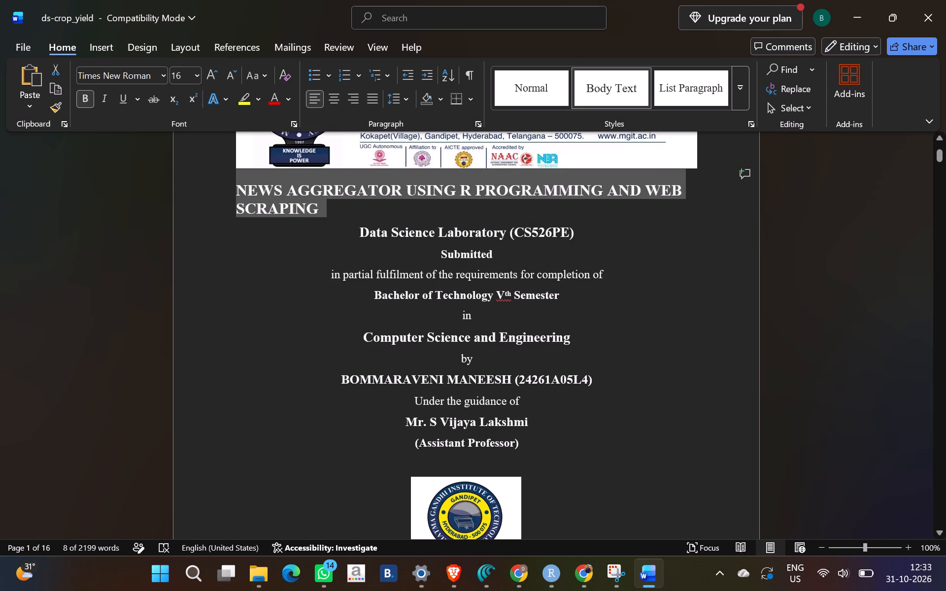
pyautogui.click(241, 210)
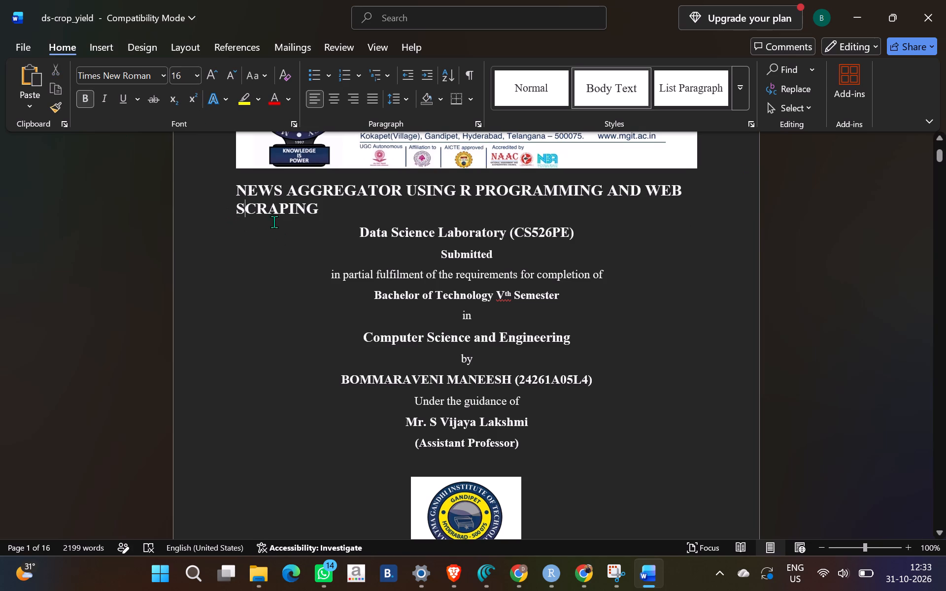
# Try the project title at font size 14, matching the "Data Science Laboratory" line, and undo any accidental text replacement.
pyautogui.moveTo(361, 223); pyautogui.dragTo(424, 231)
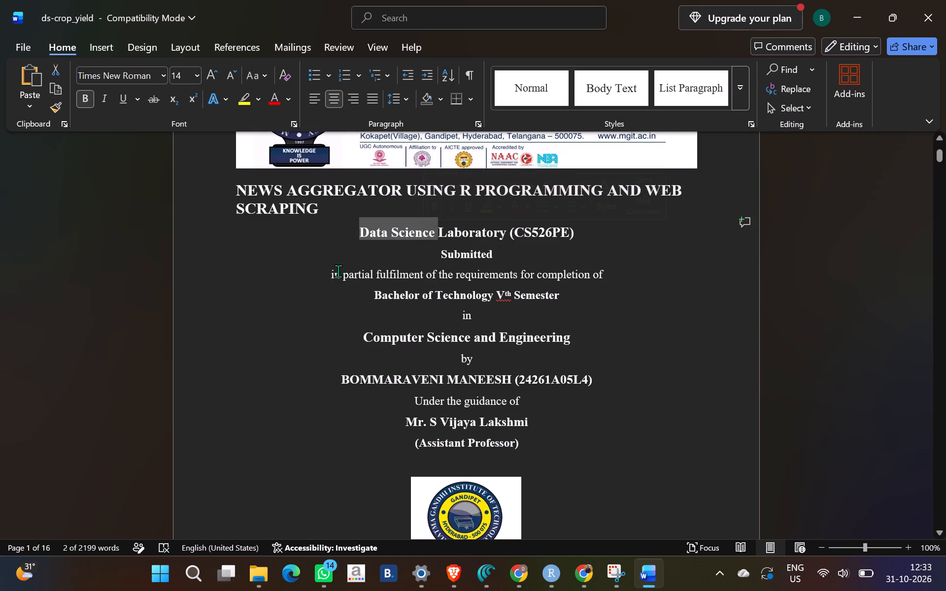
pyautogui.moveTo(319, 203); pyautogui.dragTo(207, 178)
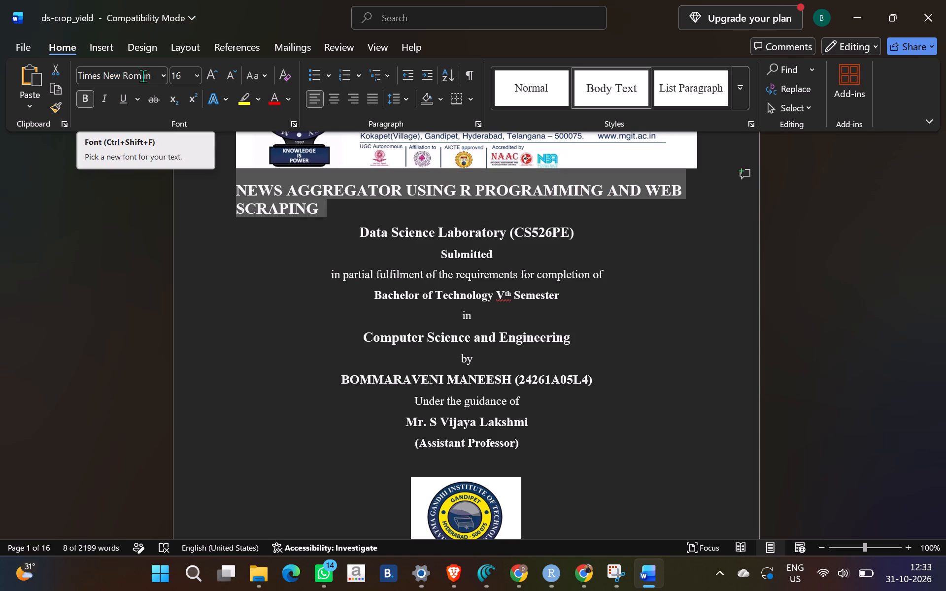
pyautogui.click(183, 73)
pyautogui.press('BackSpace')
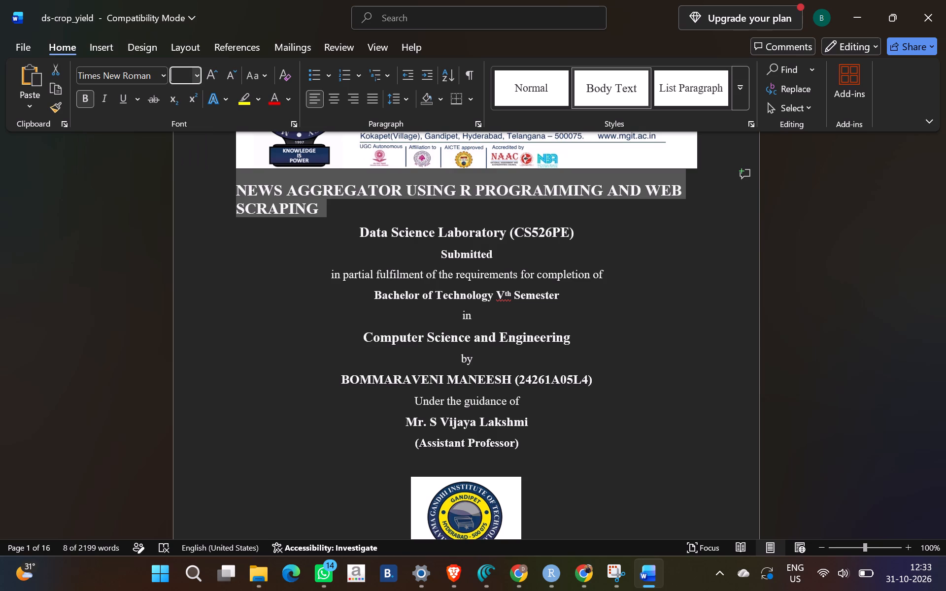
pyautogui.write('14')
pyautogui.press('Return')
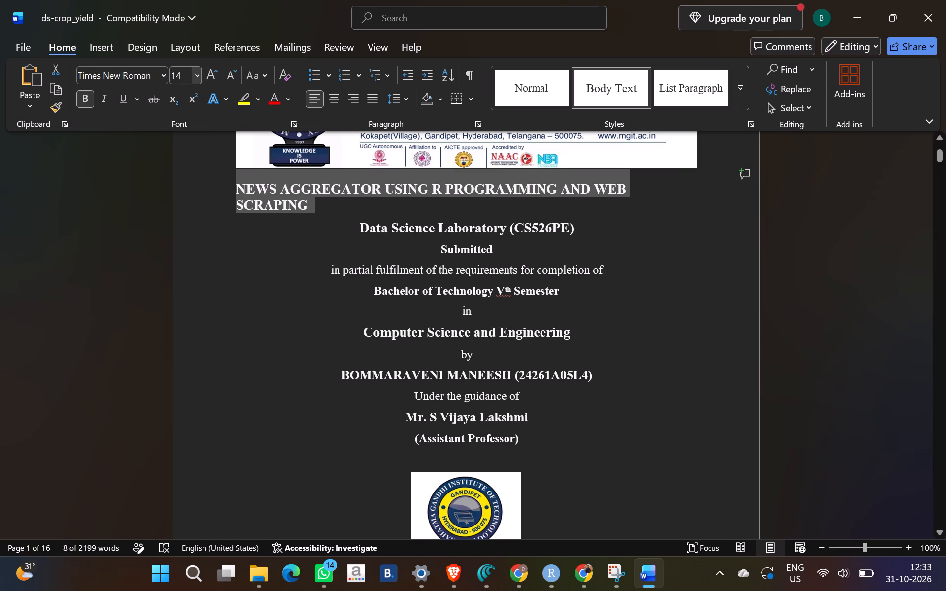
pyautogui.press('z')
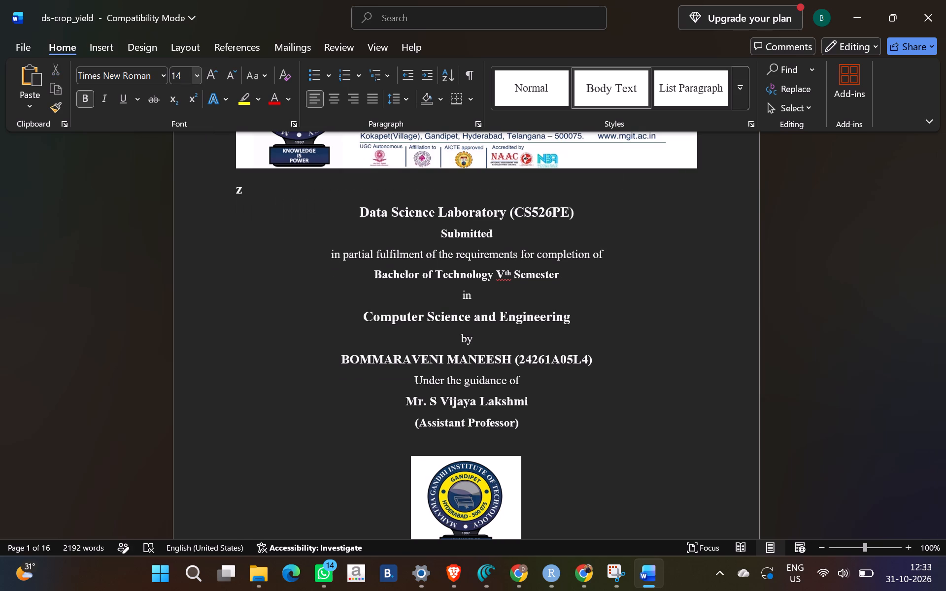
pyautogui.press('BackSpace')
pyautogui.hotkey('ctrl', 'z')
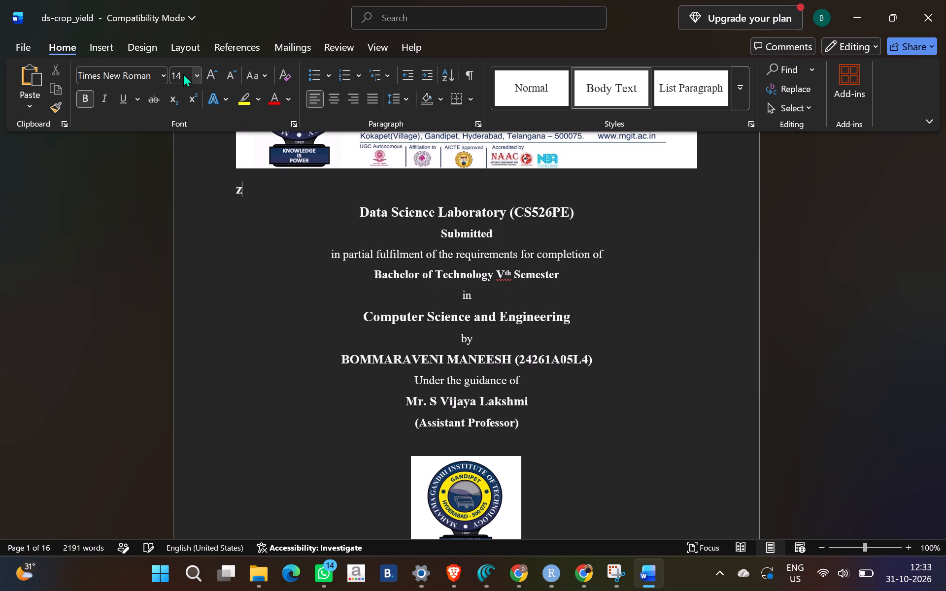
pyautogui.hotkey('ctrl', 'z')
# Set the project title's font size to 16.
pyautogui.click(183, 73)
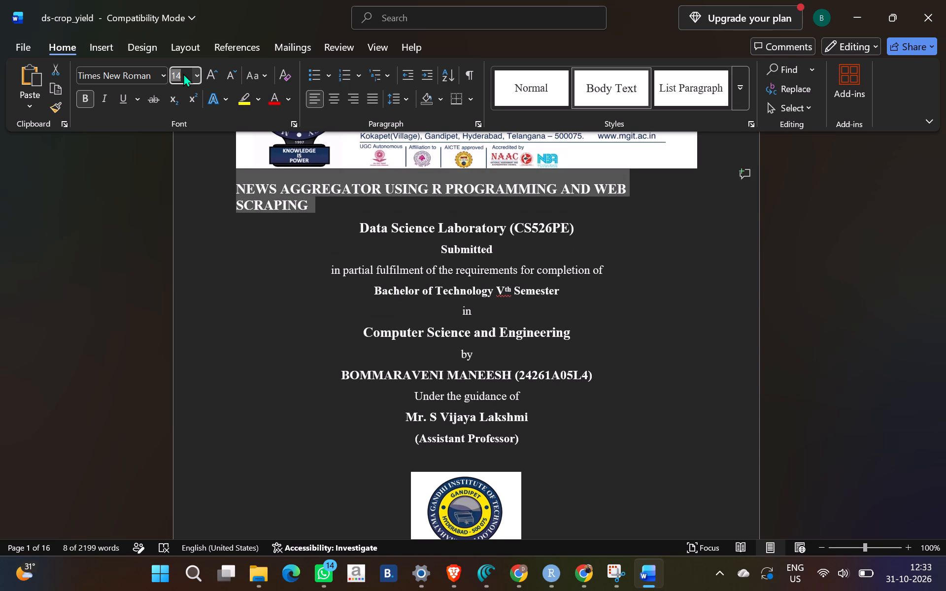
pyautogui.press('z')
pyautogui.press('BackSpace')
pyautogui.write('16')
pyautogui.press('Return')
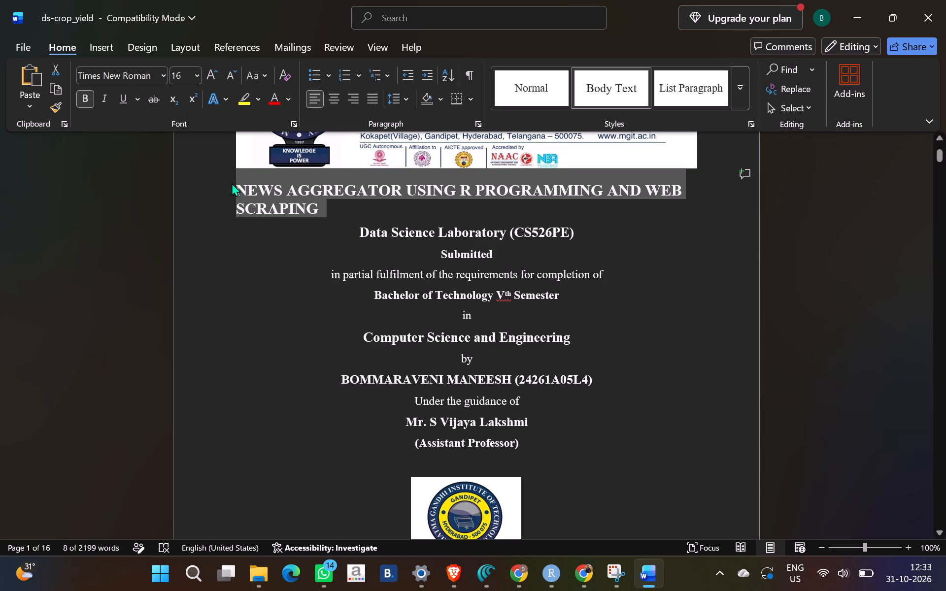
# Shift the first line of the project title inward by adding four spaces before "NEWS".
pyautogui.click(234, 184)
pyautogui.press('space')
pyautogui.press('space')
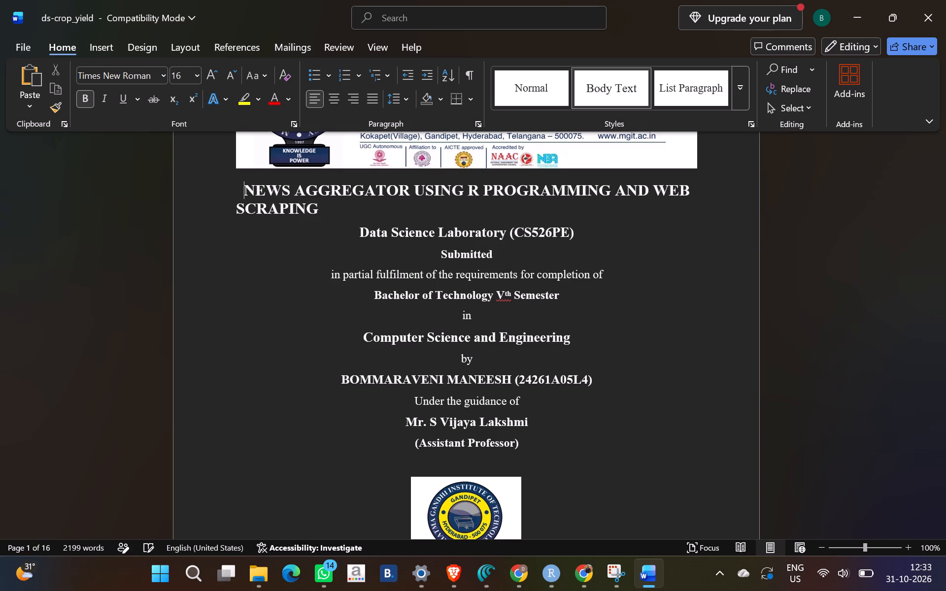
pyautogui.press('space')
pyautogui.press('space')
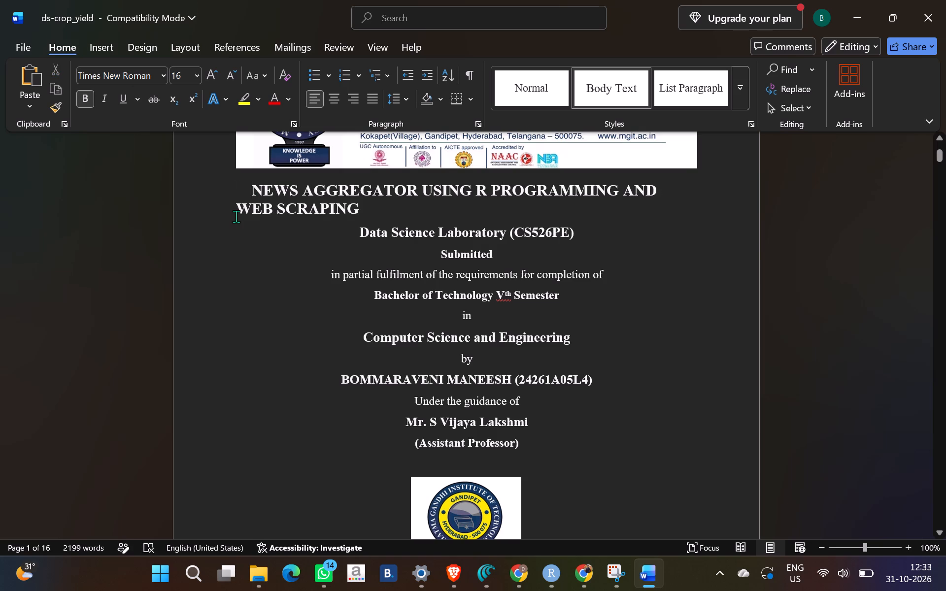
# Try to move the title's second line inward by adding spaces before "WEB SCRAPING".
pyautogui.click(236, 216)
pyautogui.press('space')
pyautogui.press('space')
pyautogui.press('space')
pyautogui.press('space')
pyautogui.press('space')
pyautogui.press('space')
pyautogui.press('space')
pyautogui.press('space')
pyautogui.press('space')
pyautogui.press('space')
pyautogui.press('space')
pyautogui.press('space')
pyautogui.press('space')
pyautogui.press('space')
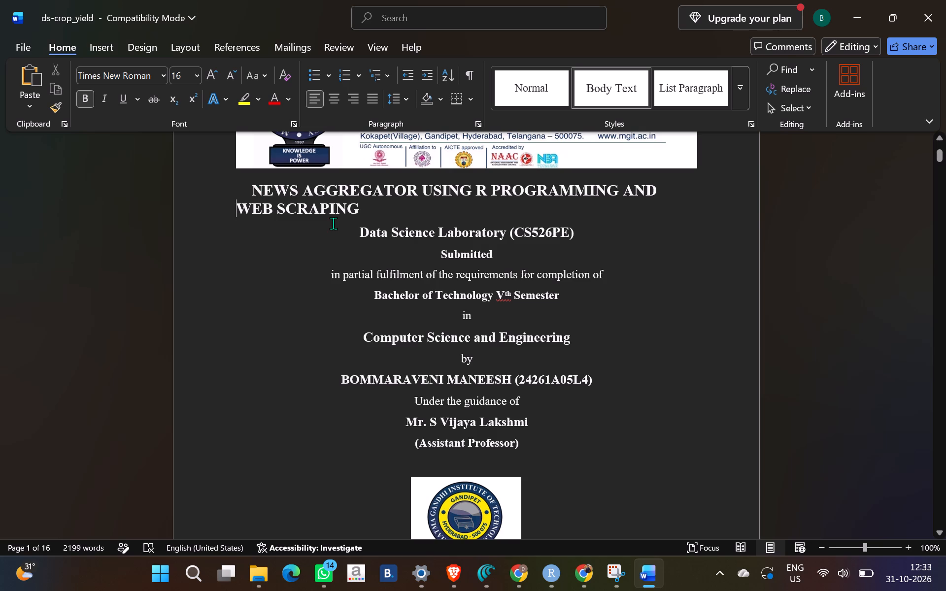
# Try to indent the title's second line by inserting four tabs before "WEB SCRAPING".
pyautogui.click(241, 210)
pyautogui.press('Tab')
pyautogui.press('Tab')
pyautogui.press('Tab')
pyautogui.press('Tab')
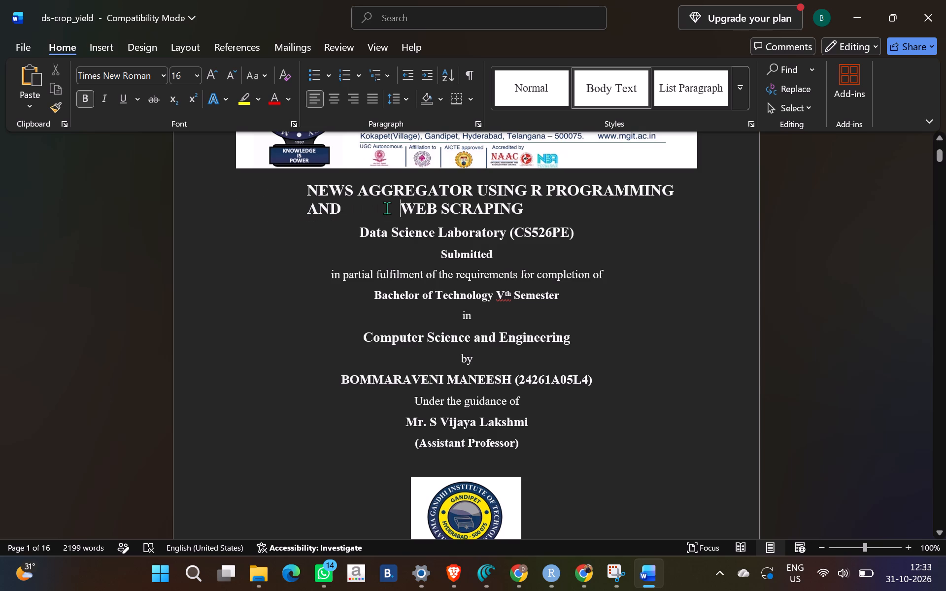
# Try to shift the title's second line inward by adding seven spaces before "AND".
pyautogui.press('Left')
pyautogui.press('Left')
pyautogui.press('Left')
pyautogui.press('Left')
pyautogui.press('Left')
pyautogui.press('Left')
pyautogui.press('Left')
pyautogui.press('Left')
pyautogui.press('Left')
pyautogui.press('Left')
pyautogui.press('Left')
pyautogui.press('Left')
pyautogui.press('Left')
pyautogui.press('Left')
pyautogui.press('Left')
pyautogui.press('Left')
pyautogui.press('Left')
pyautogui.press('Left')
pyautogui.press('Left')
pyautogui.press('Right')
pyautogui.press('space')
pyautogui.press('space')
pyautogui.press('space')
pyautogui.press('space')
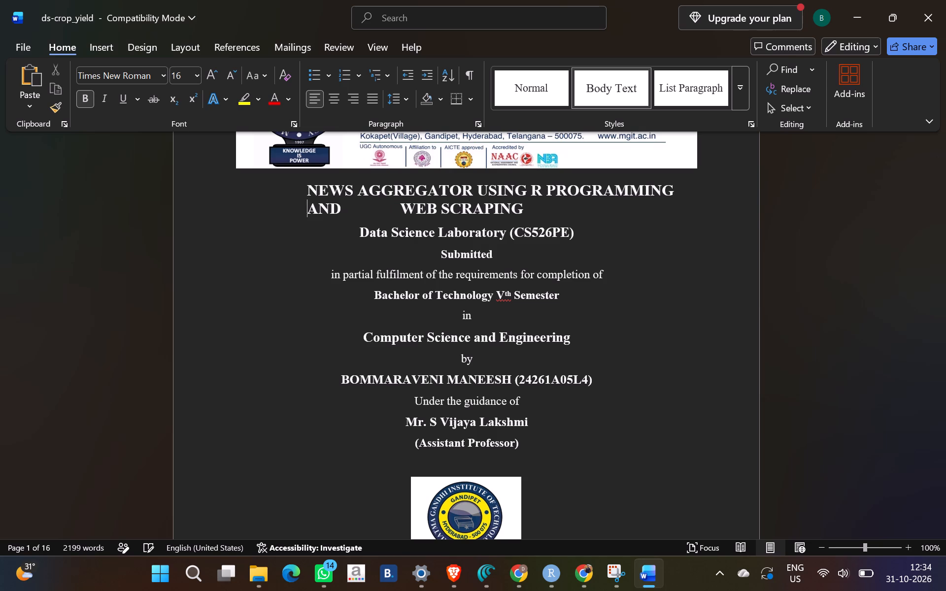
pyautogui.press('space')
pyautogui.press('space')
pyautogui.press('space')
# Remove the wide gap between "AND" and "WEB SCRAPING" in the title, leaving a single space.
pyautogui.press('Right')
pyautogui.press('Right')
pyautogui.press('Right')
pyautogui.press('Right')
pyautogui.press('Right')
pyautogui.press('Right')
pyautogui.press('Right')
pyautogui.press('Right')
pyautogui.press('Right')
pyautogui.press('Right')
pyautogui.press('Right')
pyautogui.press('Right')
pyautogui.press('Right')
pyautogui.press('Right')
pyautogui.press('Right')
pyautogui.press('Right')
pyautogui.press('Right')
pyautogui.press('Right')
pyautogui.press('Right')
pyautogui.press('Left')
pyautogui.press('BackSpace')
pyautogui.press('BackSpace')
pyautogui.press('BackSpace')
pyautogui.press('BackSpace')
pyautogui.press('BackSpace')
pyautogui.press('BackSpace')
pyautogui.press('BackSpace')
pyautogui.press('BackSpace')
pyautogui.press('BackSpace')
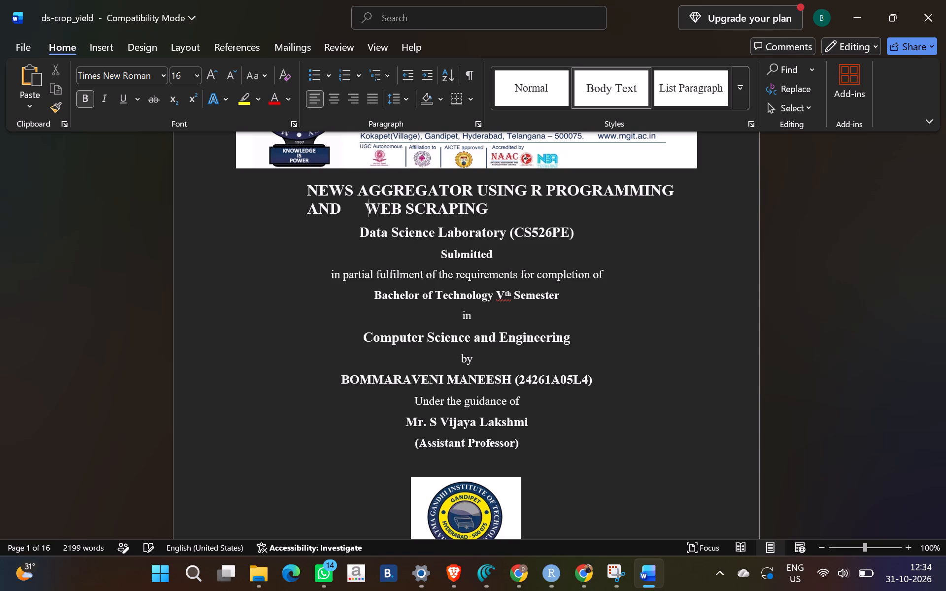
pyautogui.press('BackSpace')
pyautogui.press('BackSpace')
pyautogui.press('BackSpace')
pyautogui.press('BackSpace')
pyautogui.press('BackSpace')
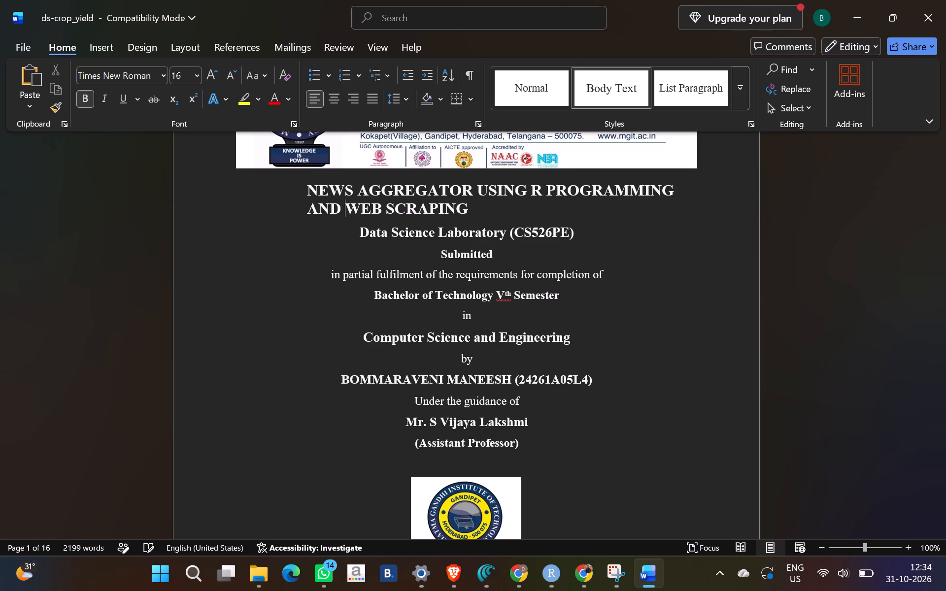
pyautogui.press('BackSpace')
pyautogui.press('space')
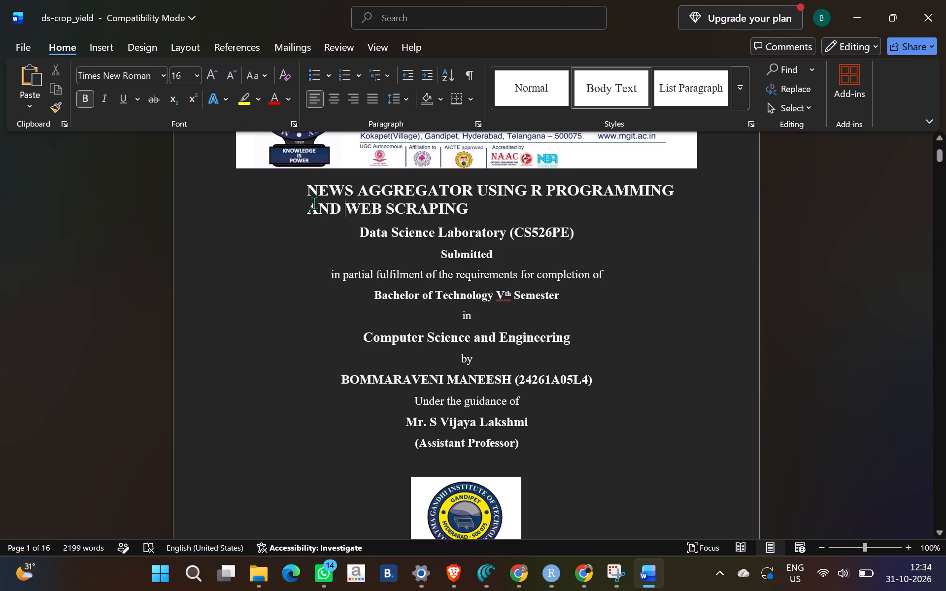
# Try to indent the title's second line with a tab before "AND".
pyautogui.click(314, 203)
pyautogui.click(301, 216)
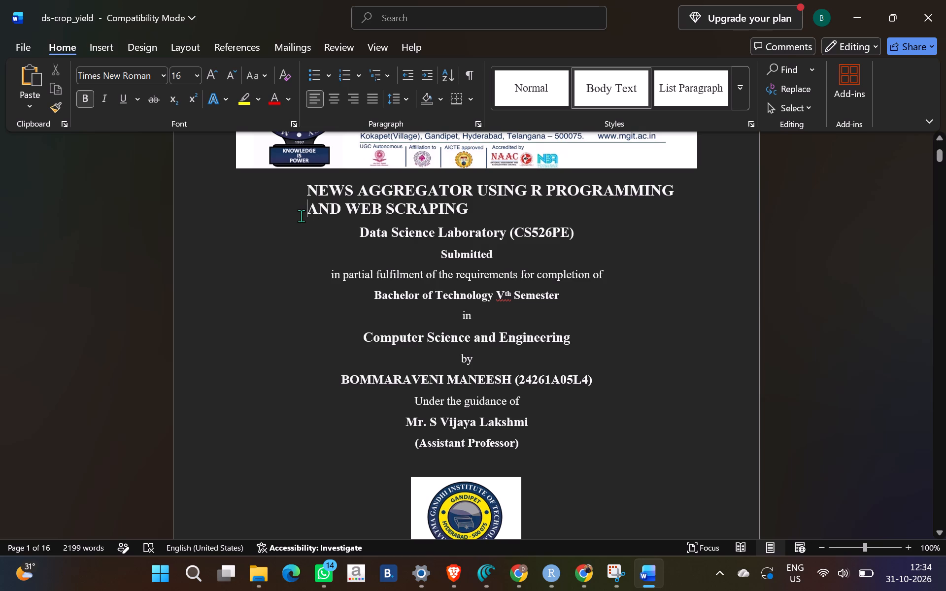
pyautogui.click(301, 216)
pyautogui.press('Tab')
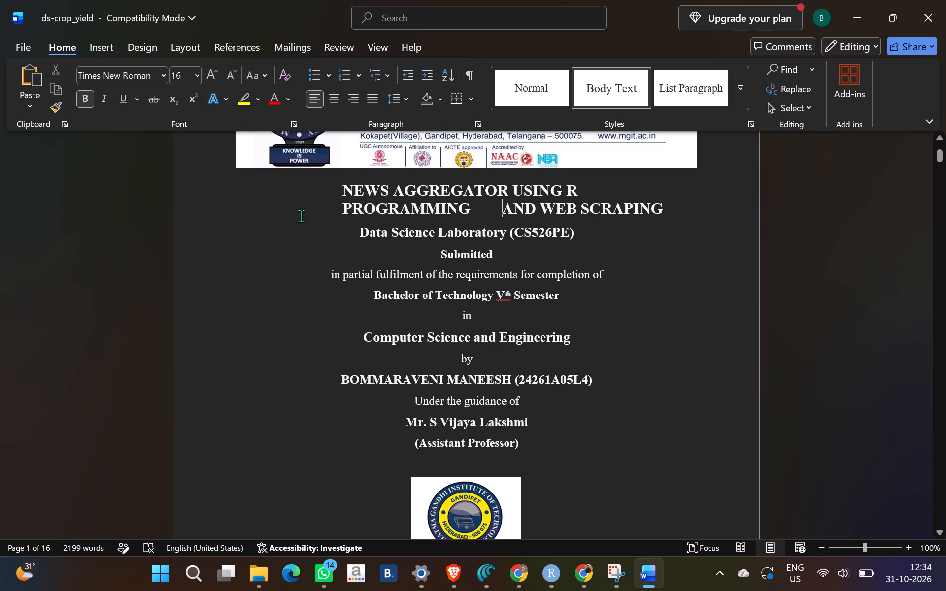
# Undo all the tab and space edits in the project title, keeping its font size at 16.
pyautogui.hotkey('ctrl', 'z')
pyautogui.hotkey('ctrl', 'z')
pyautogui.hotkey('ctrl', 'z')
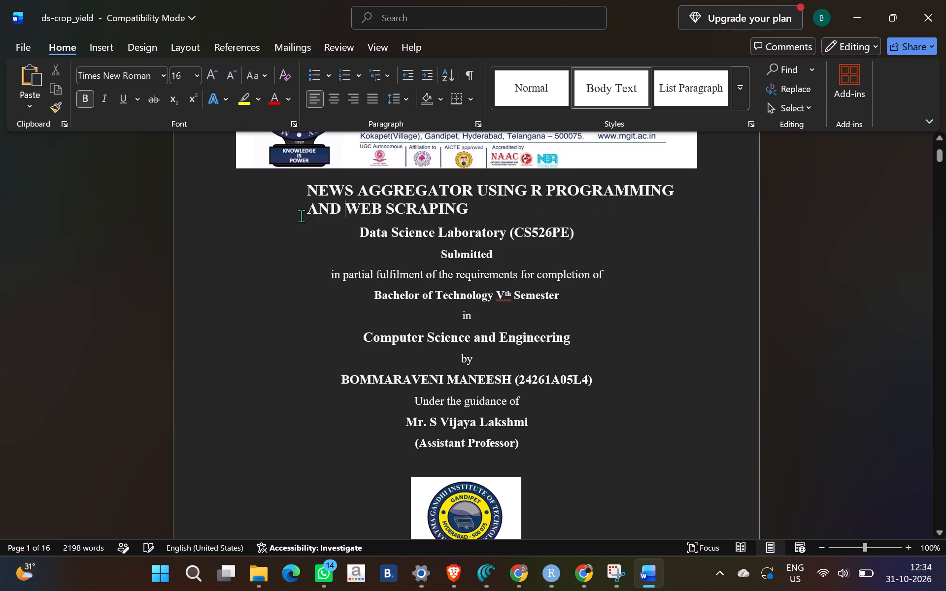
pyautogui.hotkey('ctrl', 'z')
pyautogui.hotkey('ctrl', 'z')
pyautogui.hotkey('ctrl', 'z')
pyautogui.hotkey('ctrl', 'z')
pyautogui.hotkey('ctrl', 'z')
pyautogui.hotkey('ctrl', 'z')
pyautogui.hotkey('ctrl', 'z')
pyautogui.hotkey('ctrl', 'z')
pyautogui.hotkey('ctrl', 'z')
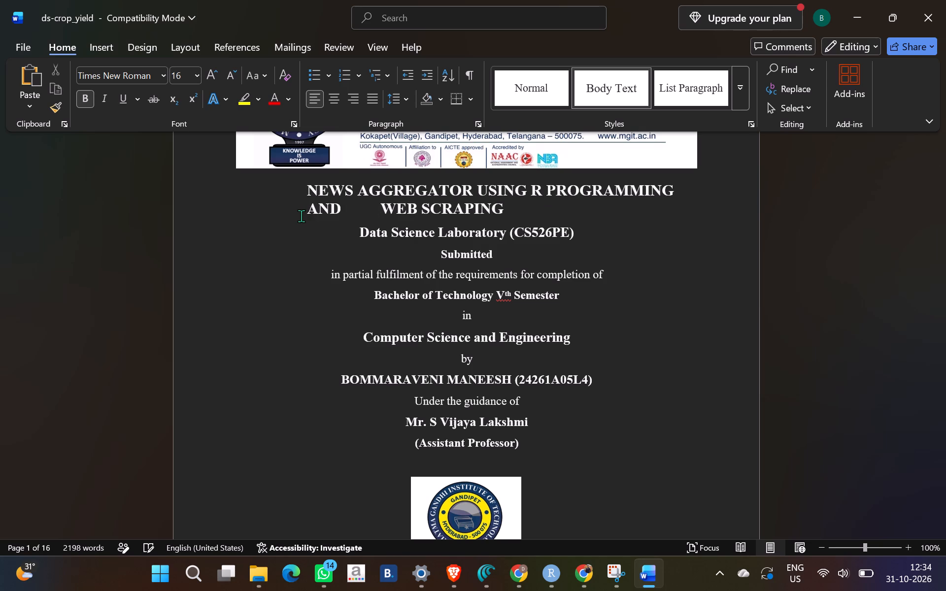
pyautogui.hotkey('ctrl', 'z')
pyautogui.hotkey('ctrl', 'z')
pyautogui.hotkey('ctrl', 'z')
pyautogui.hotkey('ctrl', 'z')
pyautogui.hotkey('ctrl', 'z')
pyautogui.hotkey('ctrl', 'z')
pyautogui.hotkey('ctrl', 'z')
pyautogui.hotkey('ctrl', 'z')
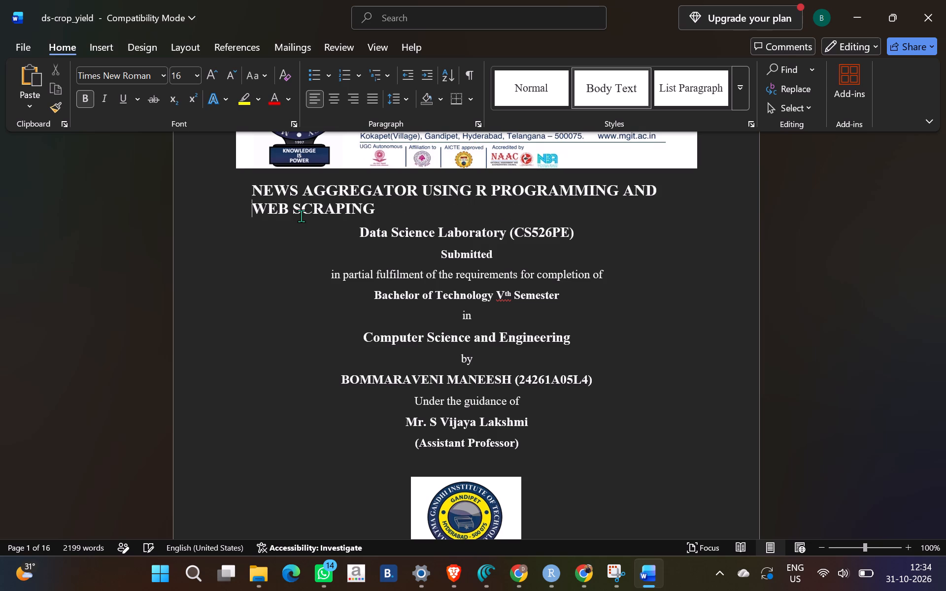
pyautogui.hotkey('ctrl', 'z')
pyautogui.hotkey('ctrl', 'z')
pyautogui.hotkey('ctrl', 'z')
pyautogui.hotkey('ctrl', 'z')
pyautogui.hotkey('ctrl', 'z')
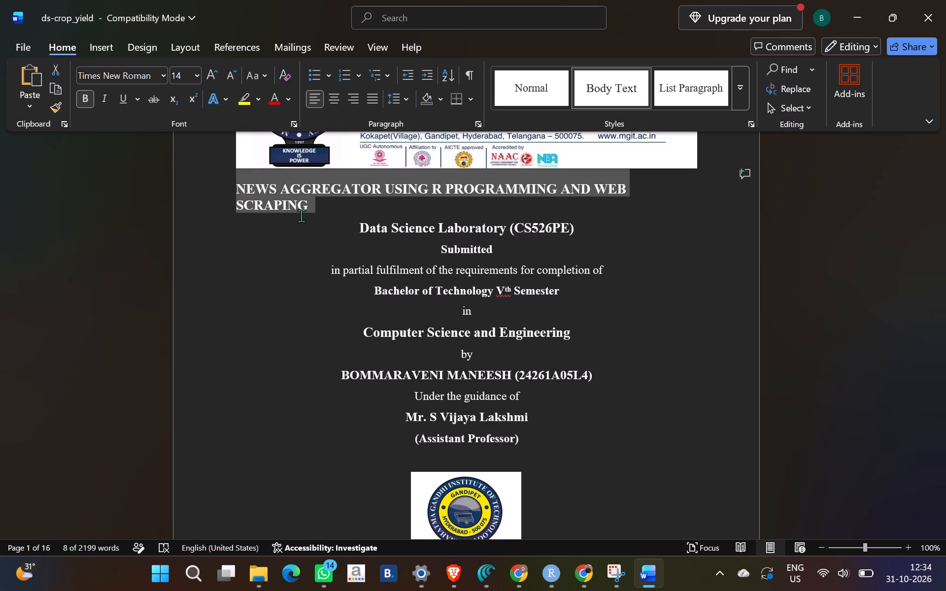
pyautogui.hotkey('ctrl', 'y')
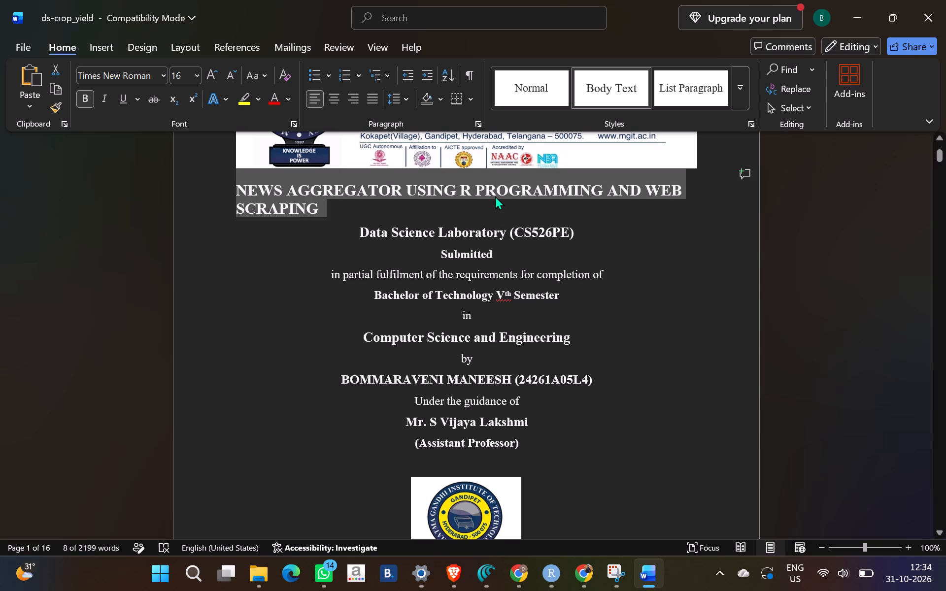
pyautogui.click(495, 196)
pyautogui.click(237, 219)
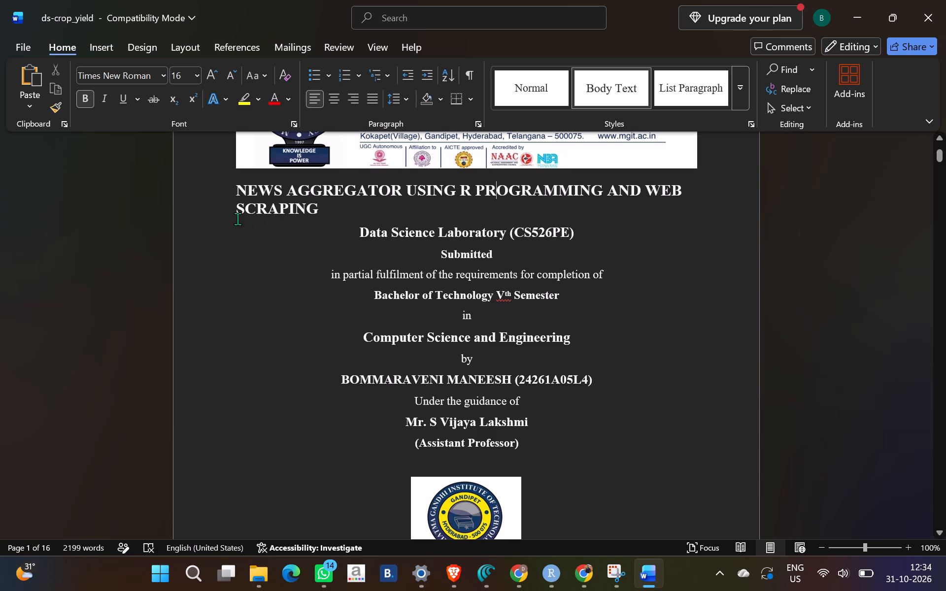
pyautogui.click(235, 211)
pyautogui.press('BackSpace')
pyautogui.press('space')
# Add four spaces before "NEWS" at the start of the project title.
pyautogui.click(237, 191)
pyautogui.press('space')
pyautogui.press('space')
pyautogui.press('space')
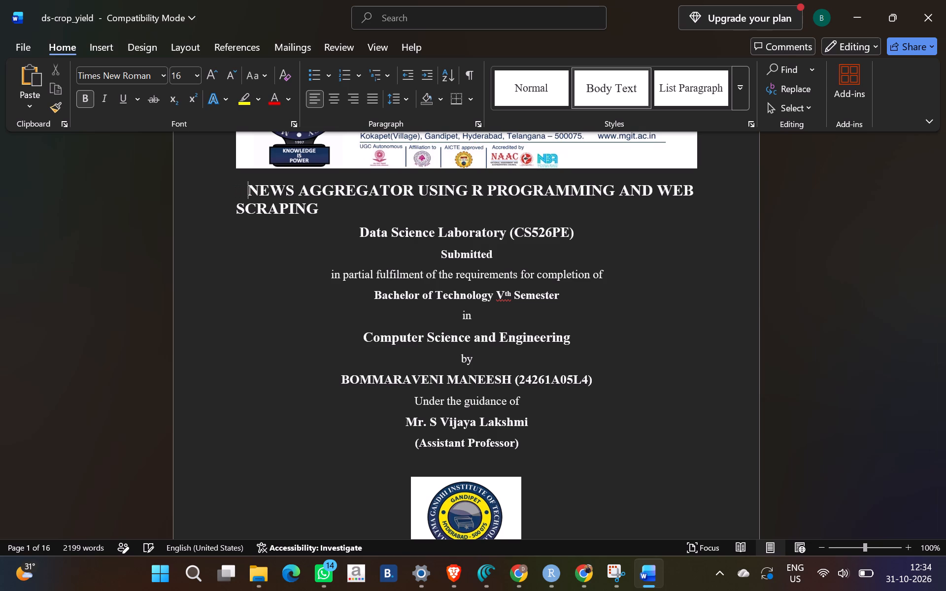
pyautogui.press('space')
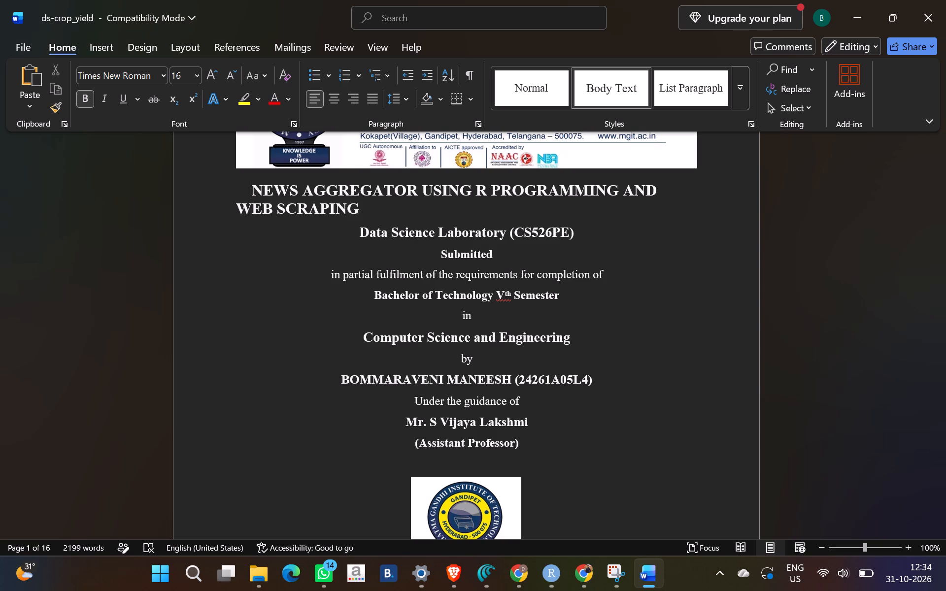
# Indent the project title using spaces and three tabs at the start of "WEB SCRAPING".
pyautogui.click(235, 212)
pyautogui.press('space')
pyautogui.press('space')
pyautogui.press('space')
pyautogui.press('space')
pyautogui.press('space')
pyautogui.press('space')
pyautogui.press('space')
pyautogui.press('space')
pyautogui.press('Tab')
pyautogui.press('Tab')
pyautogui.press('Tab')
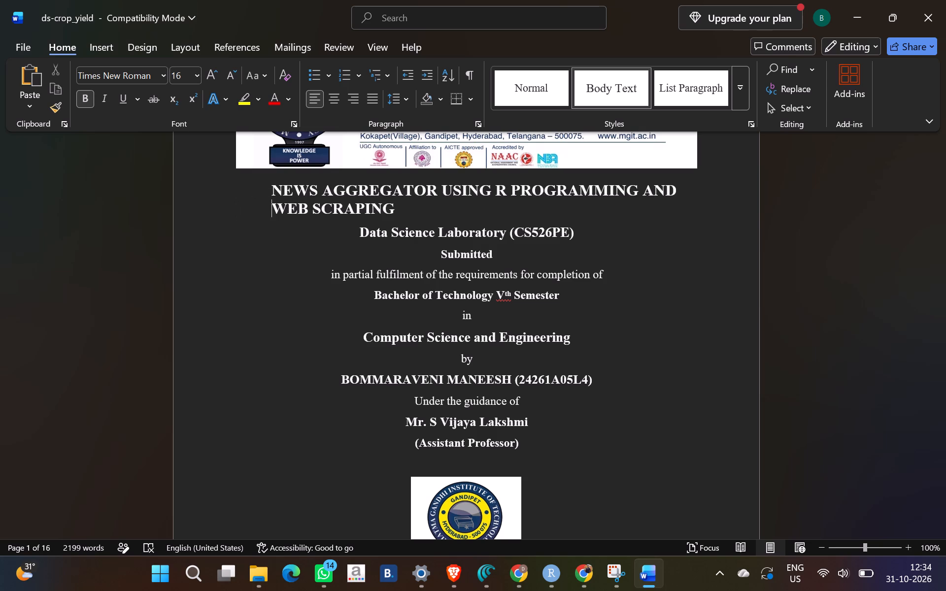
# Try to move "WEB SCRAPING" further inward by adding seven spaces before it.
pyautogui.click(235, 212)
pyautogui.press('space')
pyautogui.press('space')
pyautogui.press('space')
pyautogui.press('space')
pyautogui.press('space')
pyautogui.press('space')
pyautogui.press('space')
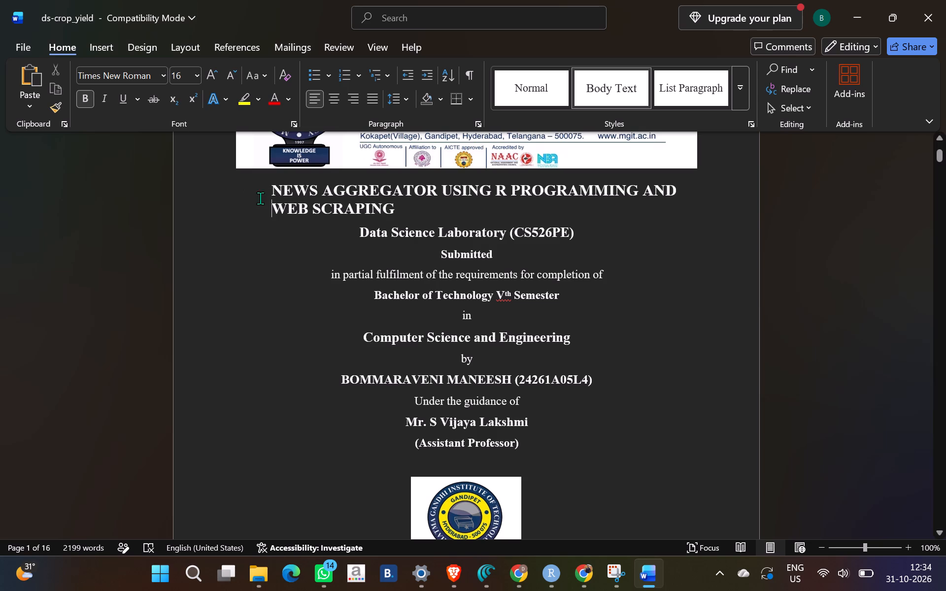
# Move "WEB SCRAPING" into its own paragraph below the title's first line, roughly centred above "Data Science Laboratory (CS526PE)".
pyautogui.moveTo(273, 206); pyautogui.dragTo(398, 206)
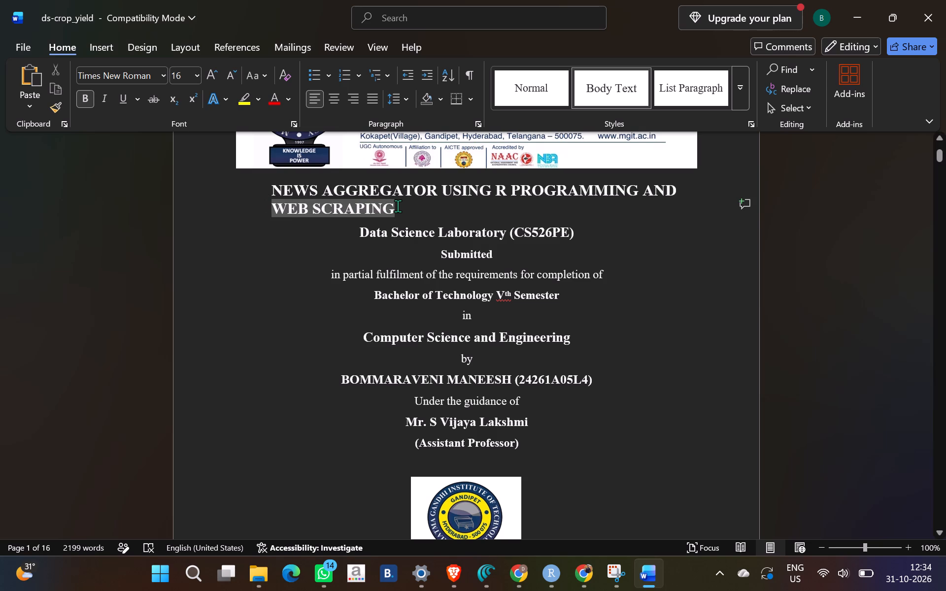
pyautogui.hotkey('ctrl', 'x')
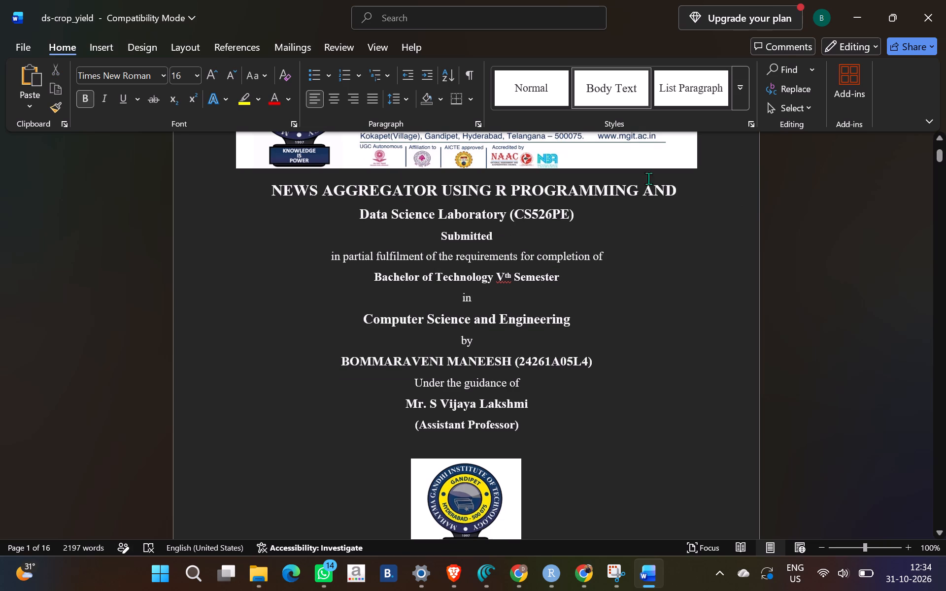
pyautogui.click(682, 186)
pyautogui.press('Return')
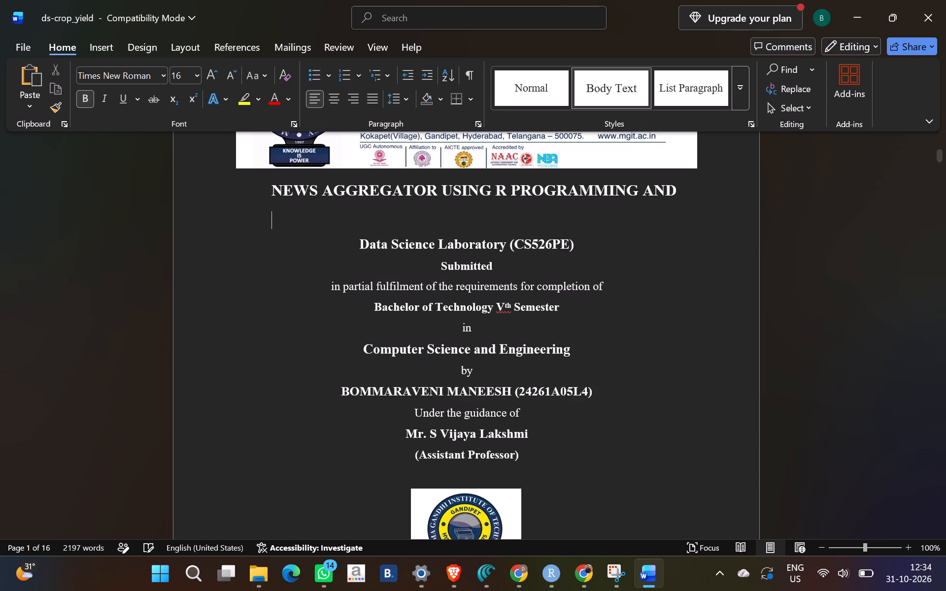
pyautogui.press('space')
pyautogui.press('BackSpace')
pyautogui.press('BackSpace')
pyautogui.press('BackSpace')
pyautogui.press('Return')
pyautogui.press('space')
pyautogui.press('space')
pyautogui.hotkey('ctrl', 'v')
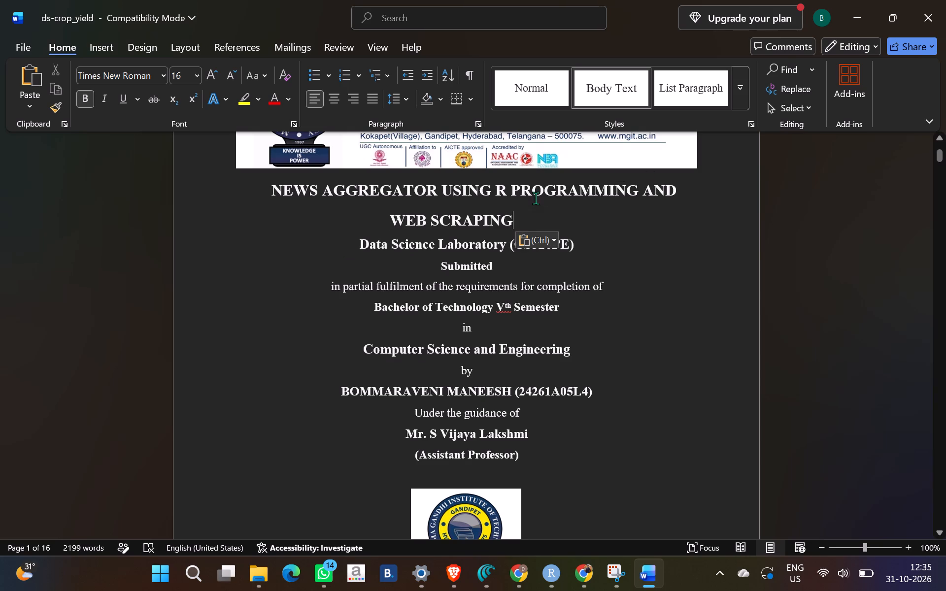
# Replace the indent before "NEWS AGGREGATOR USING R PROGRAMMING AND" on the cover page with eight spaces.
pyautogui.moveTo(391, 222); pyautogui.dragTo(501, 225)
pyautogui.click(683, 233)
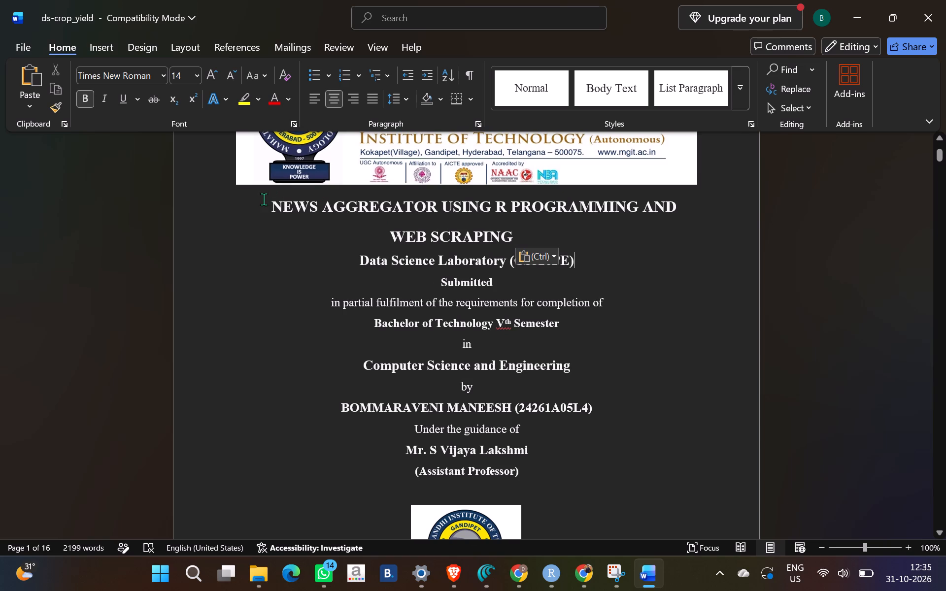
pyautogui.click(268, 211)
pyautogui.press('BackSpace')
pyautogui.press('space')
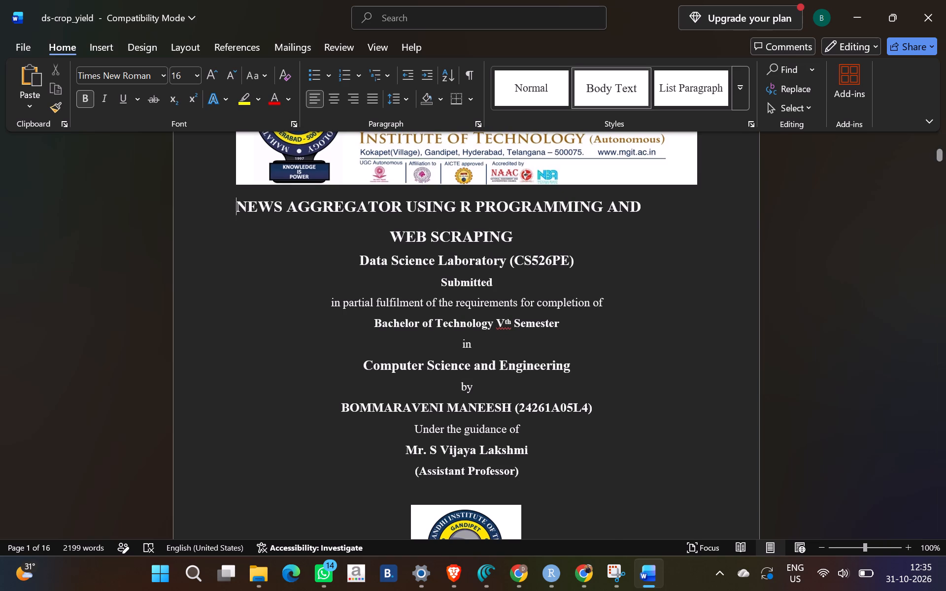
pyautogui.press('space')
pyautogui.press('space')
pyautogui.press('space')
pyautogui.press('space')
pyautogui.press('space')
pyautogui.press('space')
pyautogui.press('space')
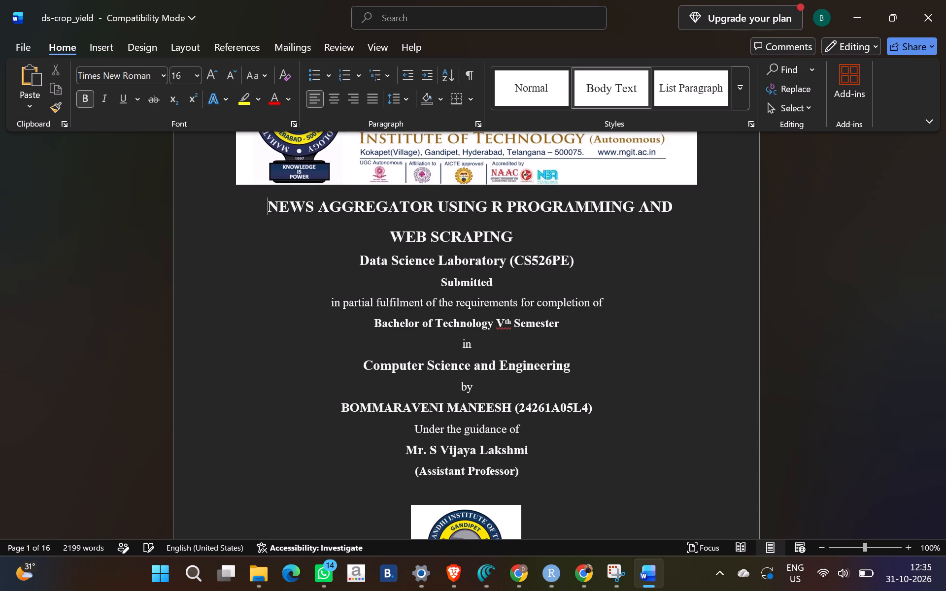
pyautogui.click(696, 361)
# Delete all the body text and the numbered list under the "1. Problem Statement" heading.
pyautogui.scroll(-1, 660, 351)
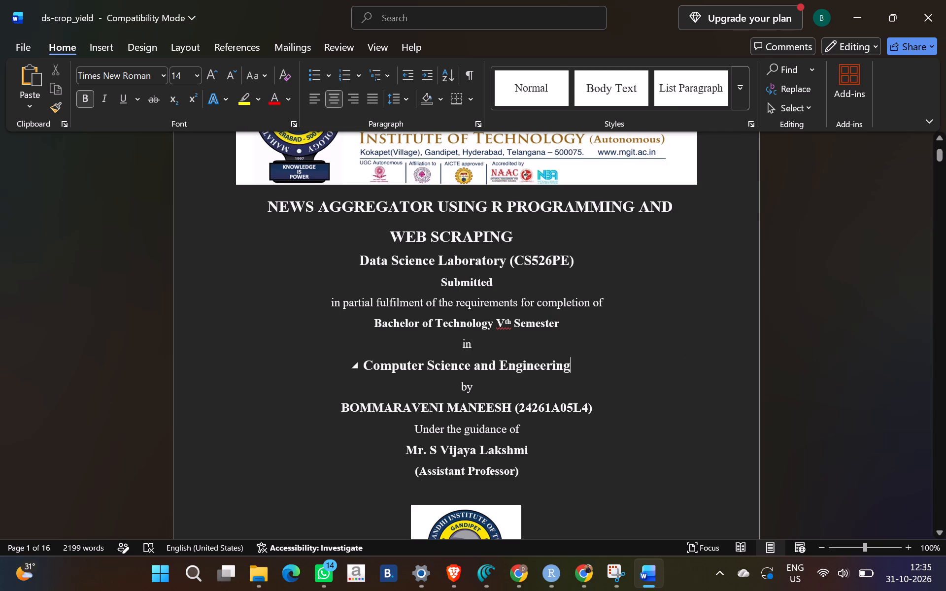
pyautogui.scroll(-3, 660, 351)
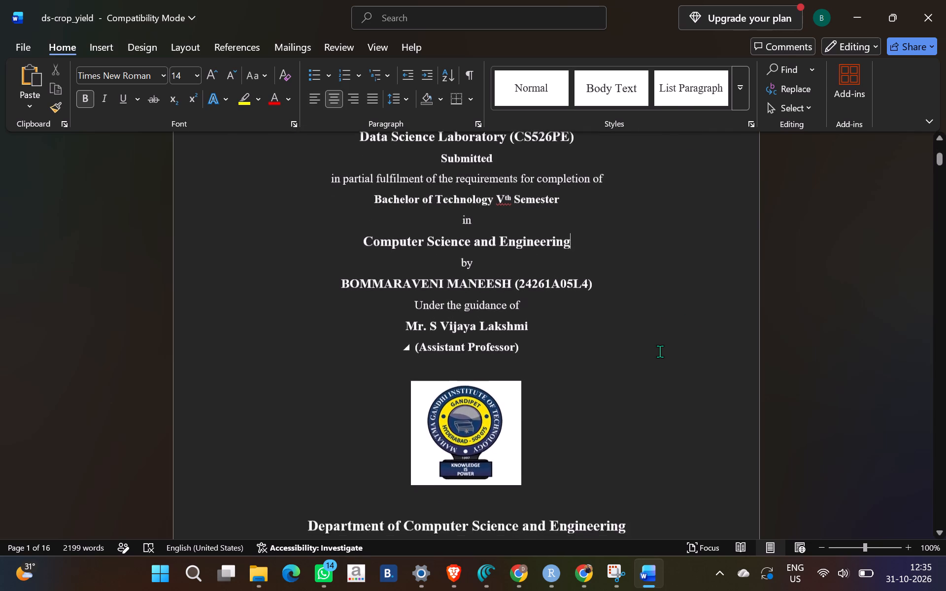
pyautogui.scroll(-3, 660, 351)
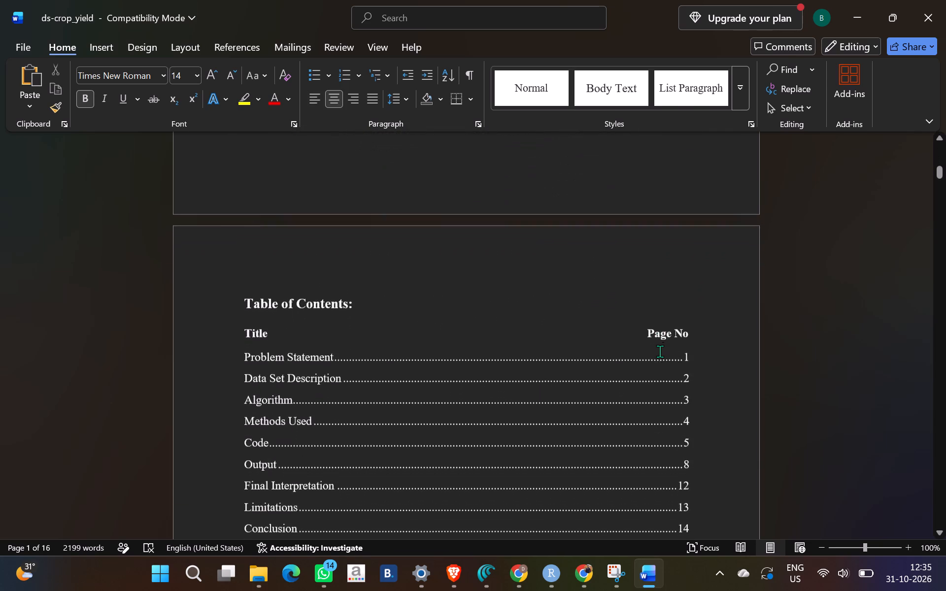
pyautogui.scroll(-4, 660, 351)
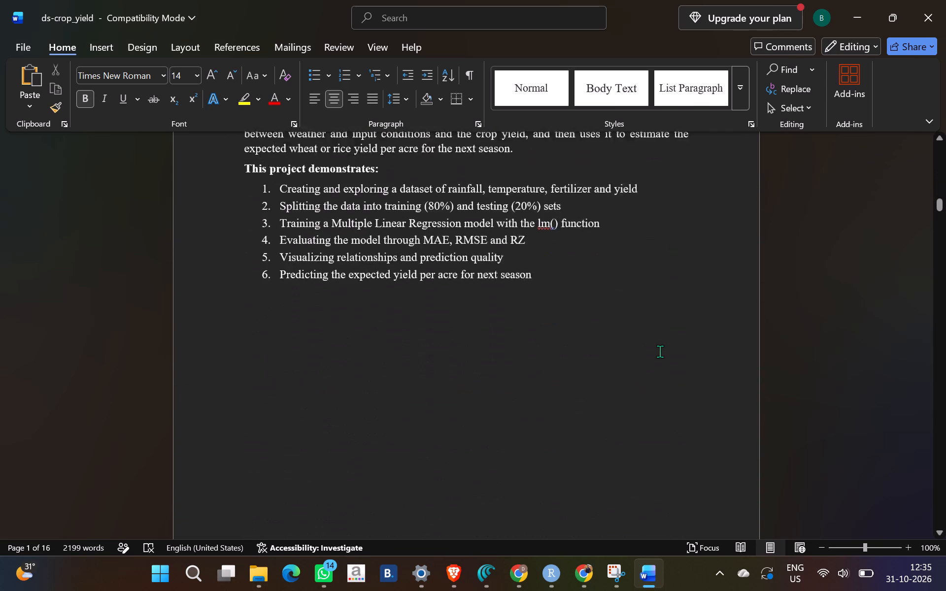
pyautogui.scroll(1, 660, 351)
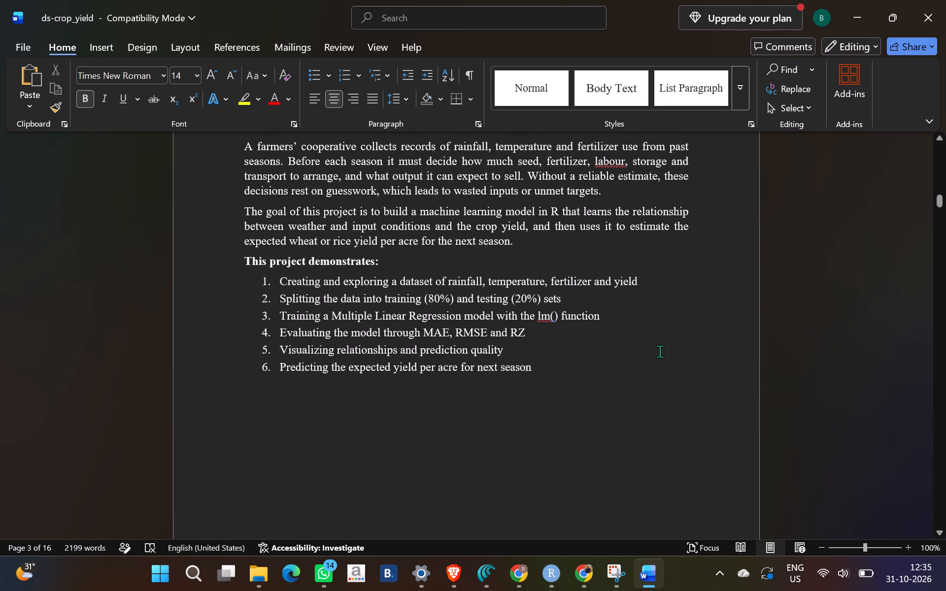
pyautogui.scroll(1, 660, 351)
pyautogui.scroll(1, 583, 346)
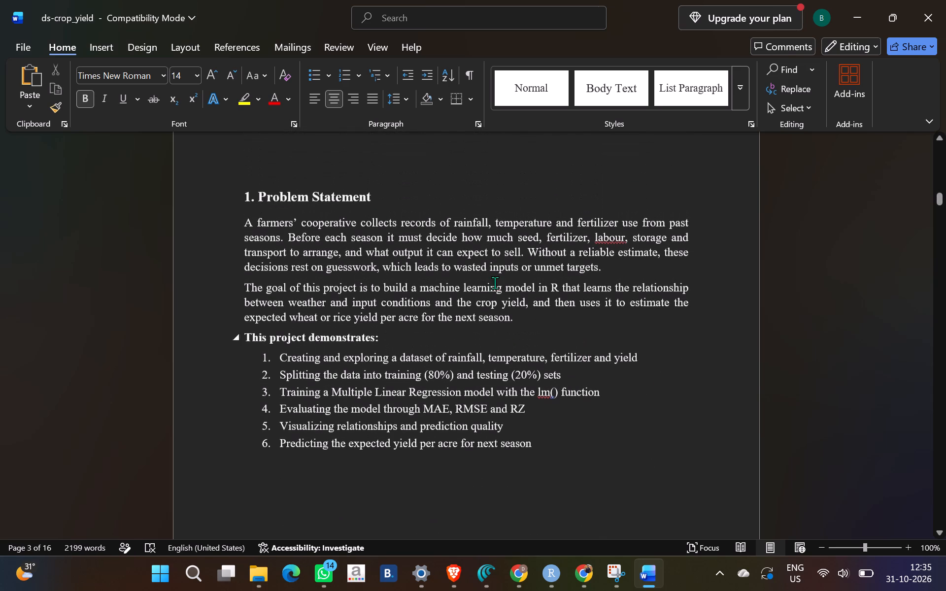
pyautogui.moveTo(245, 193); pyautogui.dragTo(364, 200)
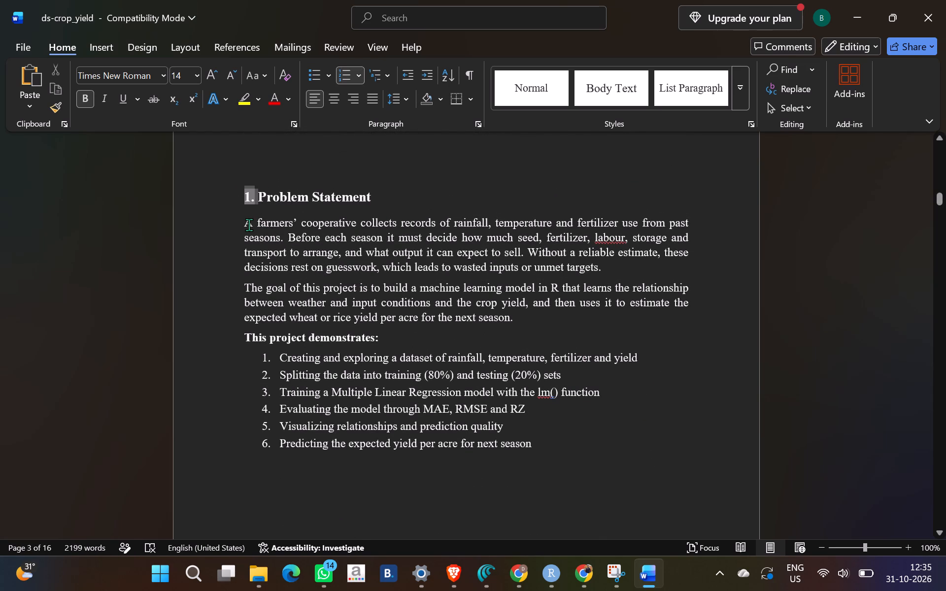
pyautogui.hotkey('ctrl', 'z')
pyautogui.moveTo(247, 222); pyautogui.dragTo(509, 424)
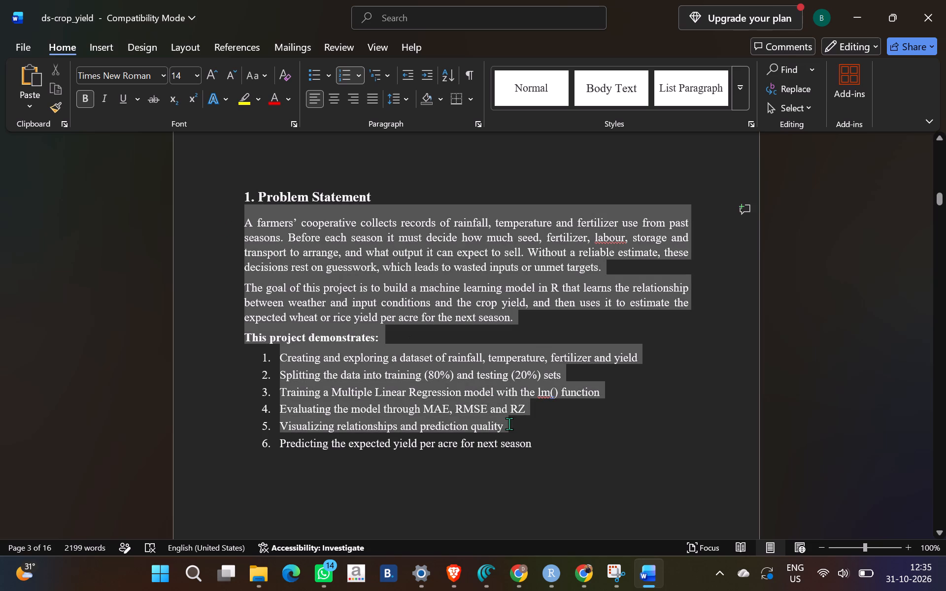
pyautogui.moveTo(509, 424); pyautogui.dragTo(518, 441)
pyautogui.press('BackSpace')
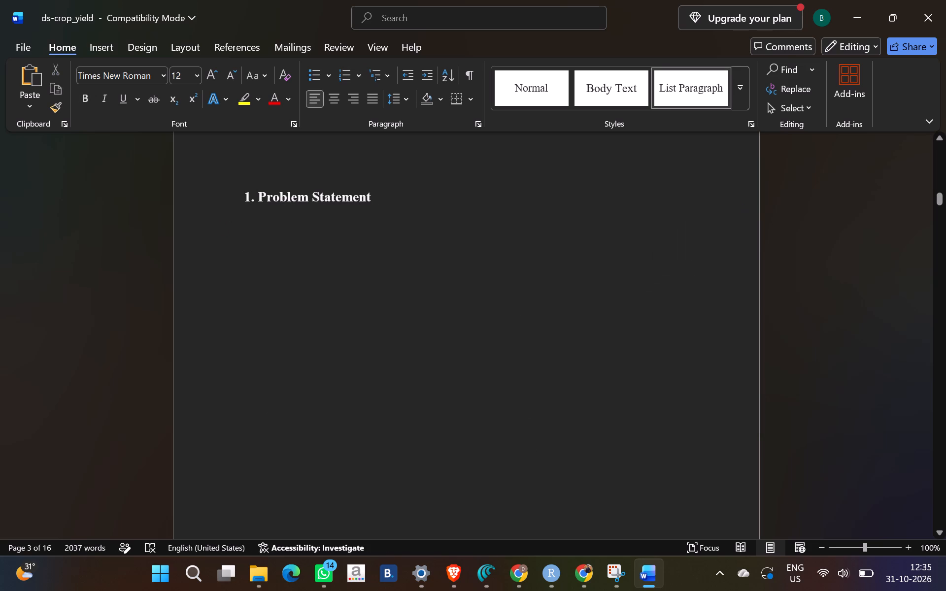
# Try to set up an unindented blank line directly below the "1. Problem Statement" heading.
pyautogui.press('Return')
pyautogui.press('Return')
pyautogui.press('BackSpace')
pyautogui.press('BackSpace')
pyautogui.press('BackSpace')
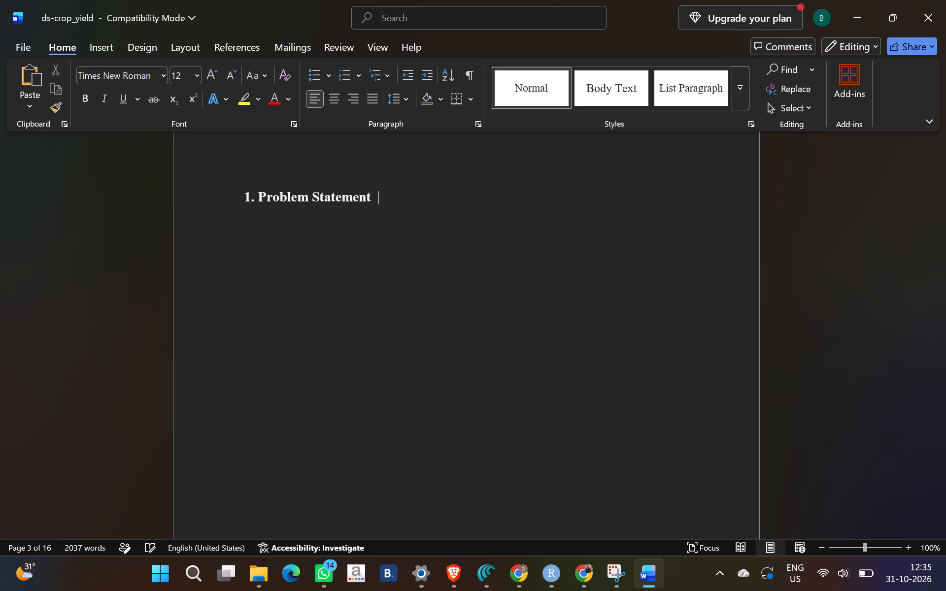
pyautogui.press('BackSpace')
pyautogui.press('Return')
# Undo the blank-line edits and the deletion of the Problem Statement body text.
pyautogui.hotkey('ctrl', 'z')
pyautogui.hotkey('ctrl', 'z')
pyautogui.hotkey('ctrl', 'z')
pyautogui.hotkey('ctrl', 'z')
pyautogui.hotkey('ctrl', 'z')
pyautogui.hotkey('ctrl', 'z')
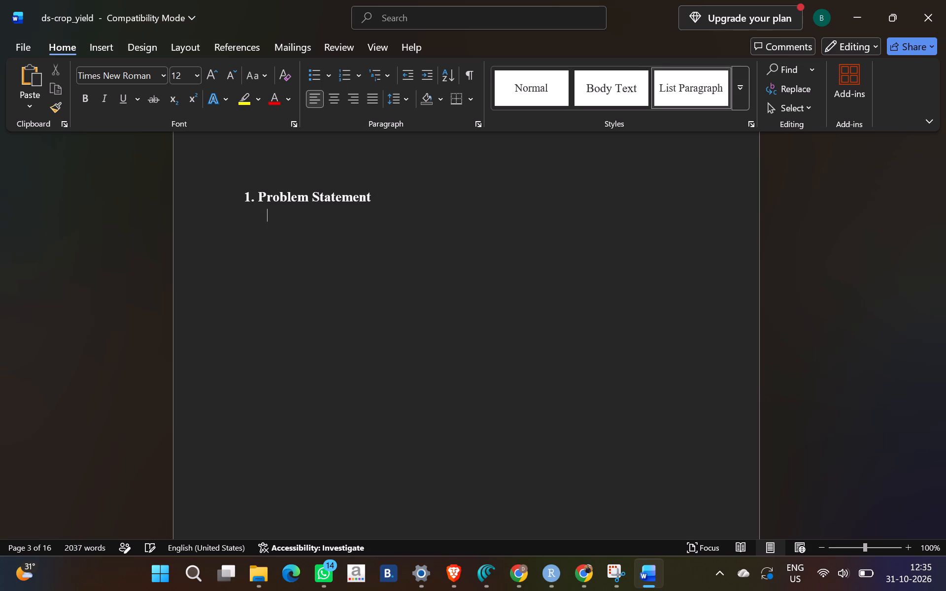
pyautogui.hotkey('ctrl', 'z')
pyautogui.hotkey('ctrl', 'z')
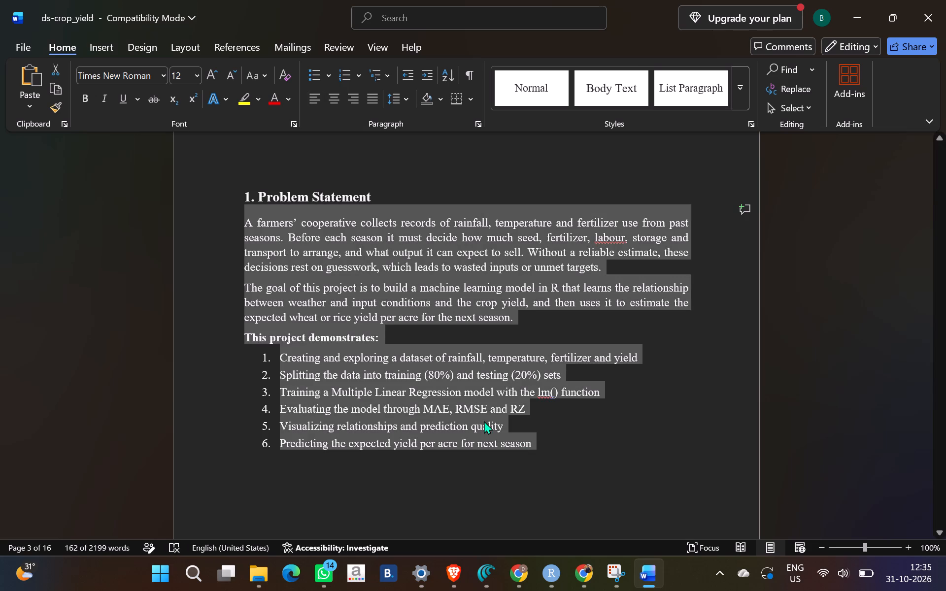
# Delete the Problem Statement text from "seasons. Before each season" through the last item of the numbered list.
pyautogui.click(246, 220)
pyautogui.moveTo(246, 220); pyautogui.dragTo(249, 234)
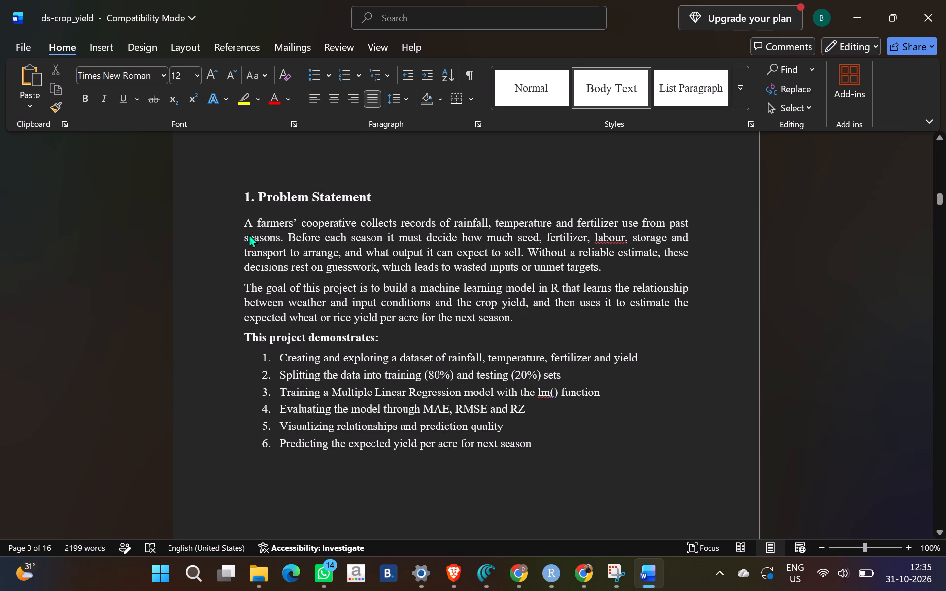
pyautogui.moveTo(249, 234); pyautogui.dragTo(249, 255)
pyautogui.click(241, 233)
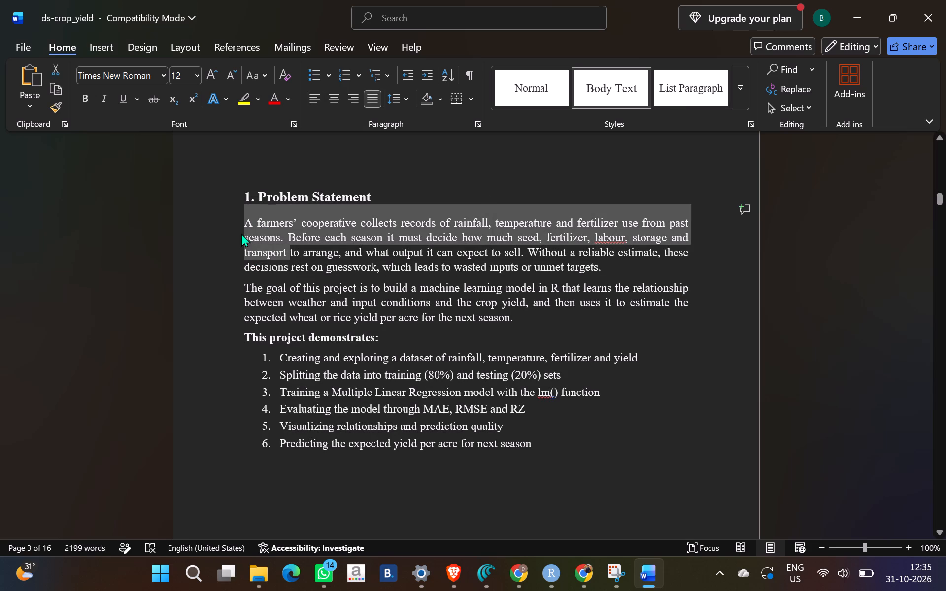
pyautogui.moveTo(241, 233); pyautogui.dragTo(519, 443)
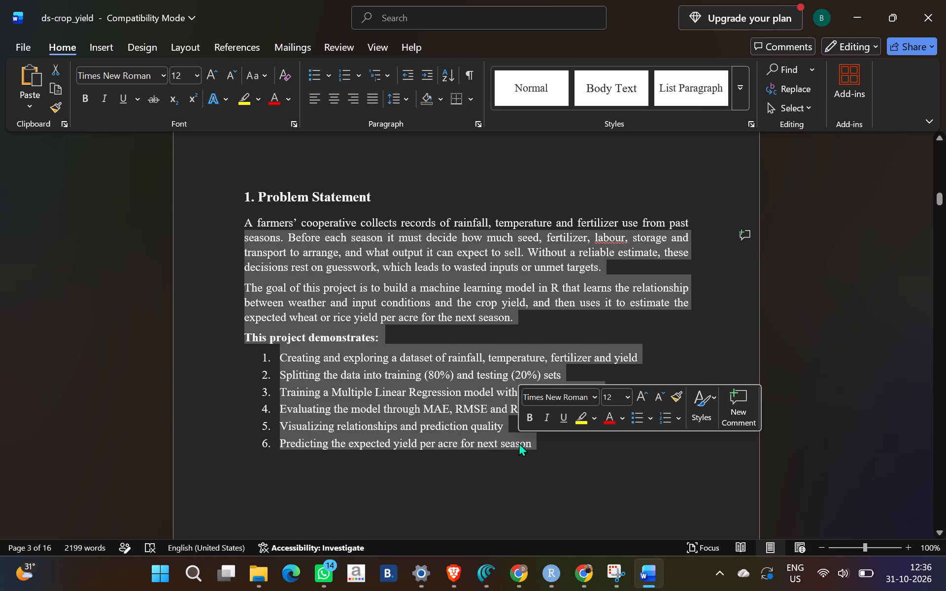
pyautogui.press('BackSpace')
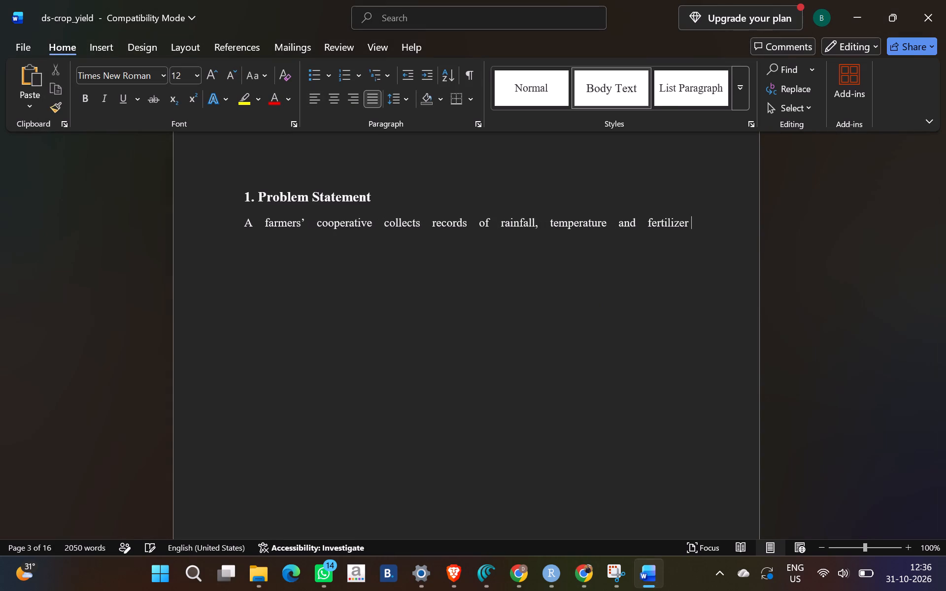
pyautogui.press('BackSpace')
pyautogui.press('BackSpace')
pyautogui.press('BackSpace')
pyautogui.press('BackSpace')
pyautogui.press('BackSpace')
pyautogui.press('BackSpace')
pyautogui.press('BackSpace')
pyautogui.press('BackSpace')
pyautogui.press('BackSpace')
pyautogui.press('BackSpace')
pyautogui.press('BackSpace')
pyautogui.press('BackSpace')
pyautogui.press('BackSpace')
pyautogui.press('BackSpace')
pyautogui.press('BackSpace')
pyautogui.press('BackSpace')
pyautogui.press('BackSpace')
pyautogui.press('BackSpace')
pyautogui.press('BackSpace')
pyautogui.press('BackSpace')
pyautogui.press('BackSpace')
pyautogui.press('BackSpace')
pyautogui.press('BackSpace')
pyautogui.press('BackSpace')
pyautogui.press('BackSpace')
pyautogui.press('BackSpace')
pyautogui.press('BackSpace')
pyautogui.press('BackSpace')
pyautogui.press('BackSpace')
pyautogui.press('BackSpace')
pyautogui.press('BackSpace')
pyautogui.press('BackSpace')
pyautogui.press('BackSpace')
pyautogui.press('BackSpace')
pyautogui.press('BackSpace')
pyautogui.press('BackSpace')
pyautogui.press('BackSpace')
pyautogui.press('BackSpace')
pyautogui.press('BackSpace')
pyautogui.press('BackSpace')
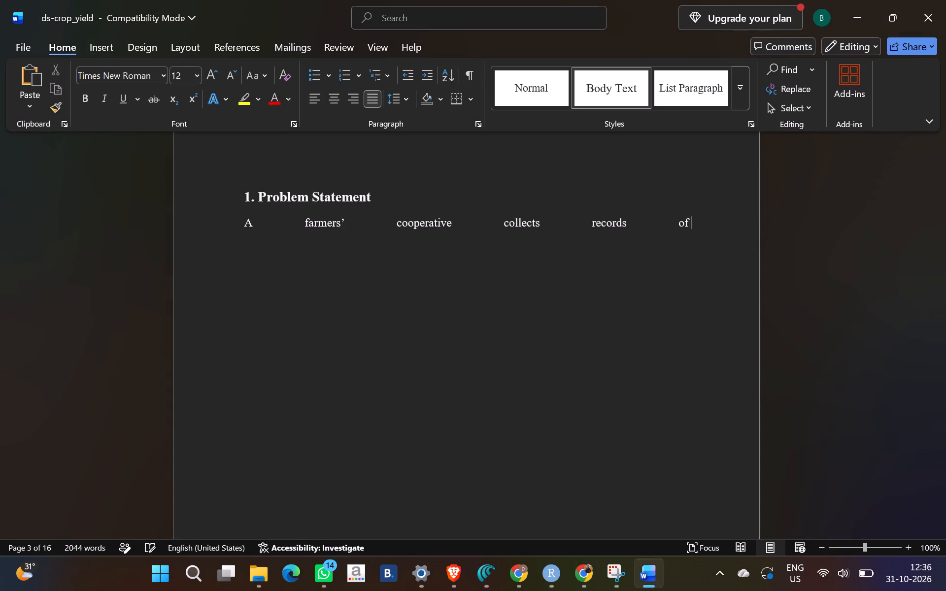
pyautogui.press('BackSpace')
pyautogui.press('BackSpace')
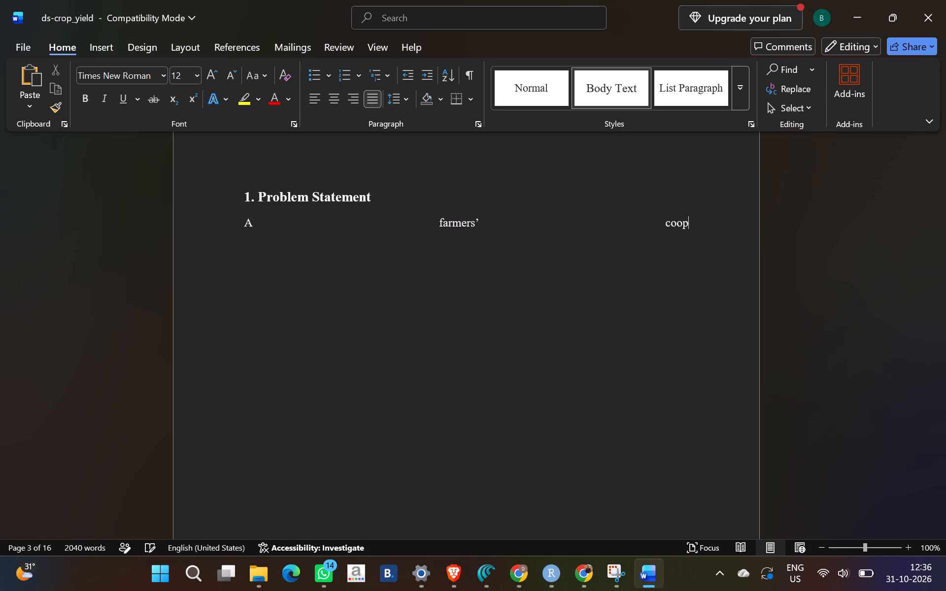
pyautogui.press('BackSpace')
pyautogui.press('BackSpace')
pyautogui.press('BackSpace')
pyautogui.press('BackSpace')
pyautogui.press('BackSpace')
pyautogui.press('BackSpace')
pyautogui.press('BackSpace')
pyautogui.press('BackSpace')
pyautogui.press('BackSpace')
pyautogui.press('BackSpace')
pyautogui.press('BackSpace')
pyautogui.press('BackSpace')
pyautogui.press('BackSpace')
pyautogui.press('BackSpace')
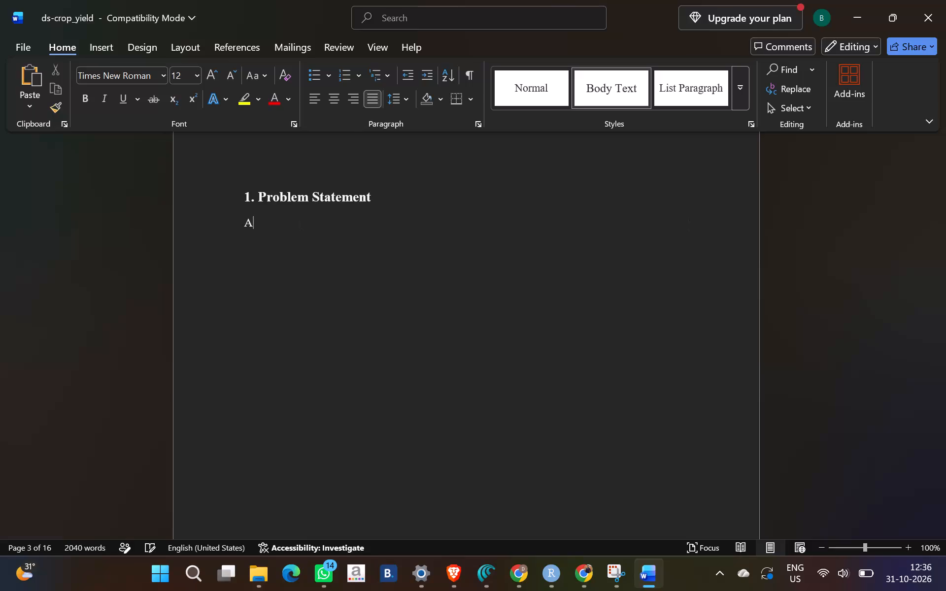
pyautogui.press('BackSpace')
# Paste the copied ChatGPT Problem Statement content on a new line below the "1. Problem Statement" heading.
pyautogui.press('Return')
pyautogui.hotkey('ctrl', 'v')
# Remove the blank line above "1.1 Introduction" and add two leading spaces to bring the subheading in line with the body text.
pyautogui.scroll(1, 406, 241)
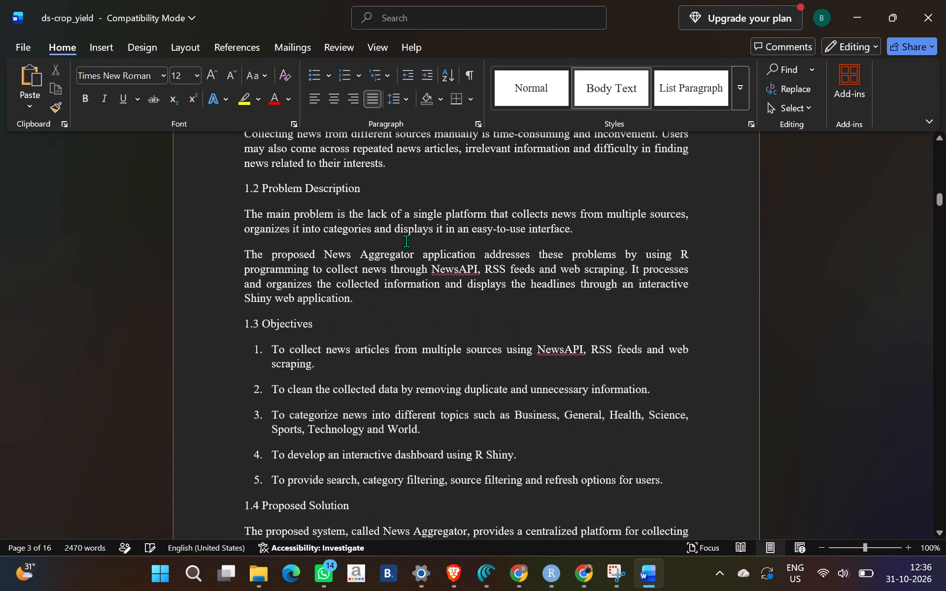
pyautogui.scroll(2, 406, 241)
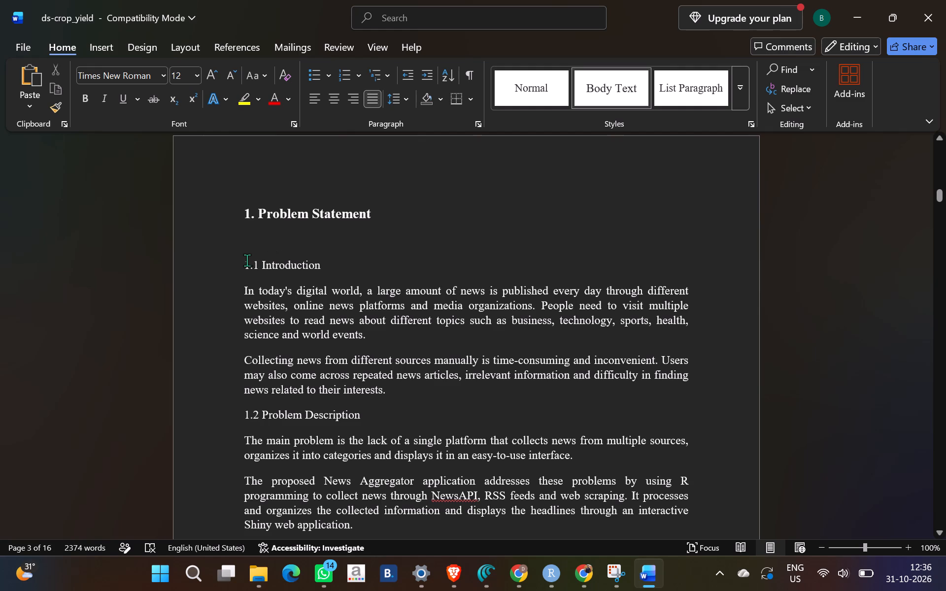
pyautogui.click(245, 260)
pyautogui.press('BackSpace')
pyautogui.press('BackSpace')
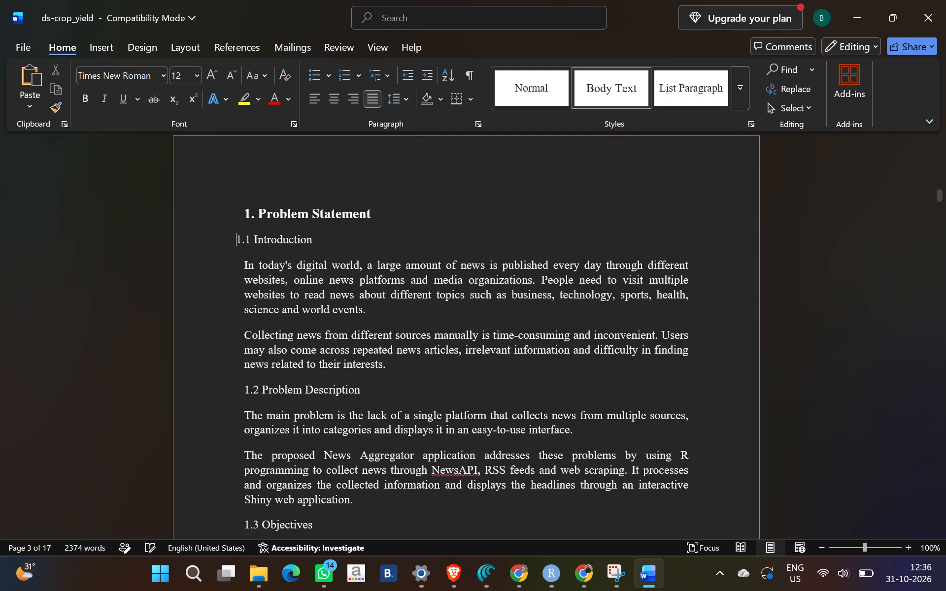
pyautogui.press('space')
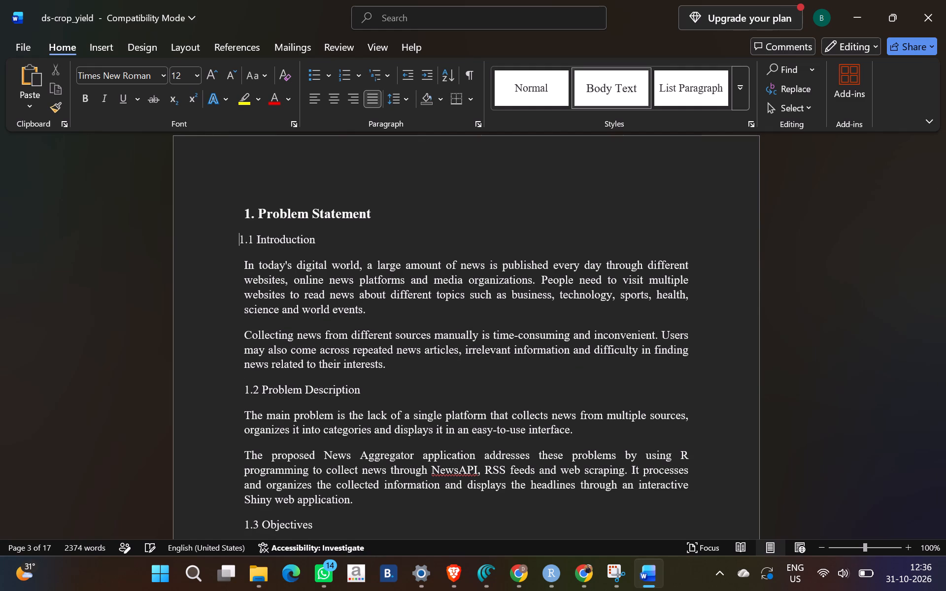
pyautogui.press('space')
# Make the "1.1 Introduction" subheading bold and left-align the two paragraphs below it.
pyautogui.moveTo(338, 231); pyautogui.dragTo(261, 241)
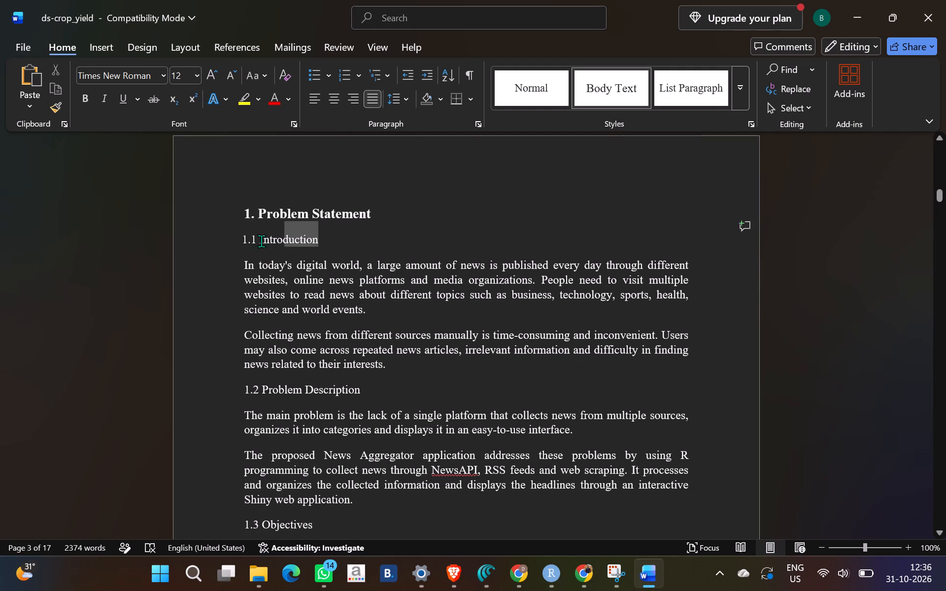
pyautogui.moveTo(261, 241); pyautogui.dragTo(234, 239)
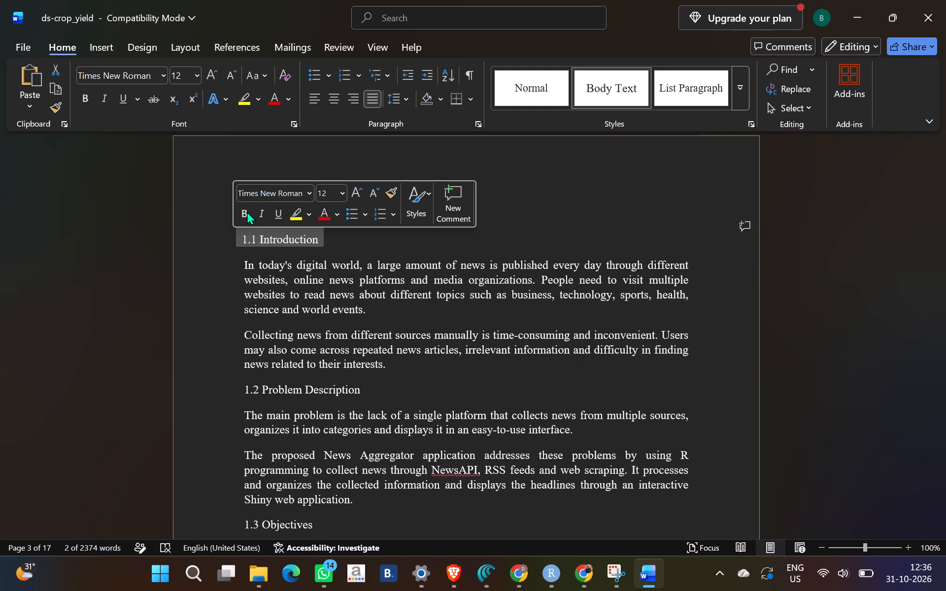
pyautogui.click(247, 211)
pyautogui.moveTo(245, 260); pyautogui.dragTo(303, 304)
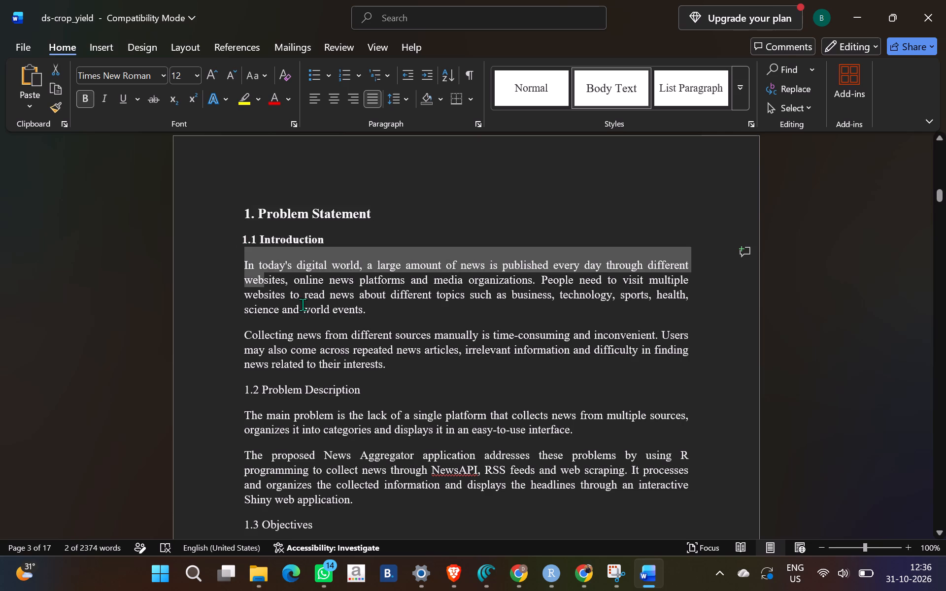
pyautogui.moveTo(303, 304); pyautogui.dragTo(380, 362)
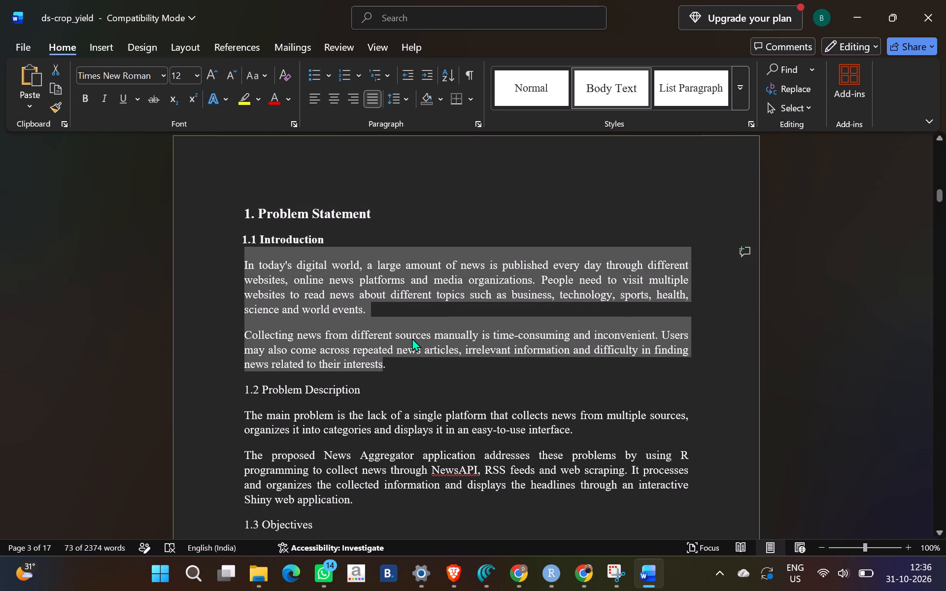
pyautogui.hotkey('ctrl', 'j')
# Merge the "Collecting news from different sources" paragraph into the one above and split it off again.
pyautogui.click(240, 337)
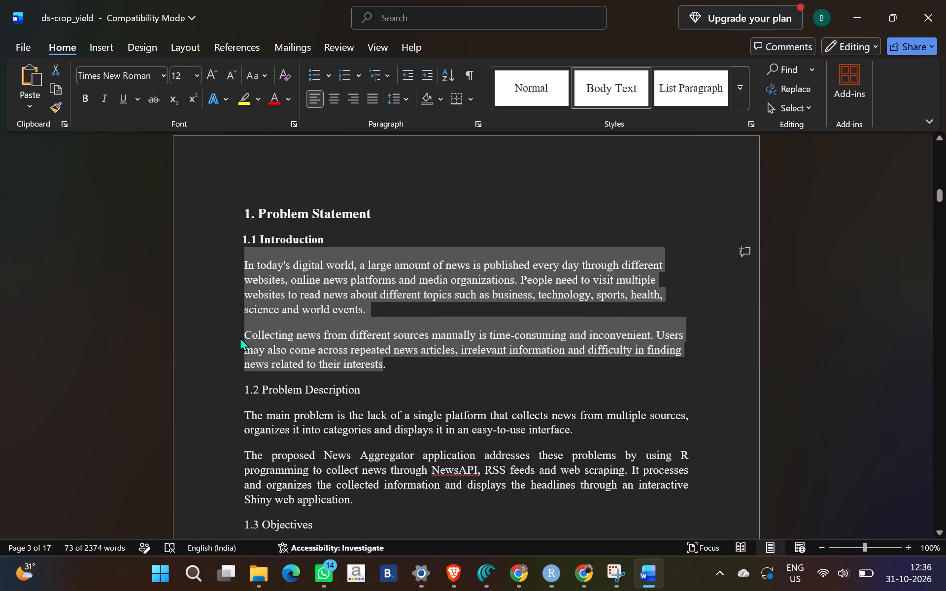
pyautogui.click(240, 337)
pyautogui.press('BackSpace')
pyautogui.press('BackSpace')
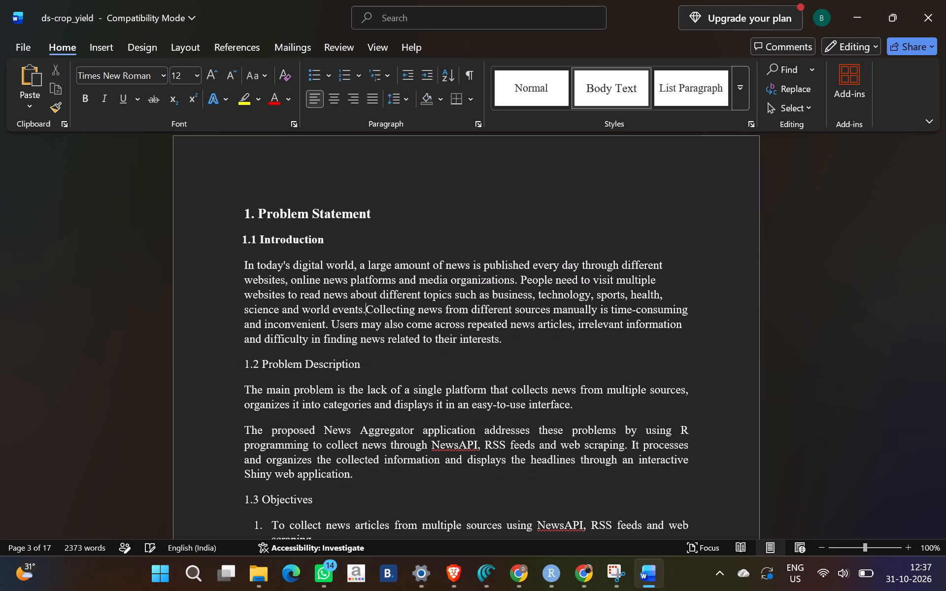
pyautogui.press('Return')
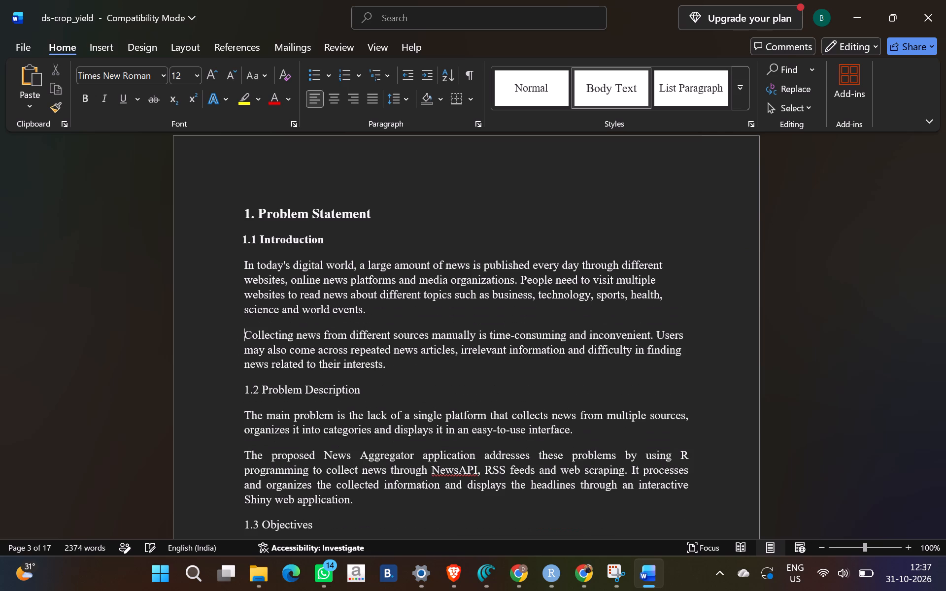
# Make the "1.2 Problem Description" subheading bold and left-align the two paragraphs below it.
pyautogui.scroll(-2, 240, 337)
pyautogui.scroll(2, 258, 223)
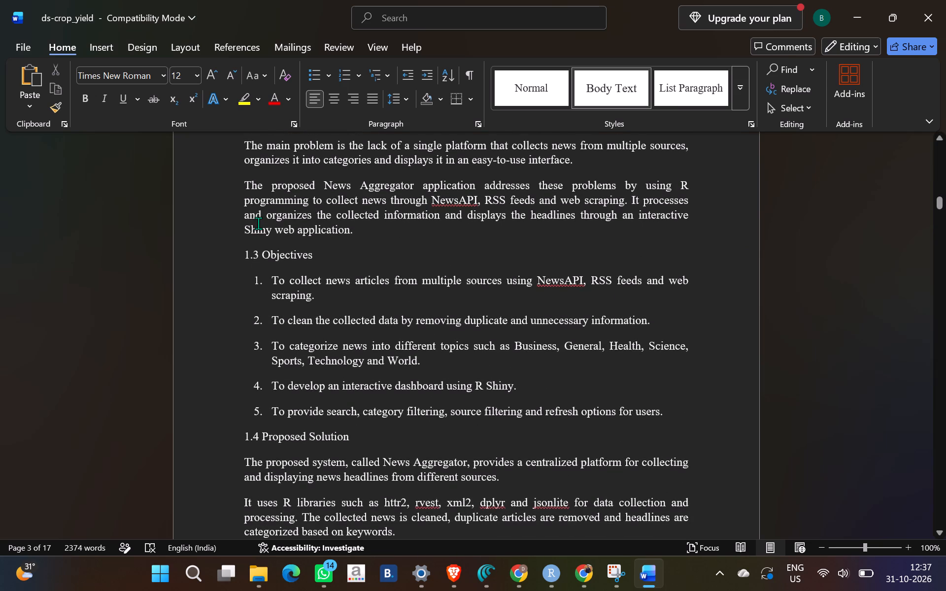
pyautogui.scroll(1, 258, 223)
pyautogui.moveTo(243, 177); pyautogui.dragTo(357, 186)
pyautogui.click(368, 156)
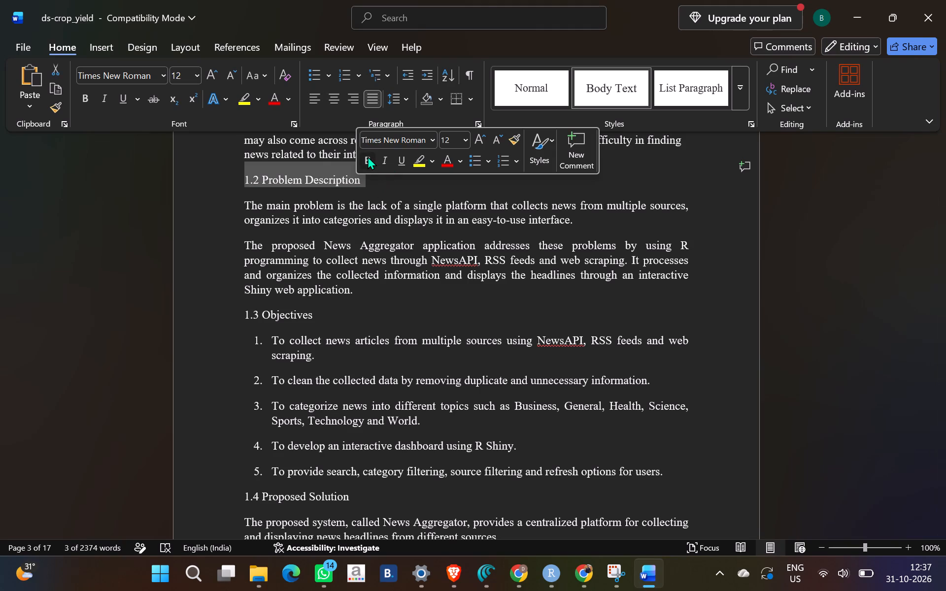
pyautogui.moveTo(241, 200); pyautogui.dragTo(359, 288)
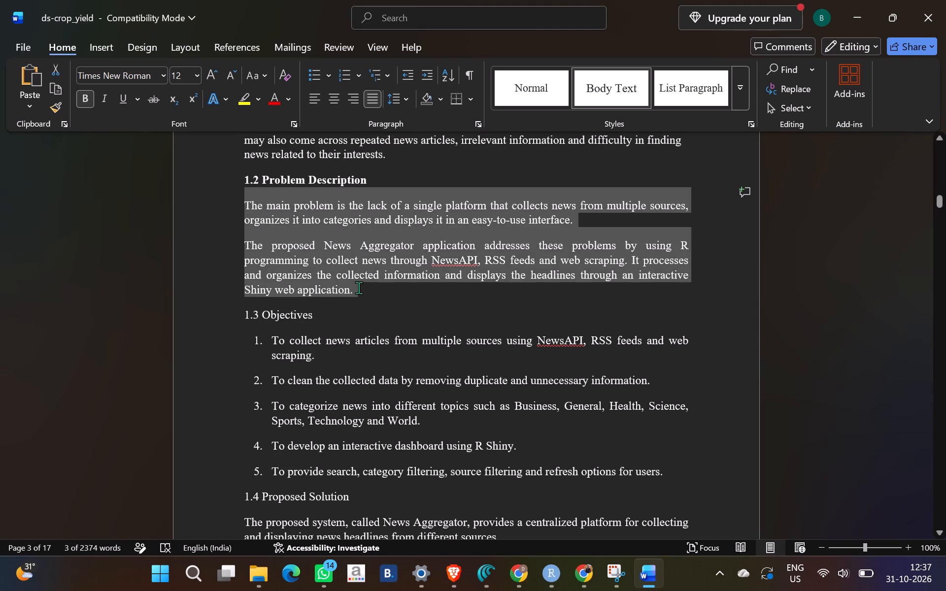
pyautogui.moveTo(359, 288); pyautogui.dragTo(360, 289)
pyautogui.hotkey('ctrl', 'j')
# Make the "1.3 Objectives" subheading bold and left-align the five numbered objectives below it.
pyautogui.scroll(-1, 360, 289)
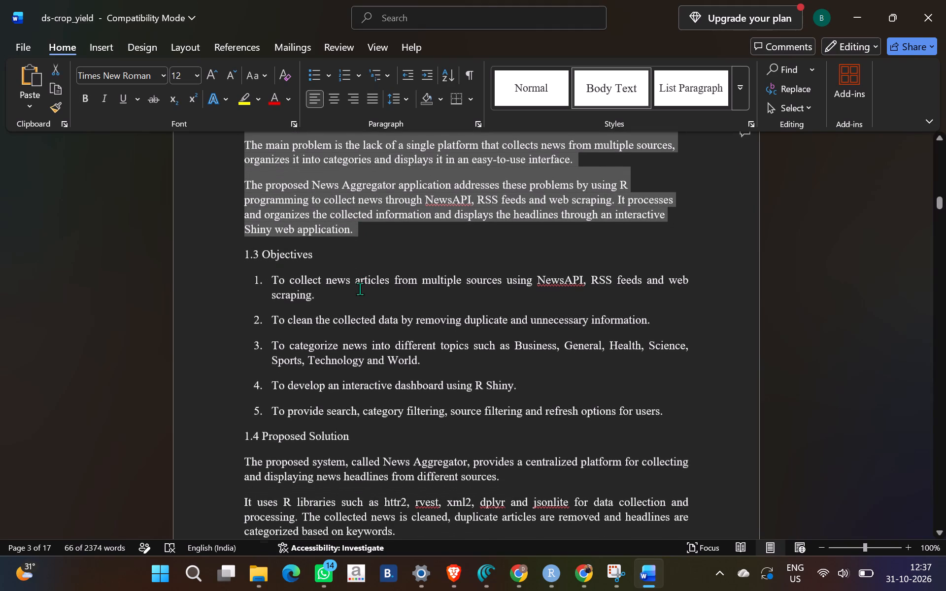
pyautogui.moveTo(246, 240); pyautogui.dragTo(317, 242)
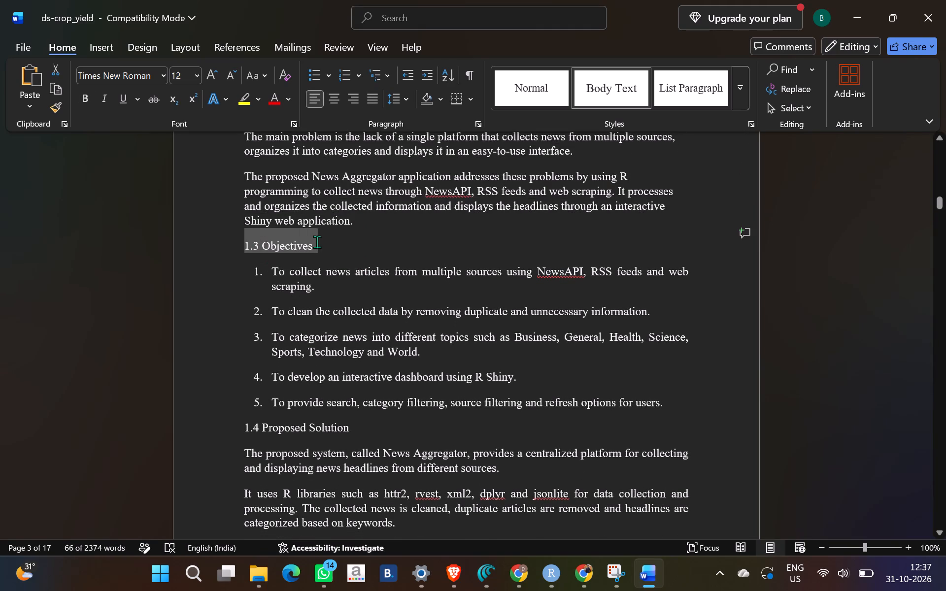
pyautogui.moveTo(317, 242); pyautogui.dragTo(317, 242)
pyautogui.click(328, 217)
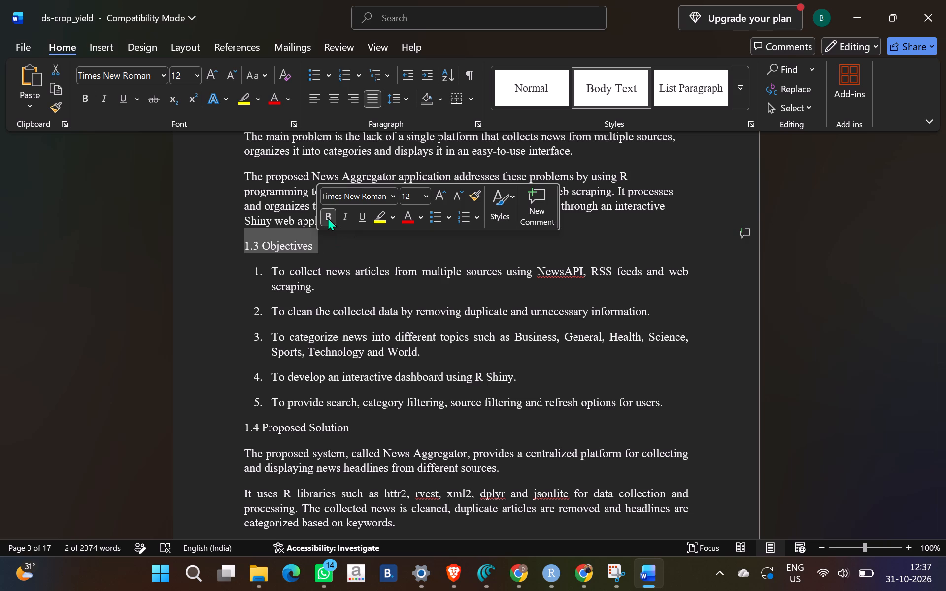
pyautogui.moveTo(250, 267); pyautogui.dragTo(508, 391)
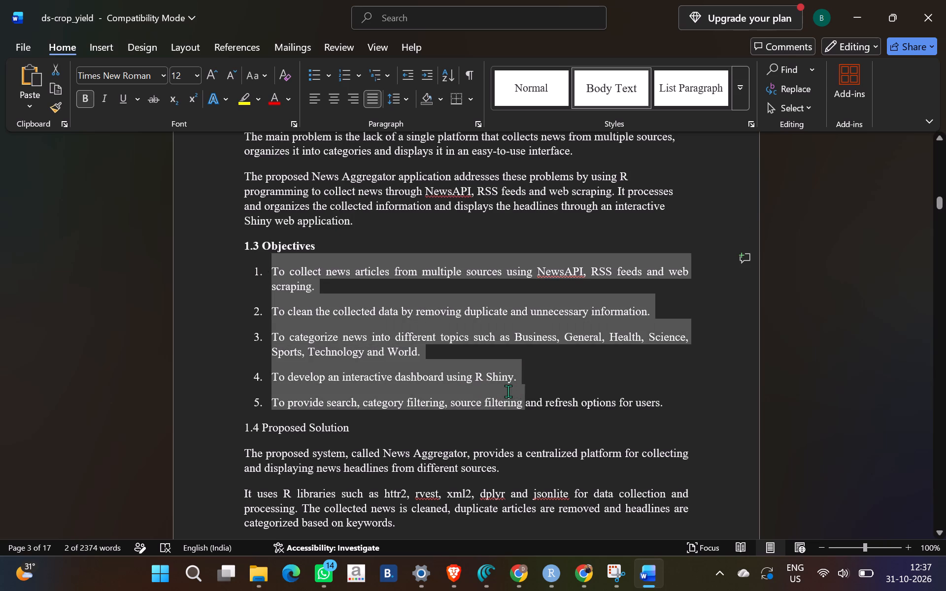
pyautogui.moveTo(508, 391); pyautogui.dragTo(664, 391)
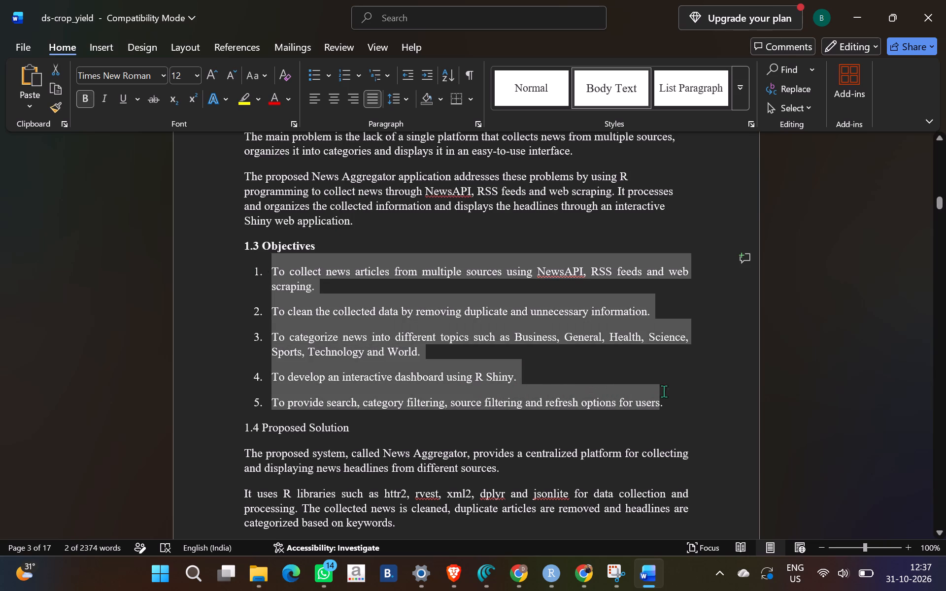
pyautogui.moveTo(664, 391); pyautogui.dragTo(687, 392)
pyautogui.hotkey('ctrl', 'j')
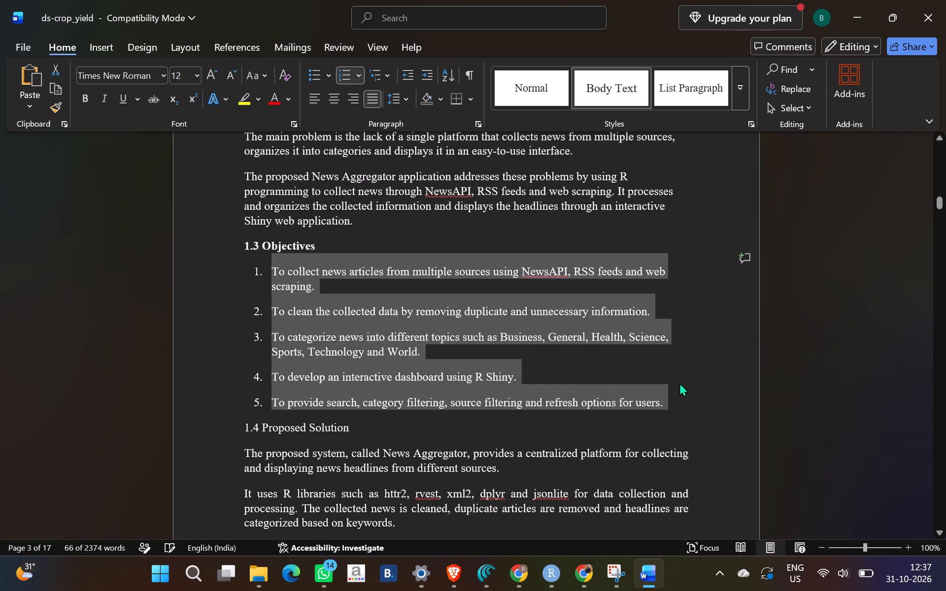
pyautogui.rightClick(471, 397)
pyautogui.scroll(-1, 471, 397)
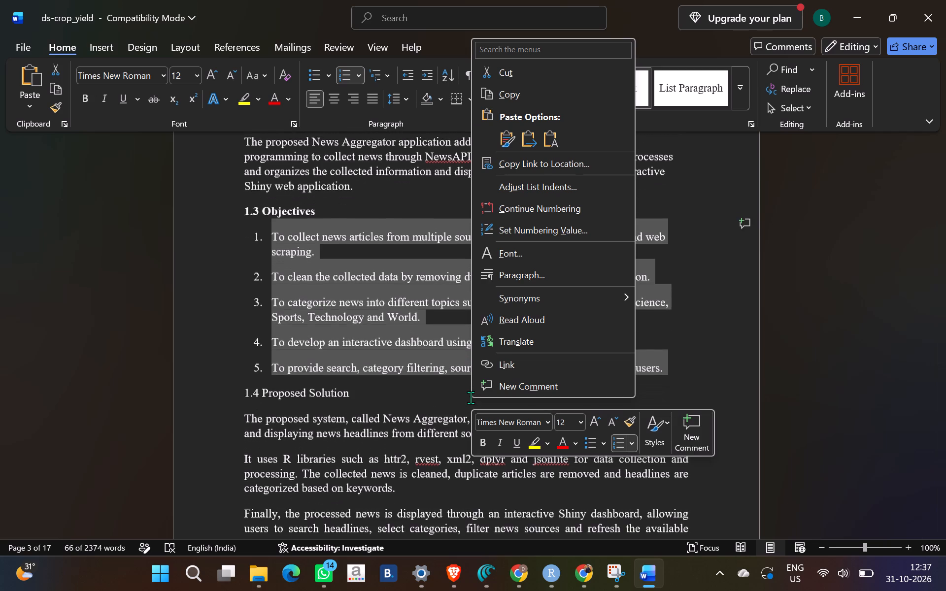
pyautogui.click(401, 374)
# Make the "1.4 Proposed Solution" subheading bold and left-align the three paragraphs below it.
pyautogui.scroll(-2, 401, 374)
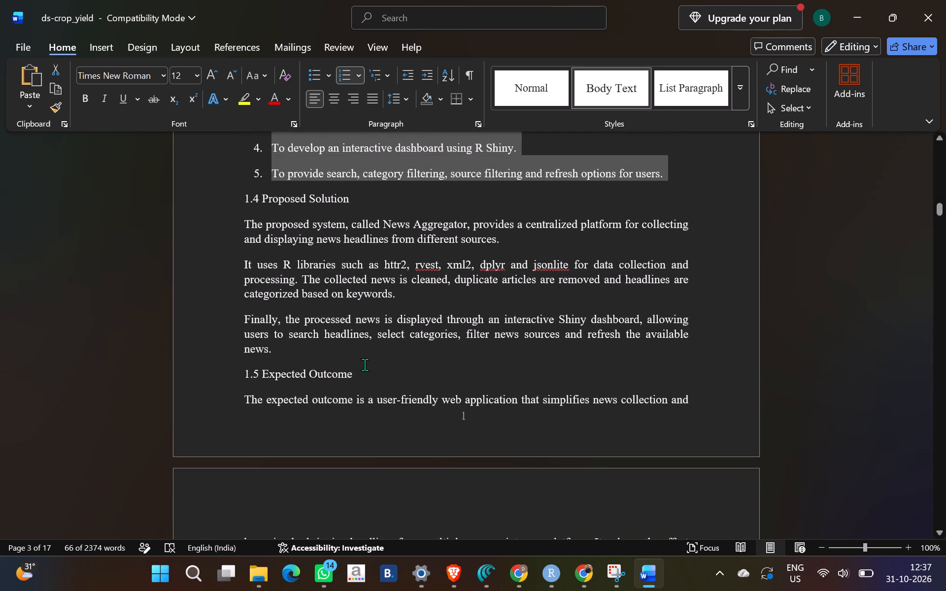
pyautogui.scroll(1, 365, 364)
pyautogui.moveTo(363, 195); pyautogui.dragTo(242, 200)
pyautogui.click(256, 175)
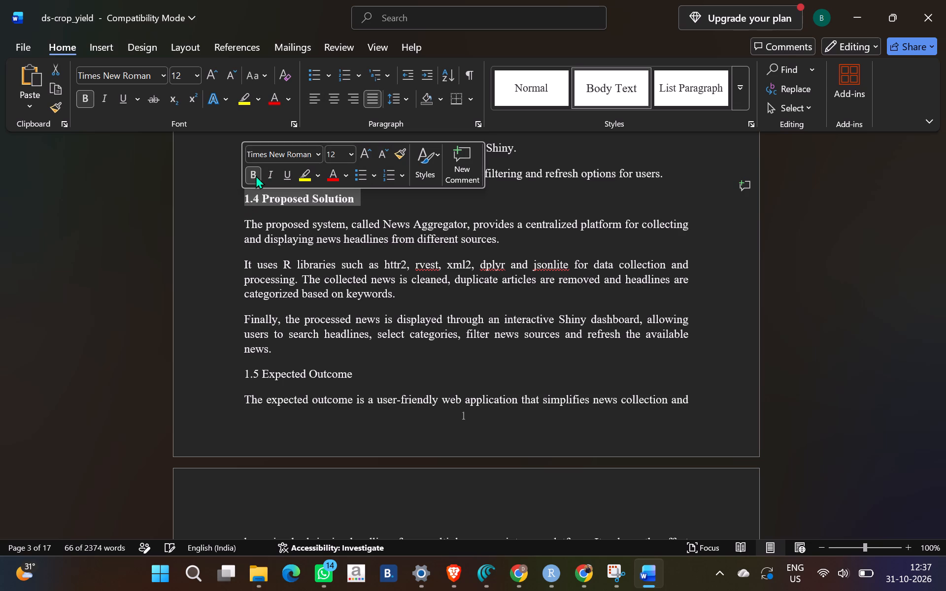
pyautogui.moveTo(242, 221); pyautogui.dragTo(290, 342)
pyautogui.hotkey('ctrl', 'j')
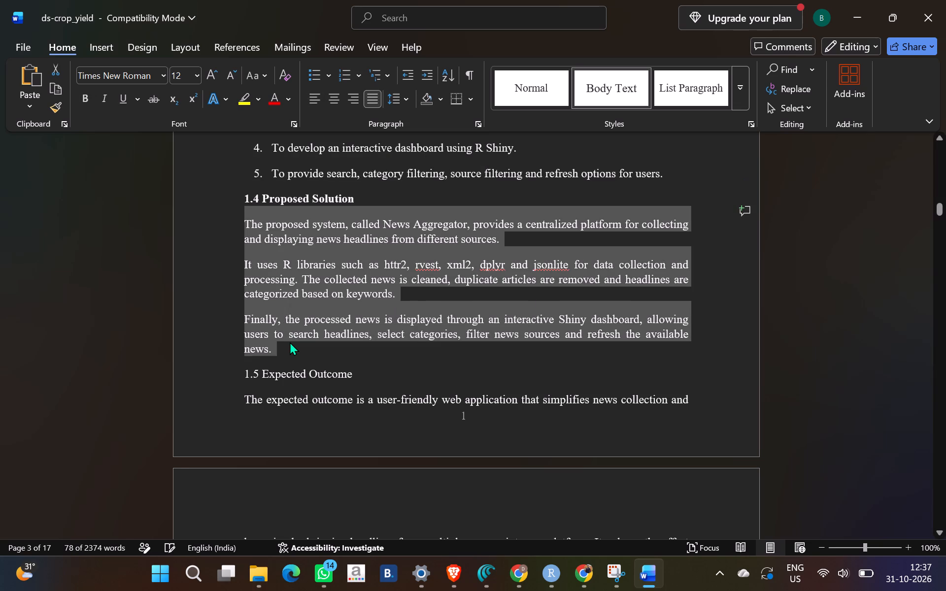
pyautogui.click(290, 342)
pyautogui.click(290, 342)
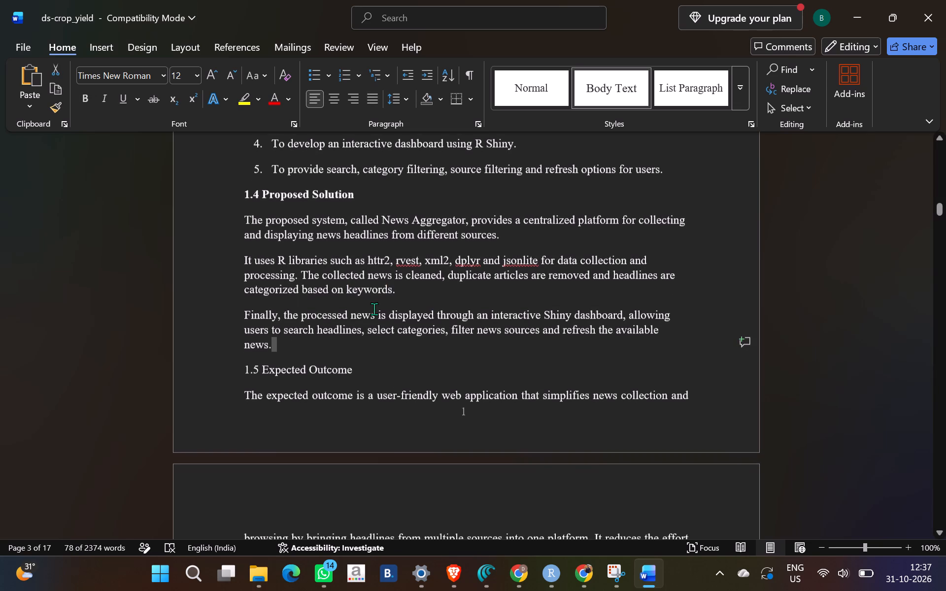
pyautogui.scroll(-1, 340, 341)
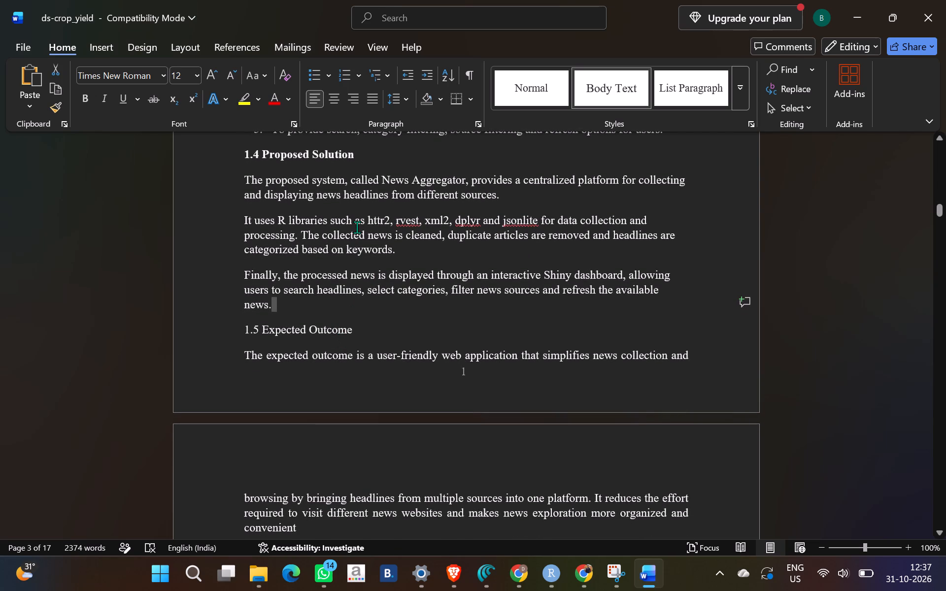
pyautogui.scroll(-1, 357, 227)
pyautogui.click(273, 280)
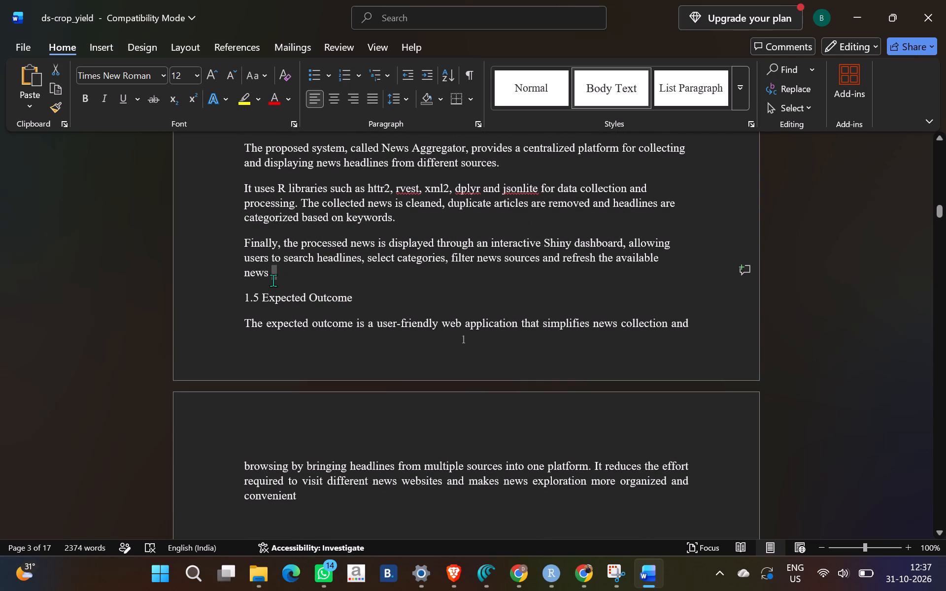
# Insert two blank lines before the "1.5 Expected Outcome" subheading to push it onto the next page.
pyautogui.press('Left')
pyautogui.press('Left')
pyautogui.press('Left')
pyautogui.press('Left')
pyautogui.press('Left')
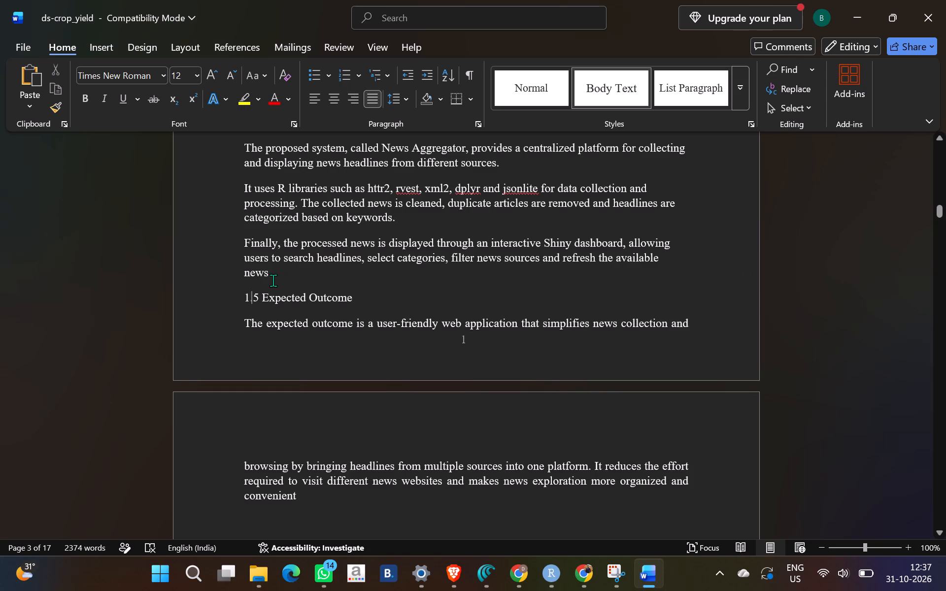
pyautogui.press('Left')
pyautogui.press('Return')
pyautogui.press('Return')
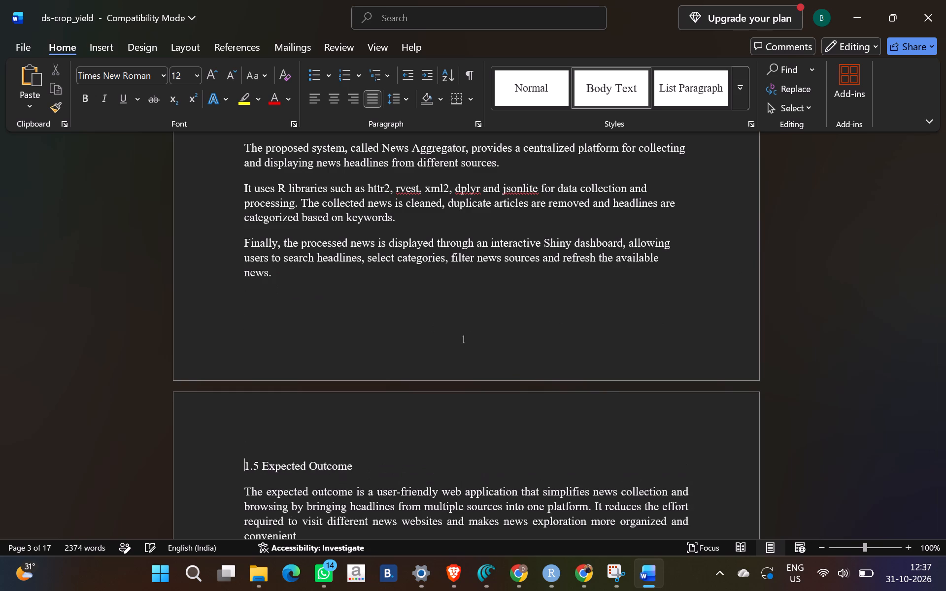
# Make the "1.5 Expected Outcome" subheading bold and left-align the paragraph below it.
pyautogui.scroll(-1, 273, 280)
pyautogui.moveTo(360, 331); pyautogui.dragTo(254, 337)
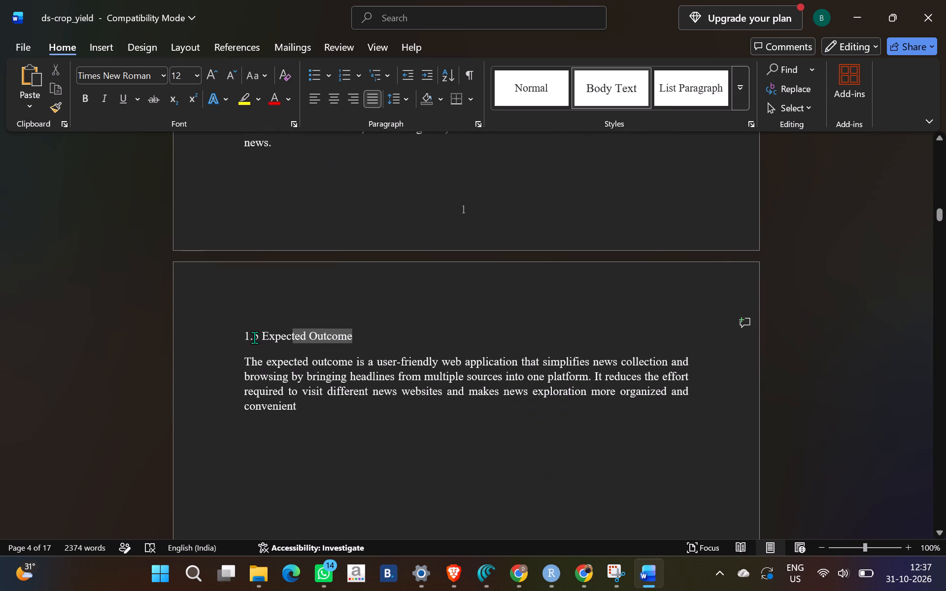
pyautogui.moveTo(254, 337); pyautogui.dragTo(221, 338)
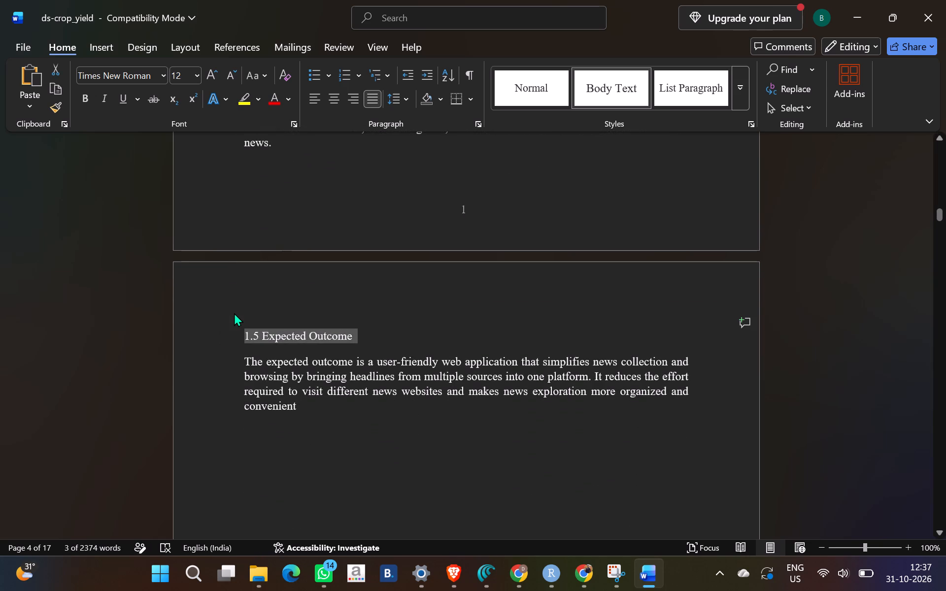
pyautogui.hotkey('ctrl', 'b')
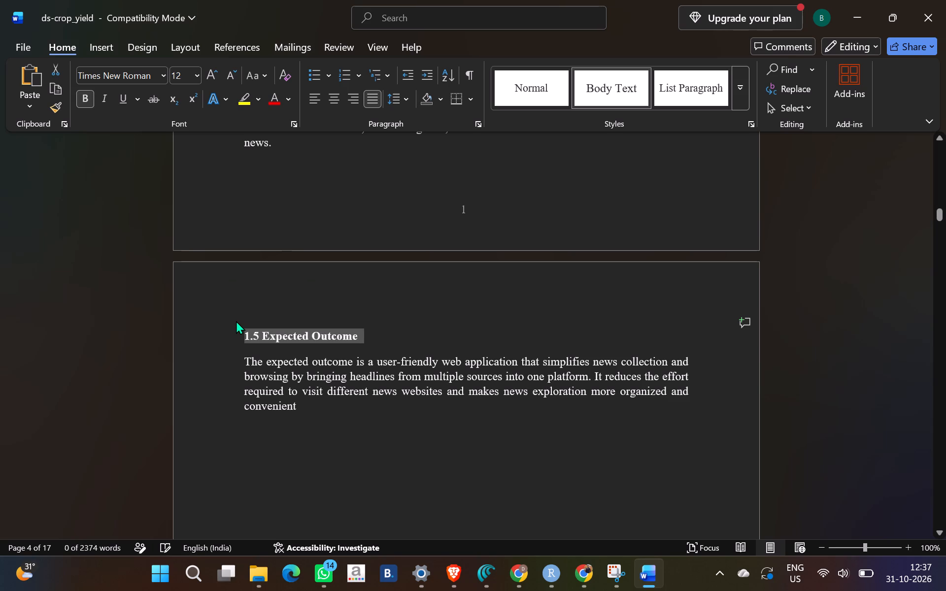
pyautogui.moveTo(243, 357); pyautogui.dragTo(300, 409)
pyautogui.hotkey('ctrl', 'j')
pyautogui.click(300, 409)
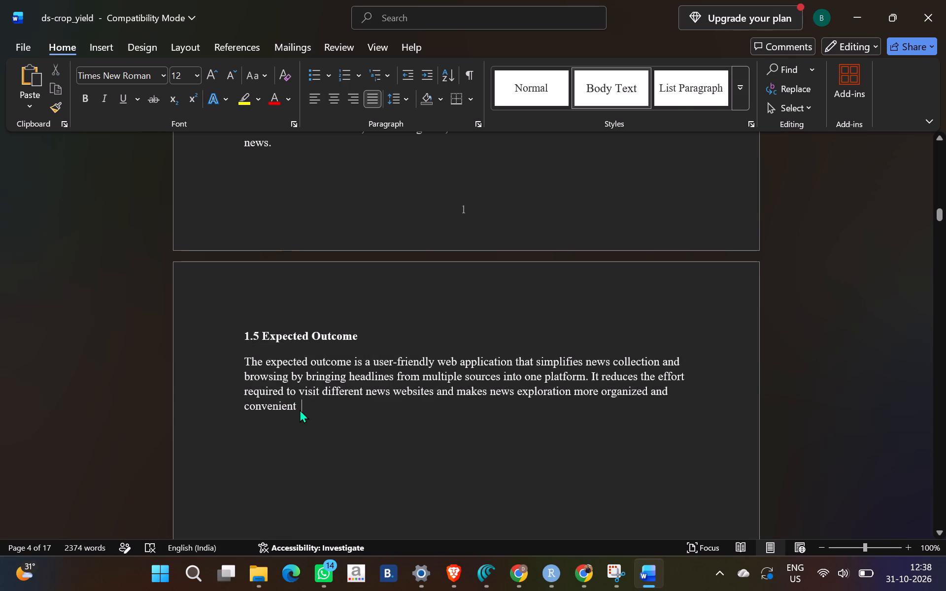
# Review the formatted Problem Statement pages and the old "2. Data Set Description" section that follows them.
pyautogui.keyDown('ctrl'); pyautogui.scroll(-2, 300, 409); pyautogui.keyUp('ctrl')
pyautogui.scroll(4, 300, 409)
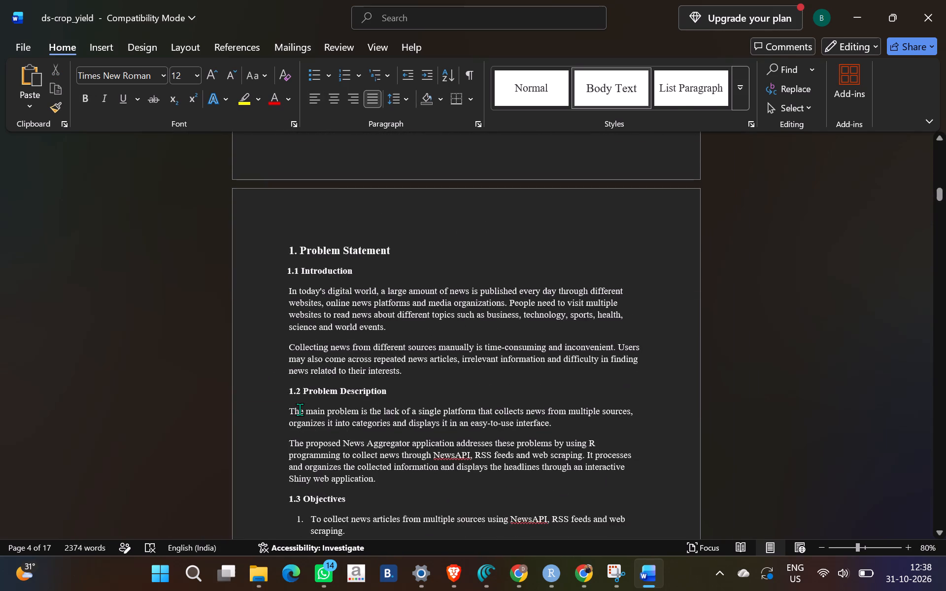
pyautogui.scroll(2, 300, 409)
pyautogui.scroll(-1, 300, 409)
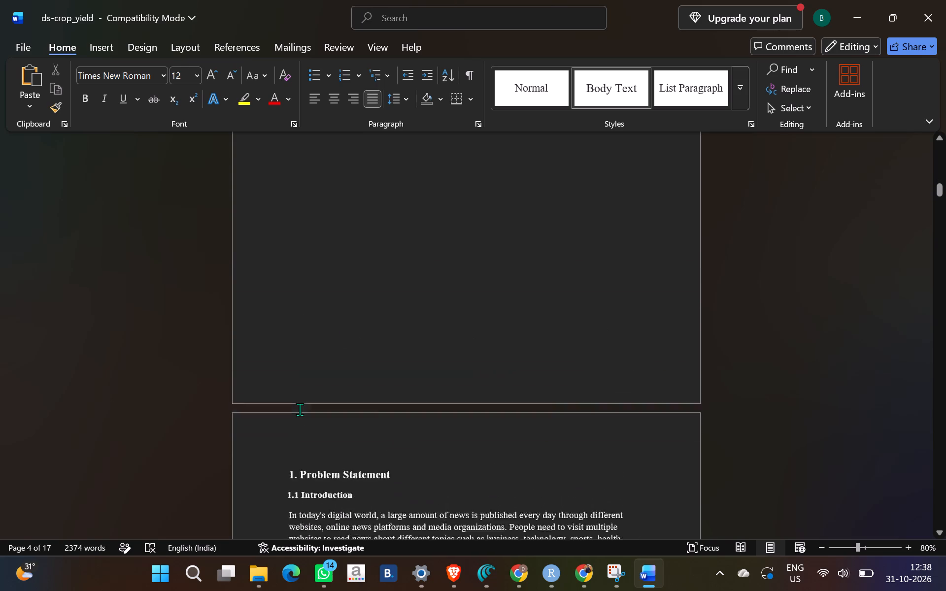
pyautogui.scroll(-4, 300, 409)
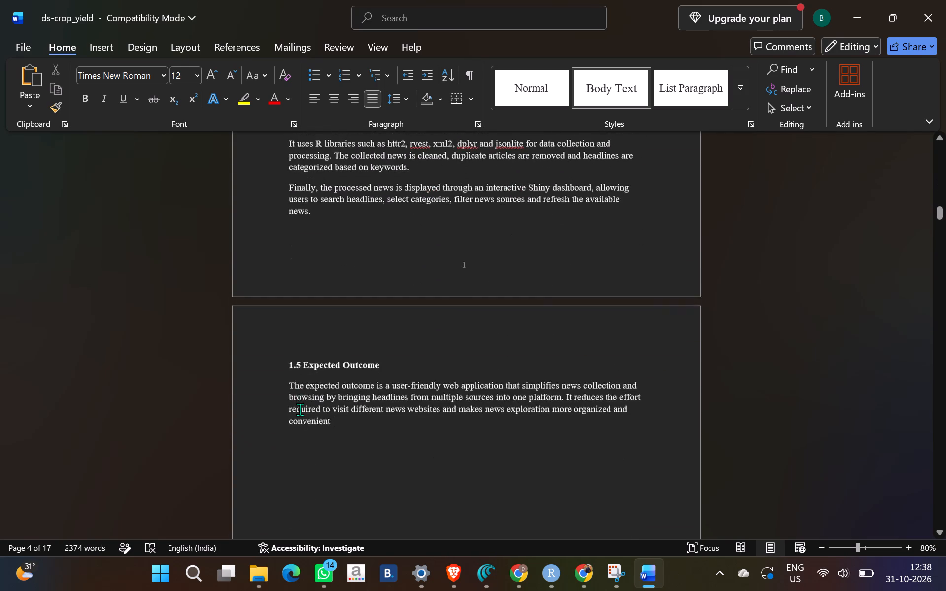
pyautogui.scroll(-3, 300, 409)
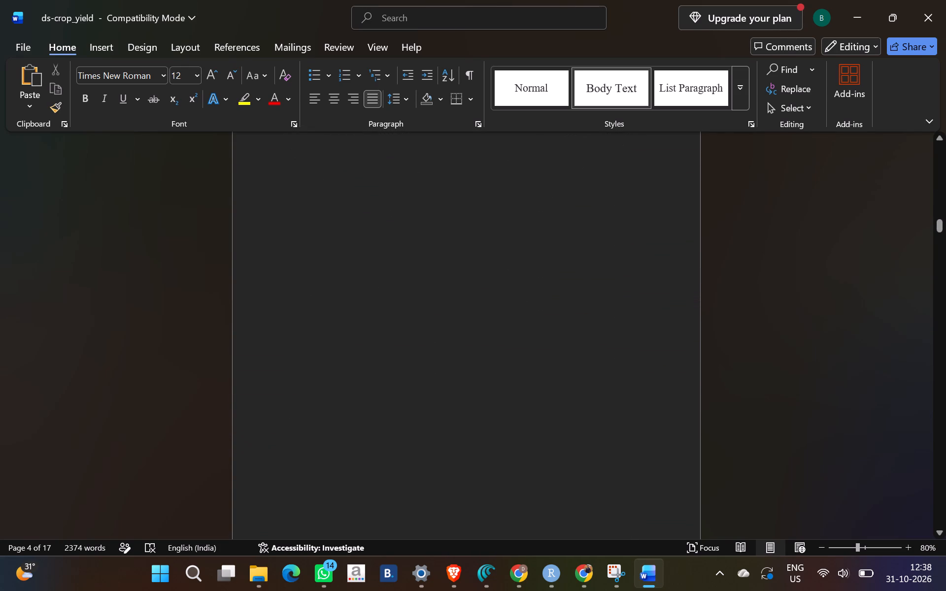
pyautogui.scroll(-2, 300, 409)
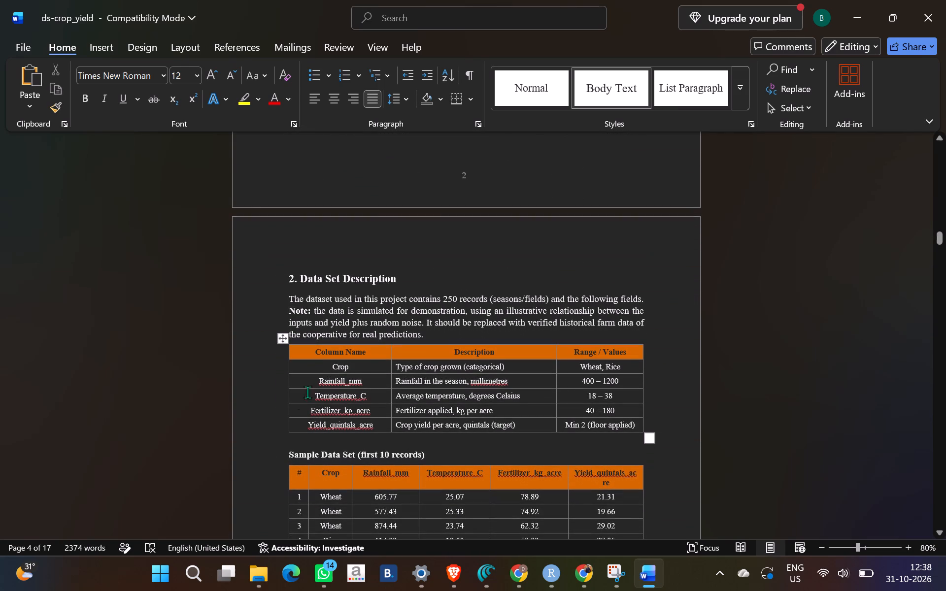
pyautogui.scroll(-1, 326, 364)
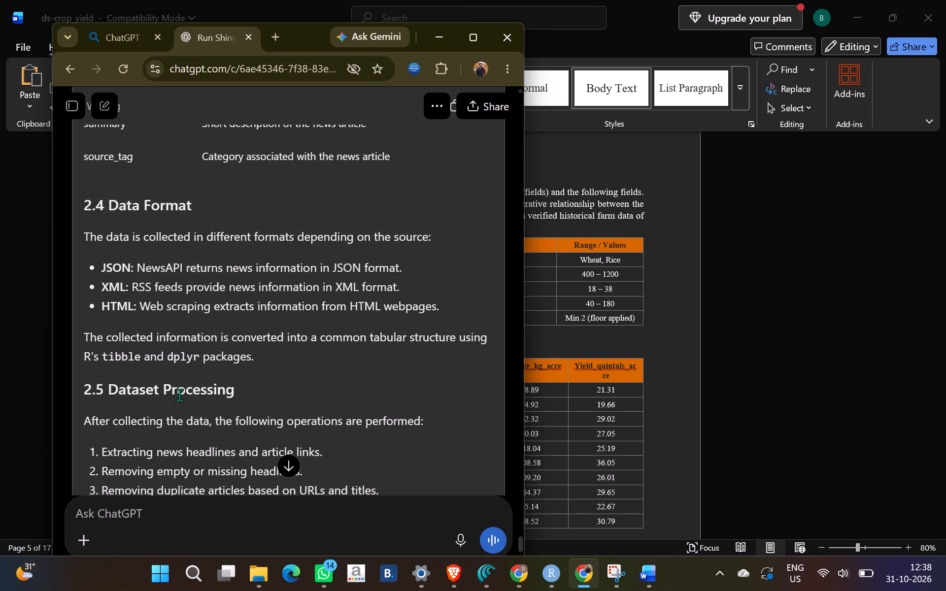
pyautogui.scroll(-2, 179, 395)
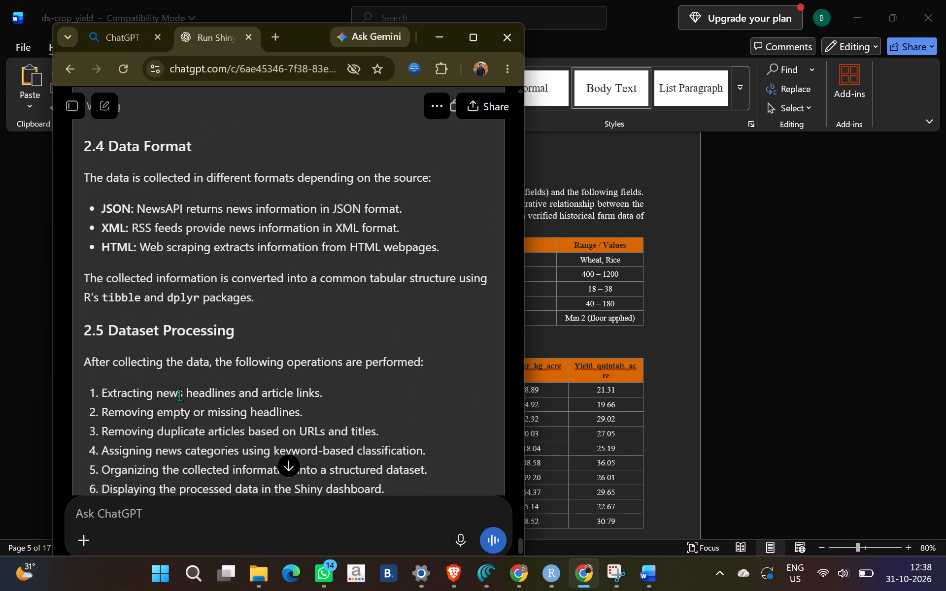
pyautogui.scroll(-4, 179, 395)
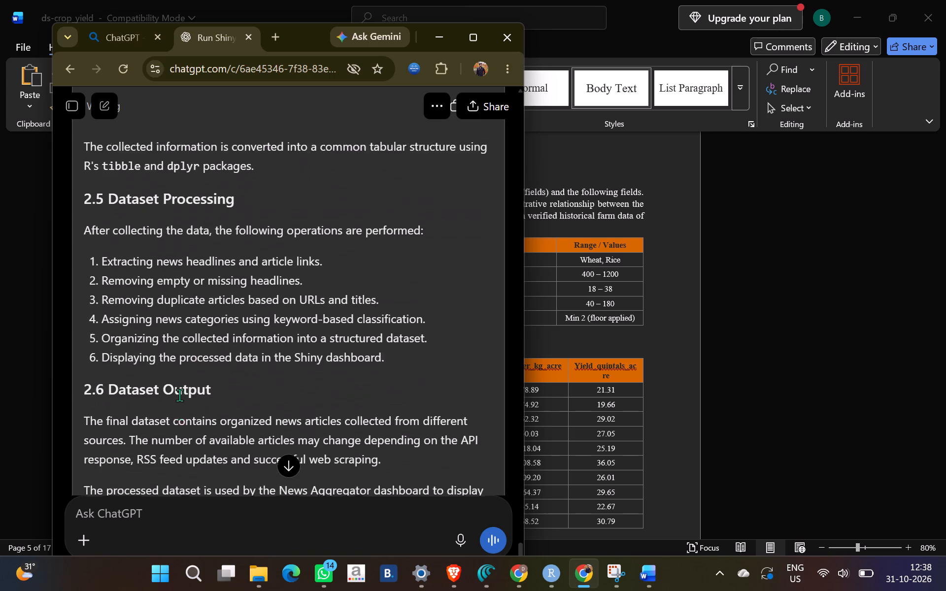
pyautogui.scroll(-3, 179, 395)
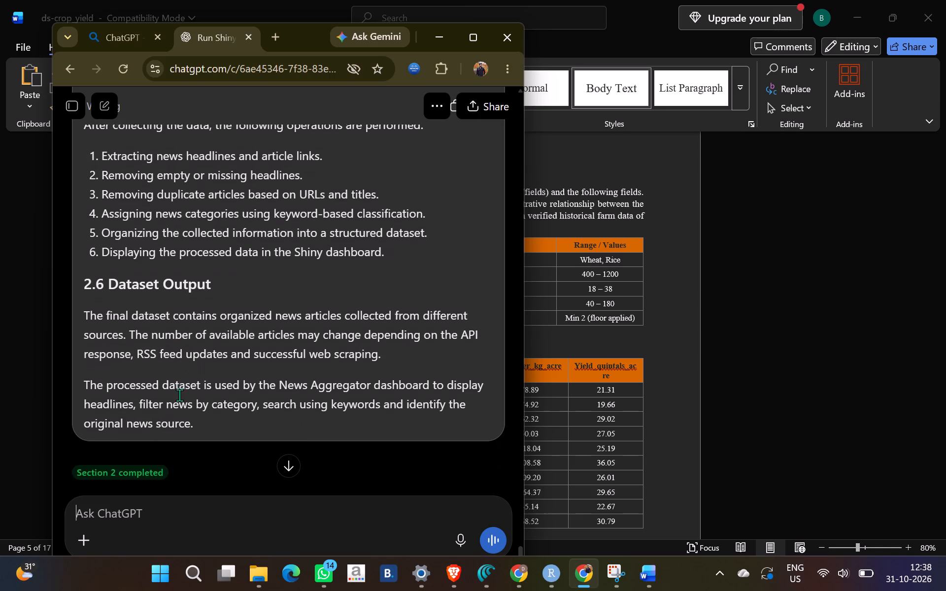
pyautogui.scroll(-1, 179, 395)
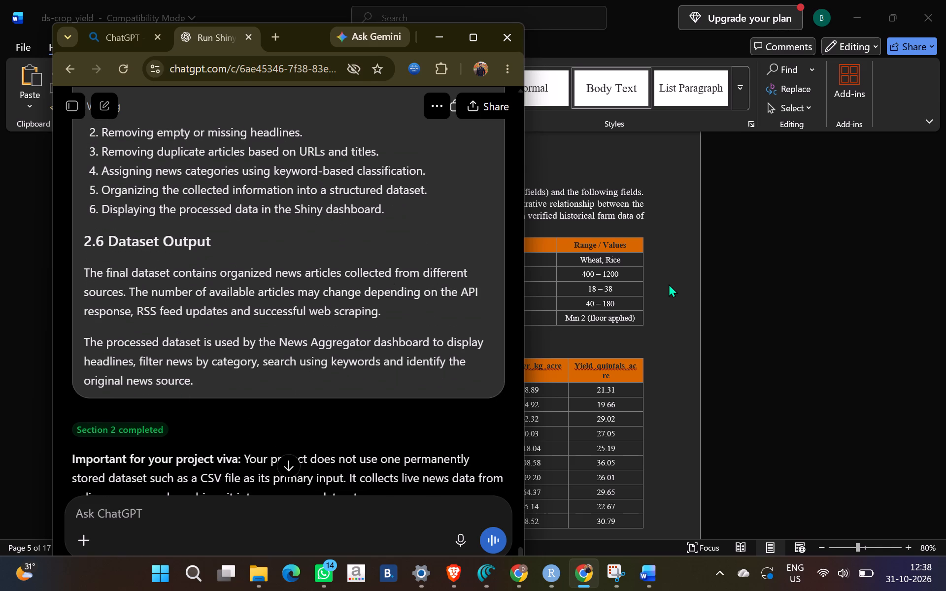
pyautogui.click(672, 284)
pyautogui.scroll(-6, 672, 284)
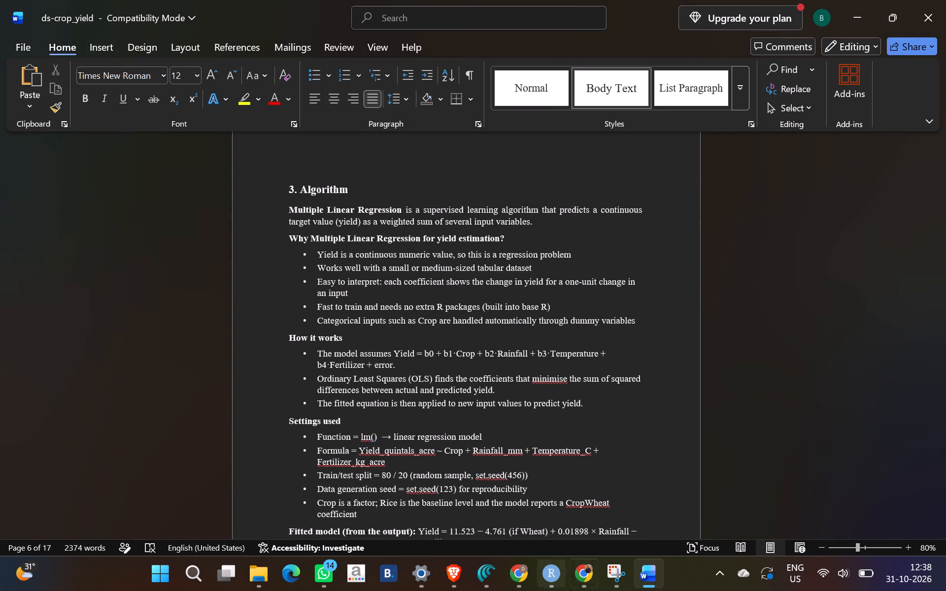
# Return to ChatGPT in Chrome and copy the whole generated "2. DATA SET DESCRIPTION" text block.
pyautogui.click(566, 518)
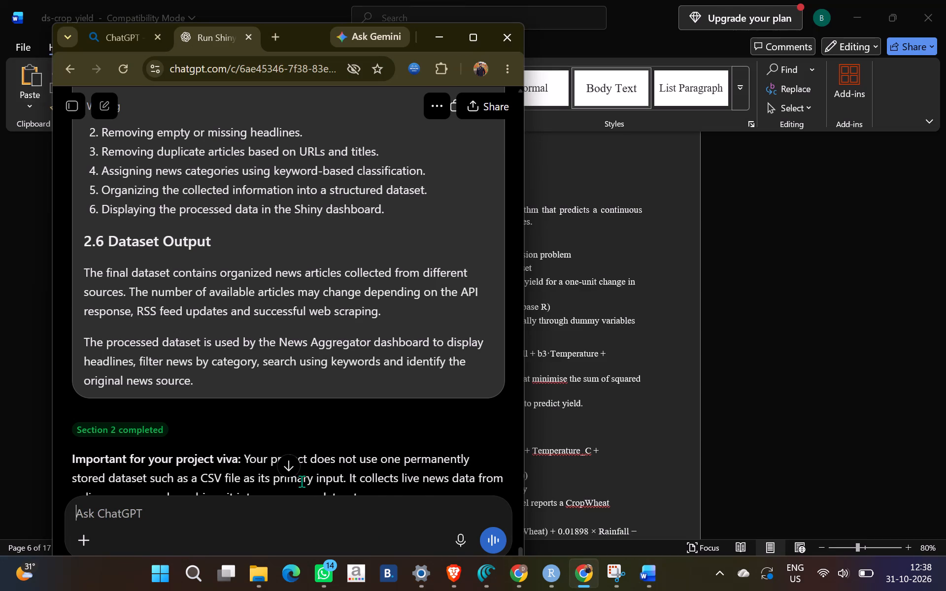
pyautogui.scroll(-1, 302, 481)
pyautogui.scroll(-2, 303, 386)
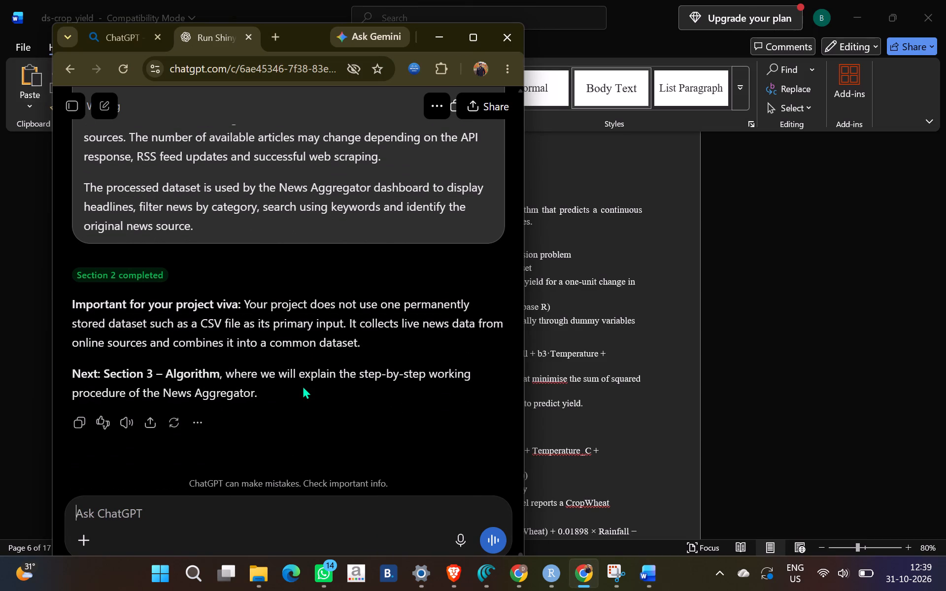
pyautogui.scroll(2, 303, 386)
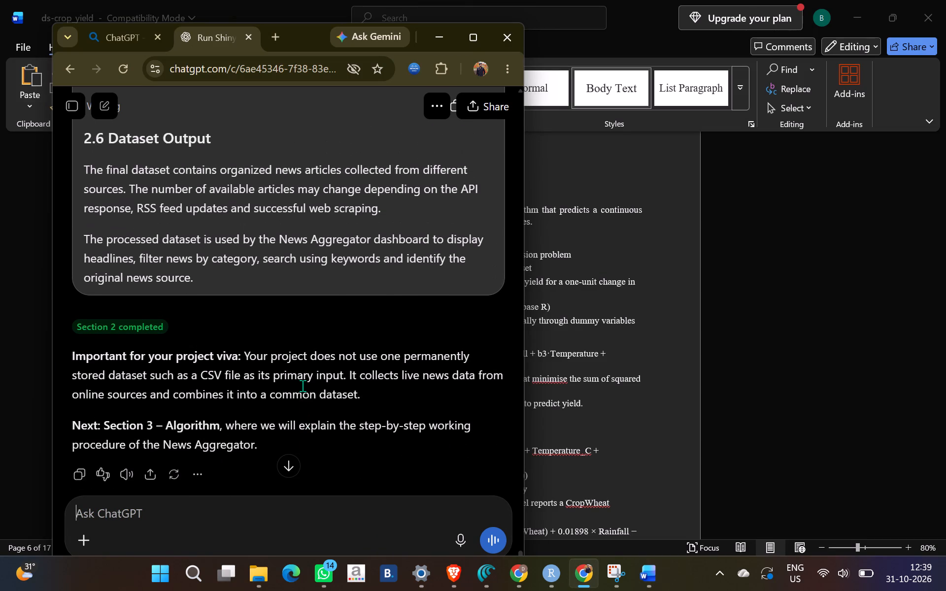
pyautogui.scroll(7, 303, 386)
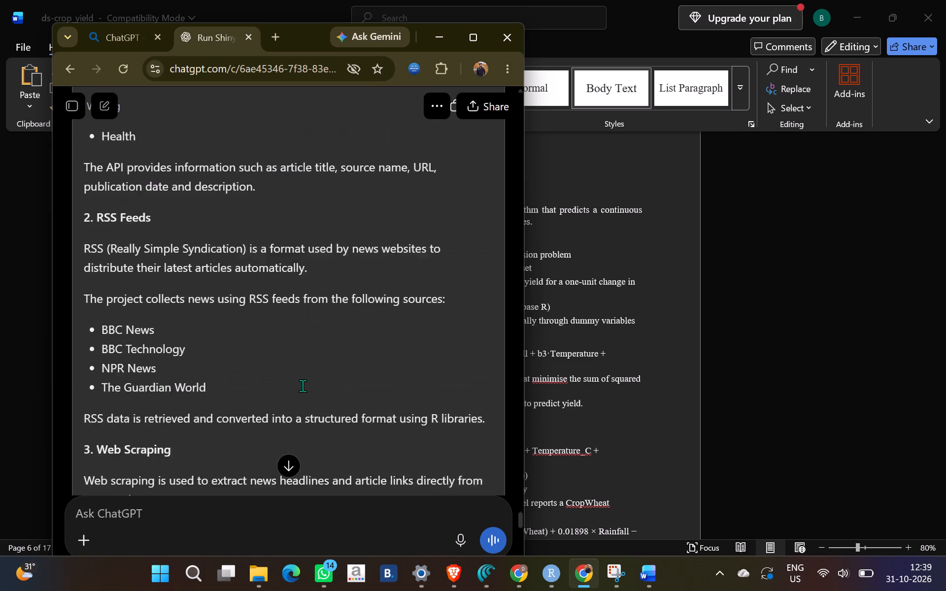
pyautogui.scroll(3, 303, 386)
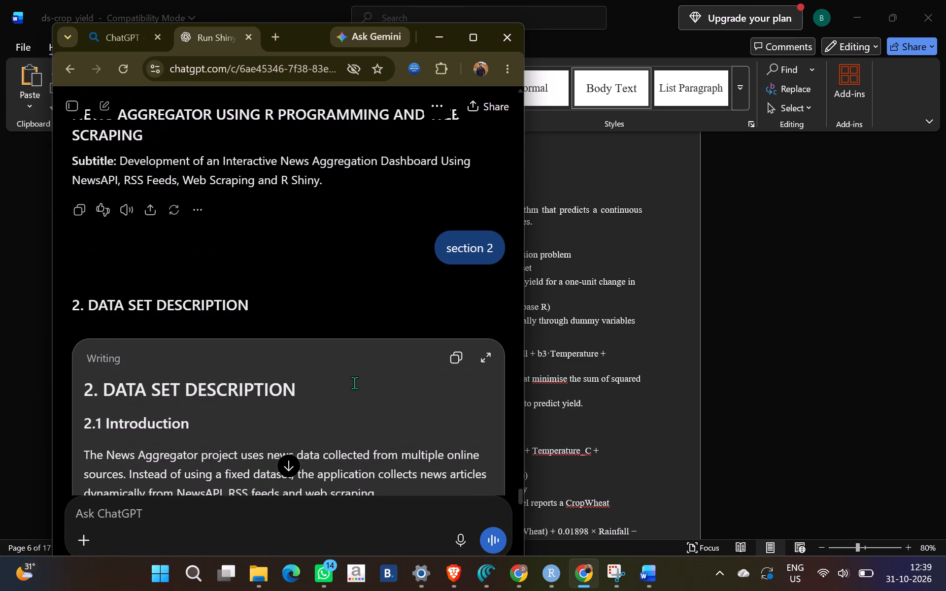
pyautogui.click(462, 358)
# Switch to Word, delete the old text, tables and train-test paragraph under "2. Data Set Description", and start a new line below the heading.
pyautogui.click(575, 458)
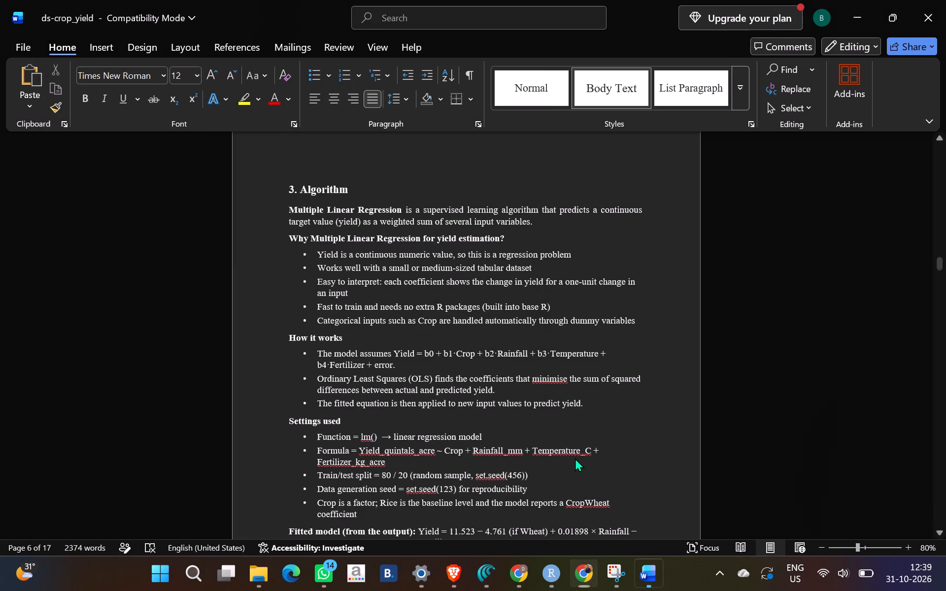
pyautogui.scroll(-3, 575, 458)
pyautogui.scroll(4, 575, 458)
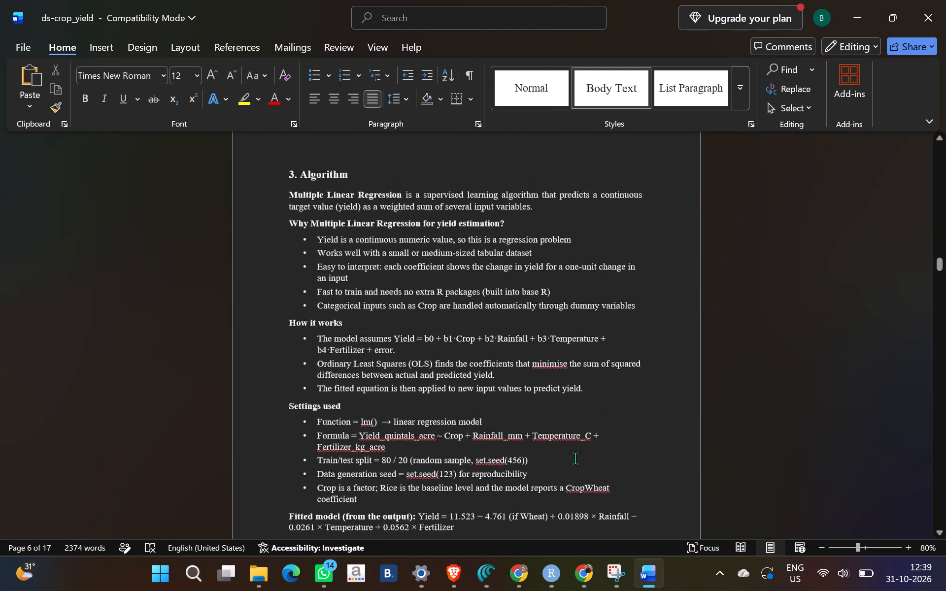
pyautogui.scroll(1, 575, 458)
pyautogui.rightClick(575, 458)
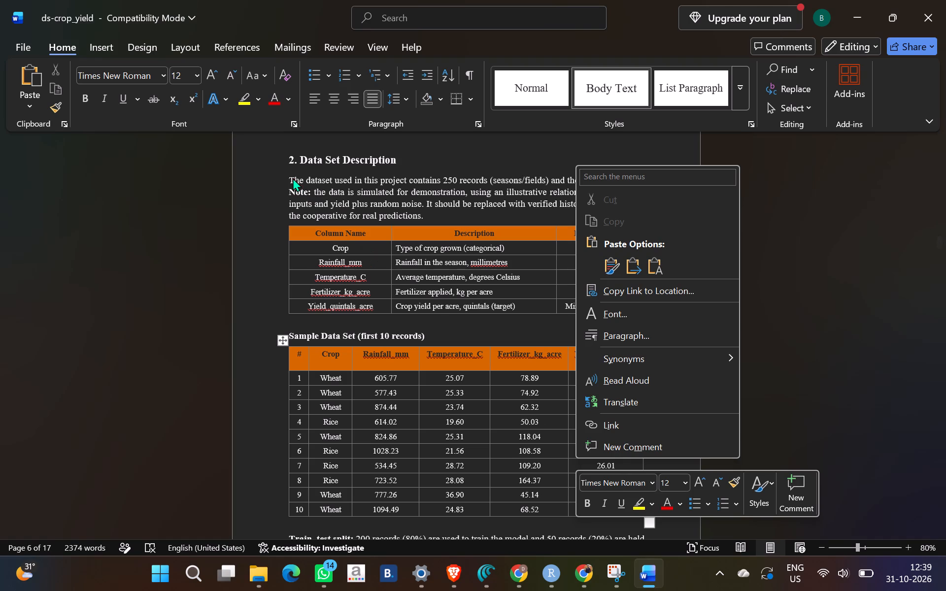
pyautogui.click(289, 175)
pyautogui.moveTo(289, 175); pyautogui.dragTo(459, 476)
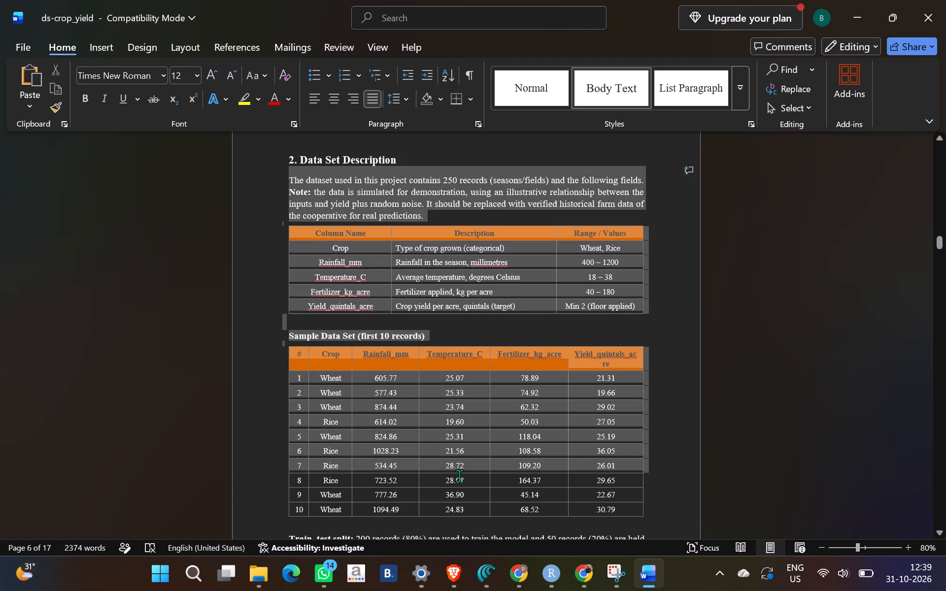
pyautogui.moveTo(459, 476); pyautogui.dragTo(470, 517)
pyautogui.press('BackSpace')
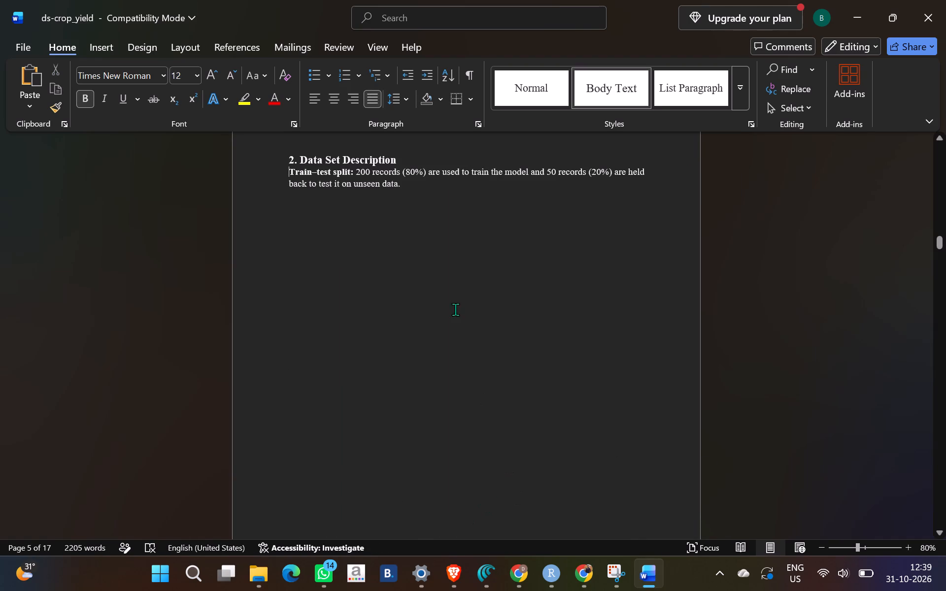
pyautogui.moveTo(409, 190); pyautogui.dragTo(318, 172)
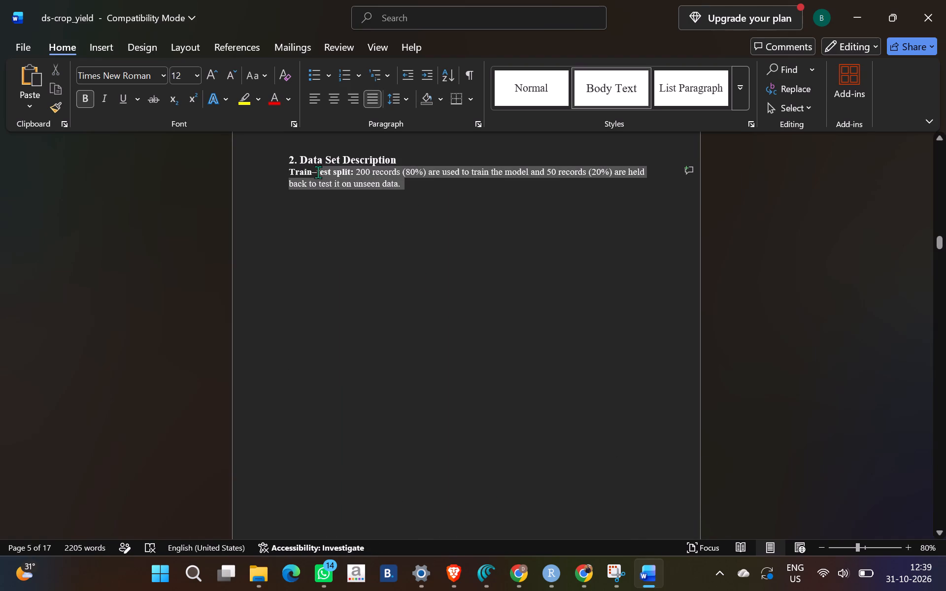
pyautogui.moveTo(318, 172); pyautogui.dragTo(291, 176)
pyautogui.press('BackSpace')
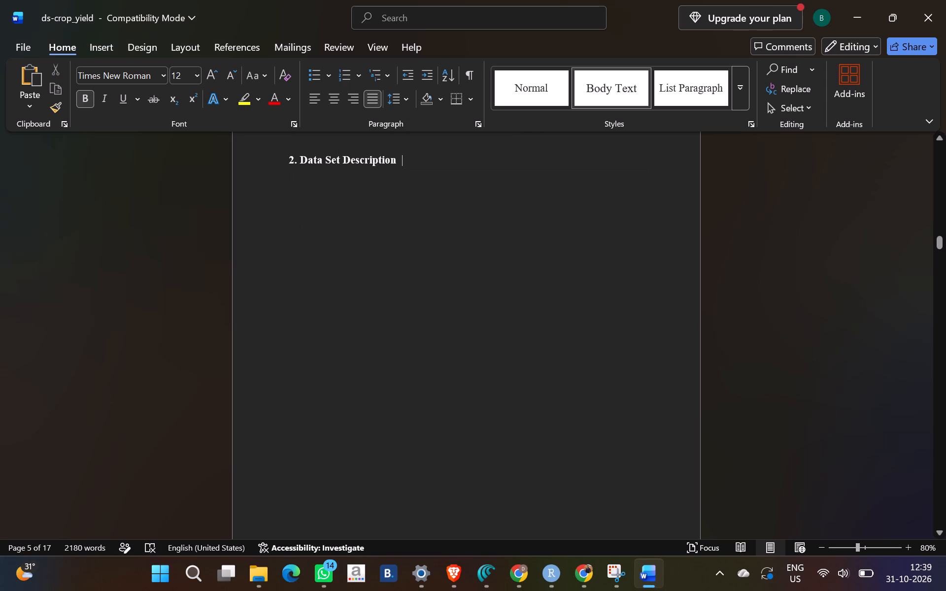
pyautogui.press('Return')
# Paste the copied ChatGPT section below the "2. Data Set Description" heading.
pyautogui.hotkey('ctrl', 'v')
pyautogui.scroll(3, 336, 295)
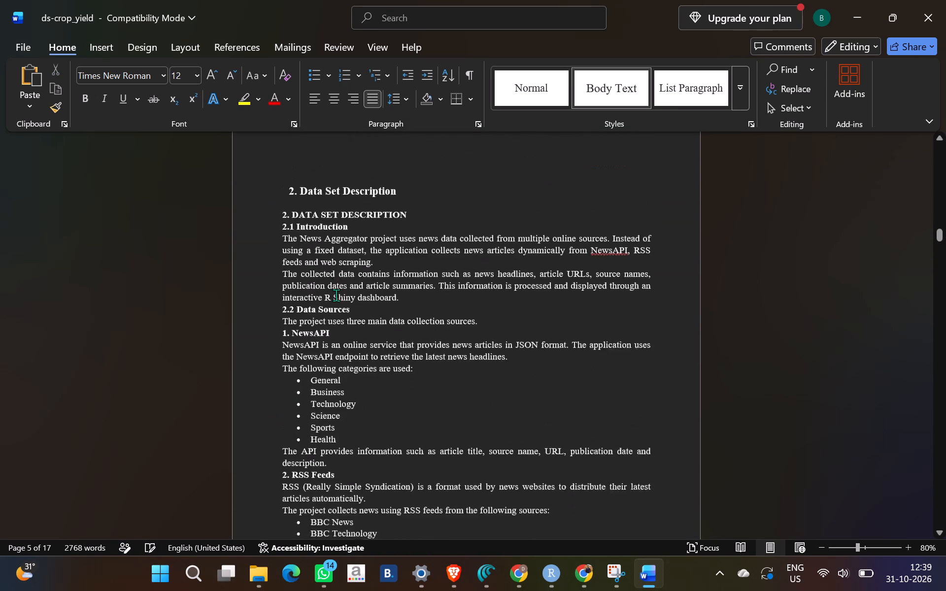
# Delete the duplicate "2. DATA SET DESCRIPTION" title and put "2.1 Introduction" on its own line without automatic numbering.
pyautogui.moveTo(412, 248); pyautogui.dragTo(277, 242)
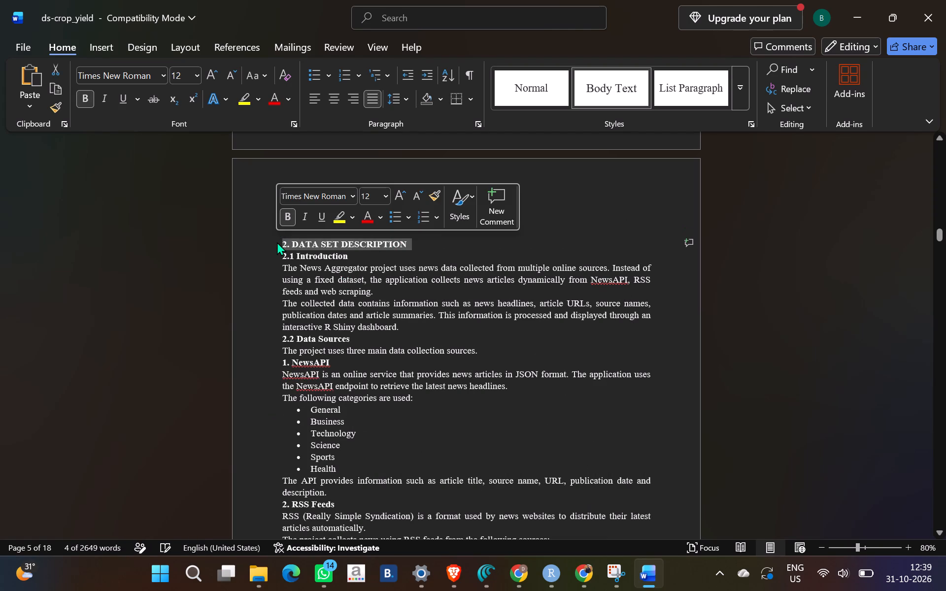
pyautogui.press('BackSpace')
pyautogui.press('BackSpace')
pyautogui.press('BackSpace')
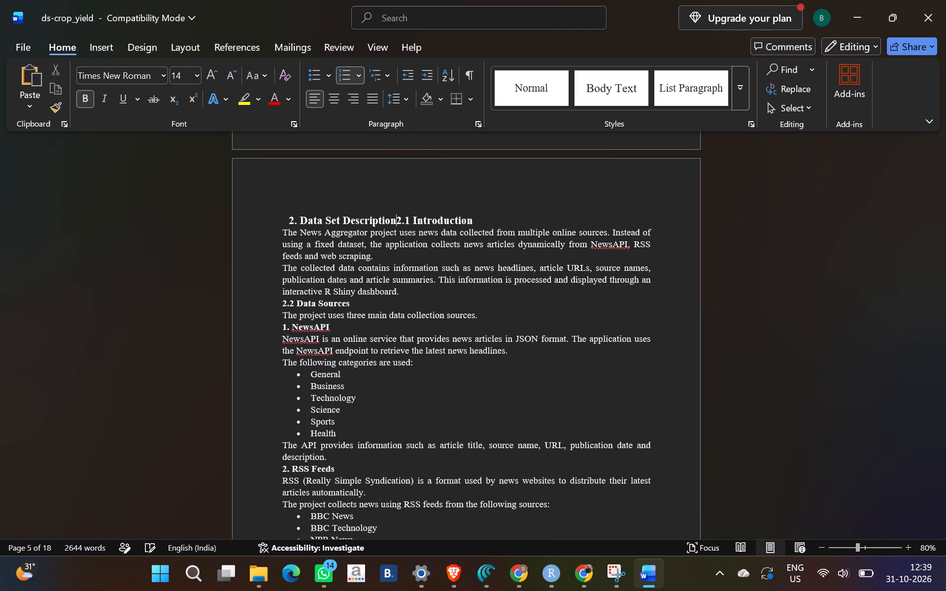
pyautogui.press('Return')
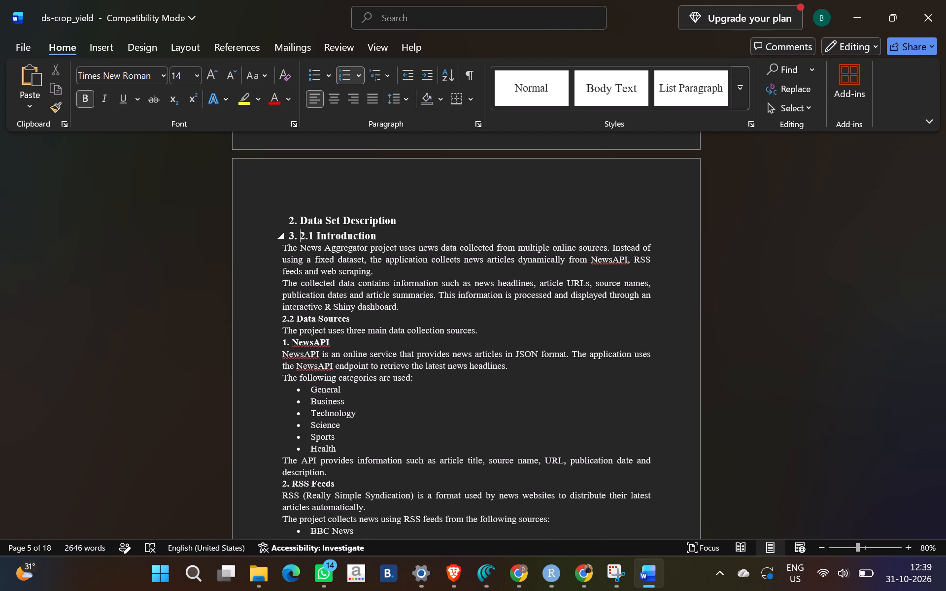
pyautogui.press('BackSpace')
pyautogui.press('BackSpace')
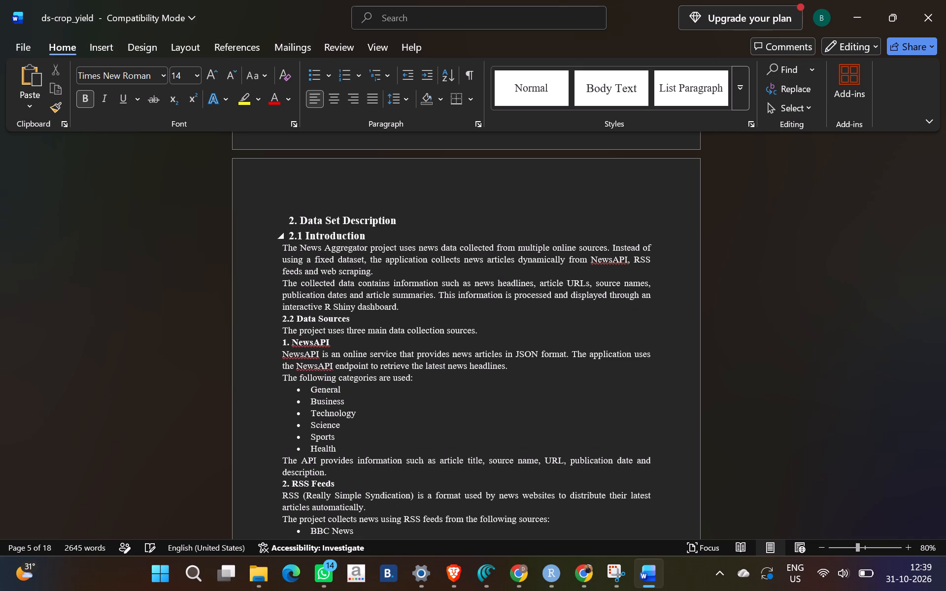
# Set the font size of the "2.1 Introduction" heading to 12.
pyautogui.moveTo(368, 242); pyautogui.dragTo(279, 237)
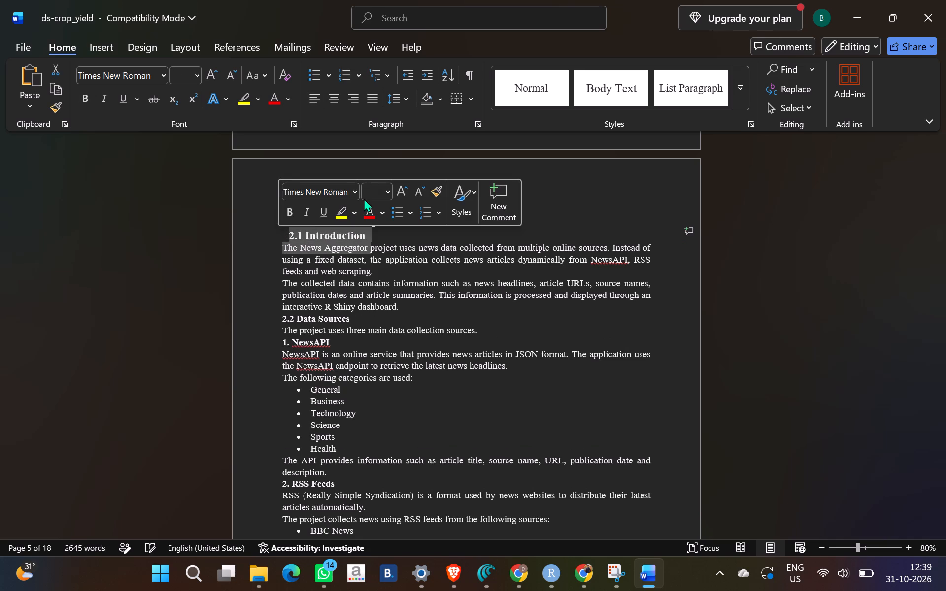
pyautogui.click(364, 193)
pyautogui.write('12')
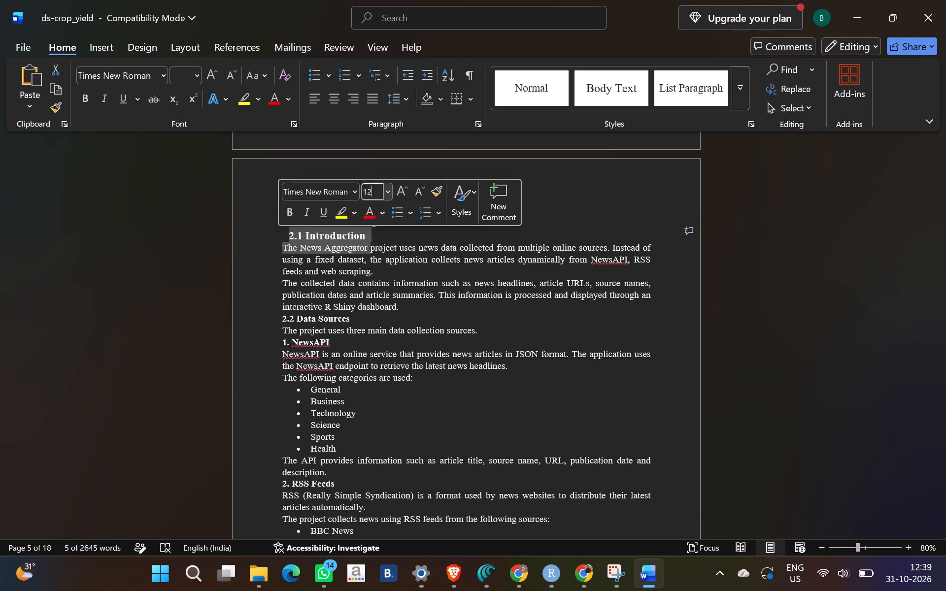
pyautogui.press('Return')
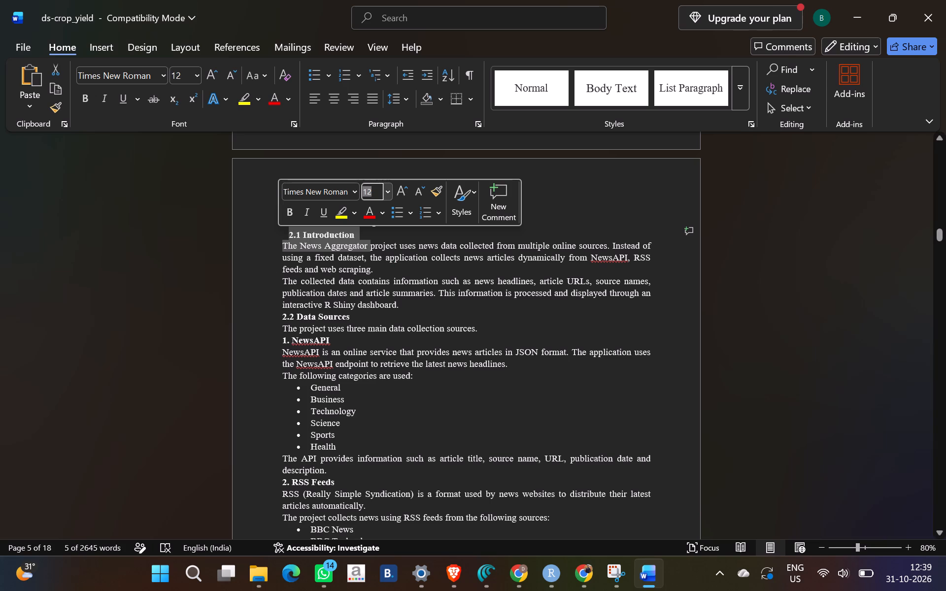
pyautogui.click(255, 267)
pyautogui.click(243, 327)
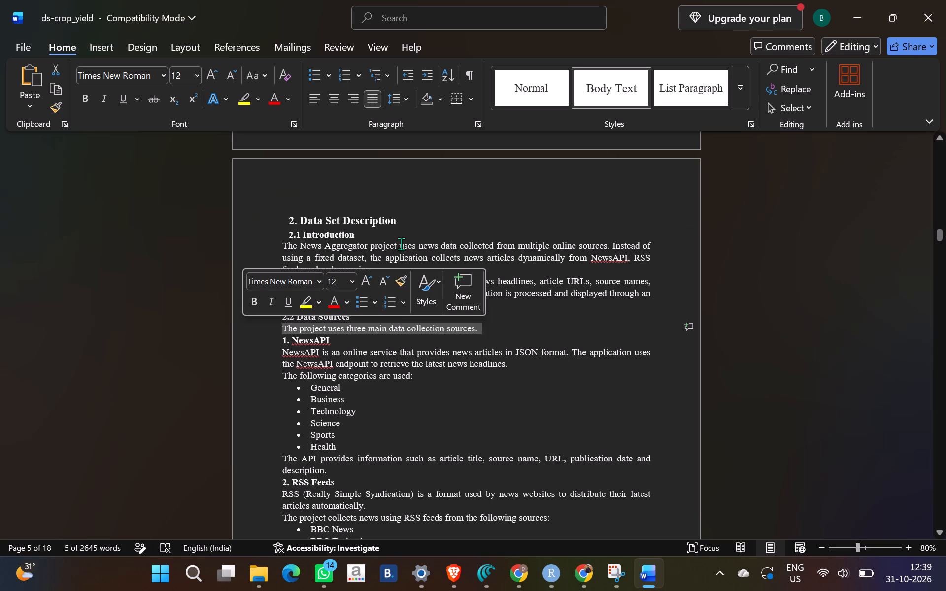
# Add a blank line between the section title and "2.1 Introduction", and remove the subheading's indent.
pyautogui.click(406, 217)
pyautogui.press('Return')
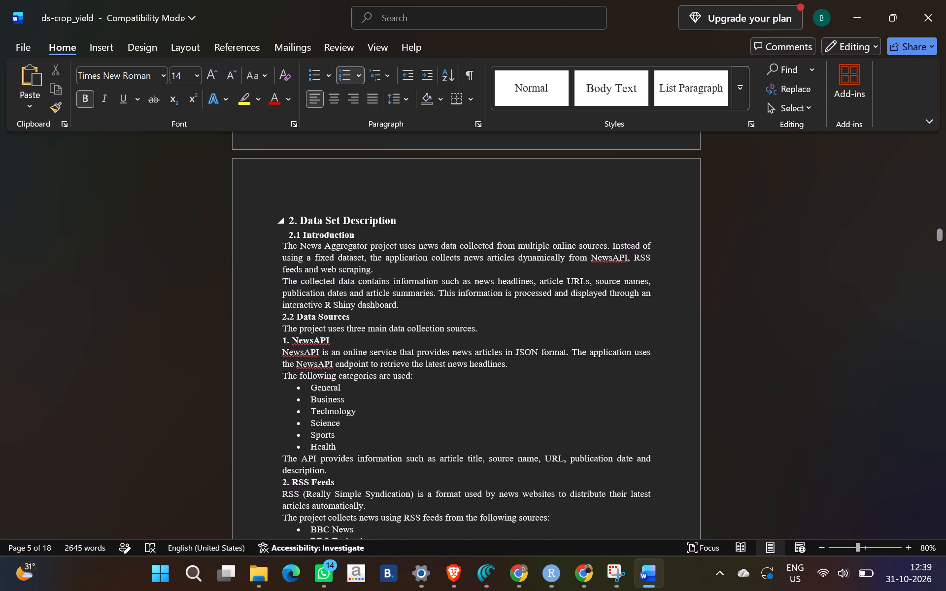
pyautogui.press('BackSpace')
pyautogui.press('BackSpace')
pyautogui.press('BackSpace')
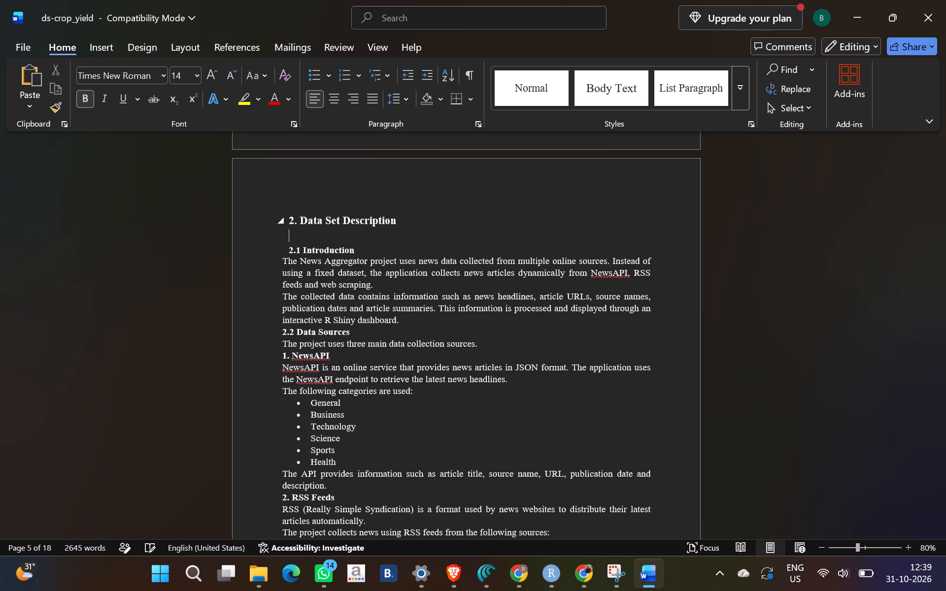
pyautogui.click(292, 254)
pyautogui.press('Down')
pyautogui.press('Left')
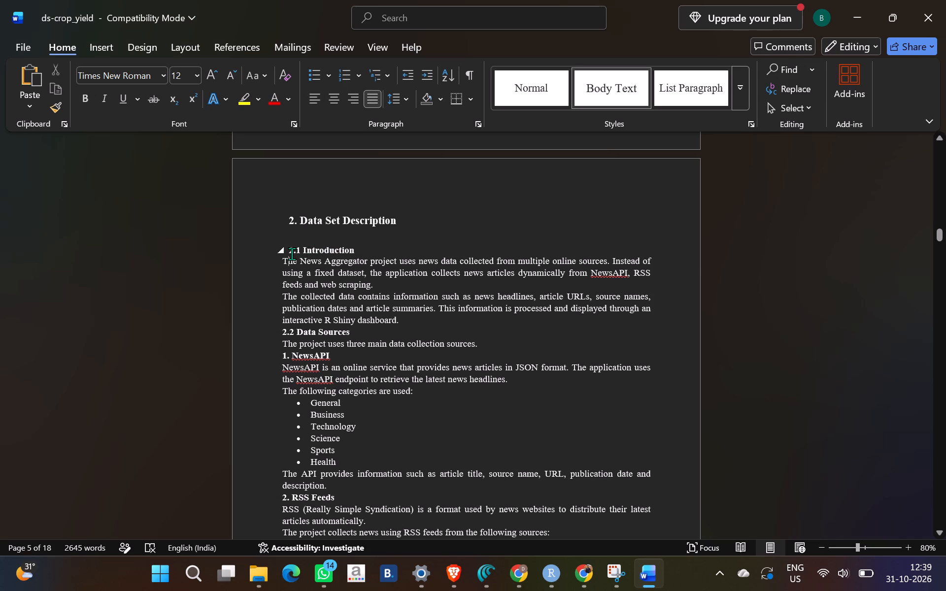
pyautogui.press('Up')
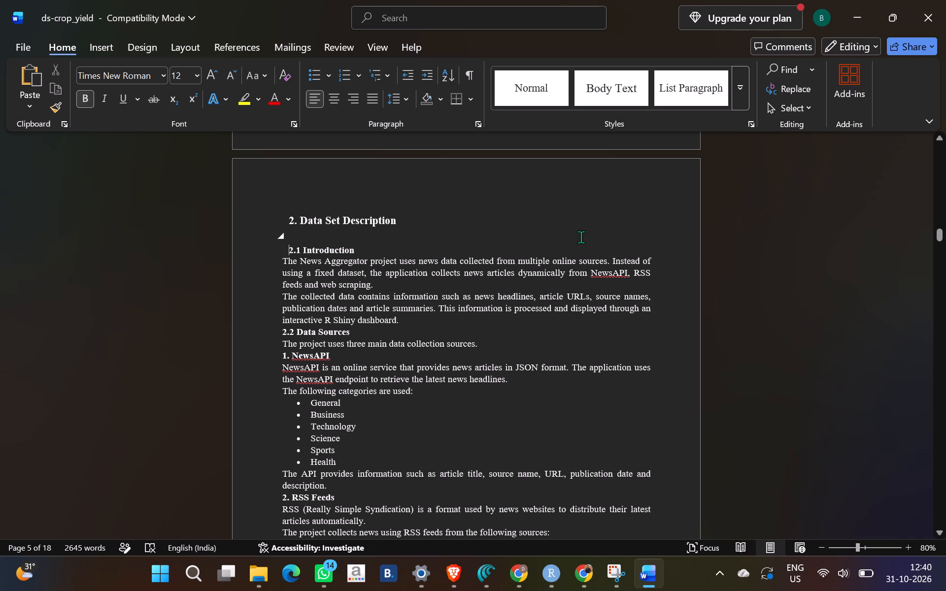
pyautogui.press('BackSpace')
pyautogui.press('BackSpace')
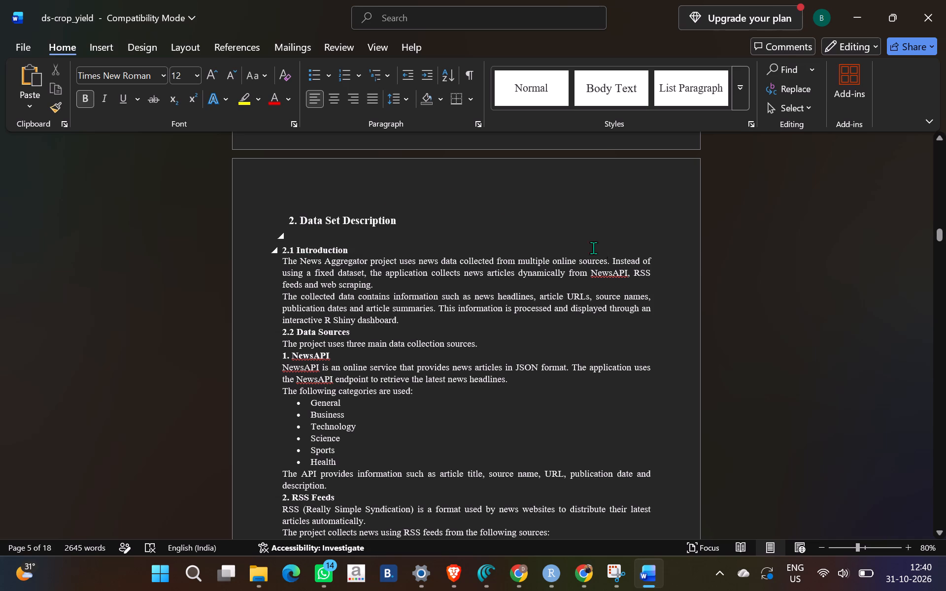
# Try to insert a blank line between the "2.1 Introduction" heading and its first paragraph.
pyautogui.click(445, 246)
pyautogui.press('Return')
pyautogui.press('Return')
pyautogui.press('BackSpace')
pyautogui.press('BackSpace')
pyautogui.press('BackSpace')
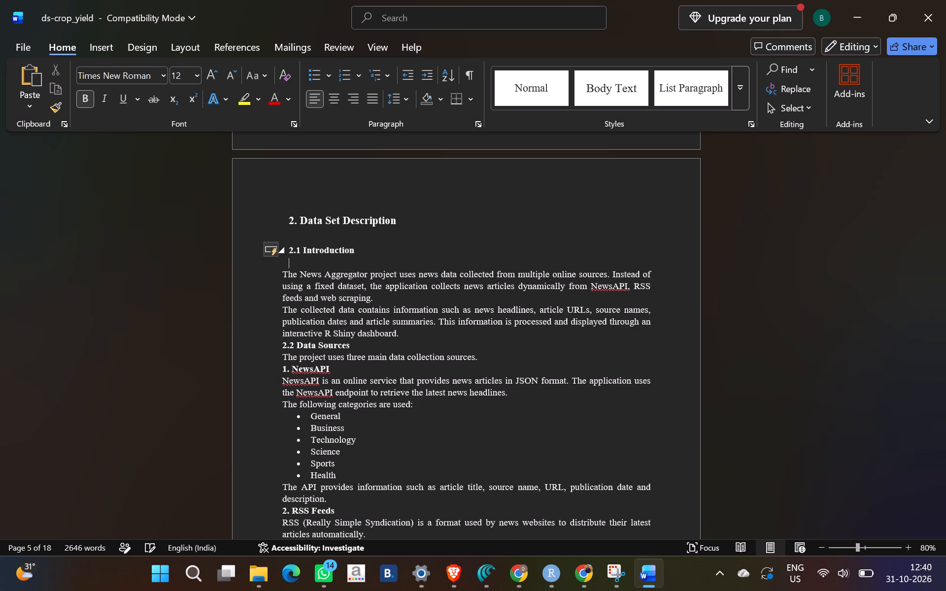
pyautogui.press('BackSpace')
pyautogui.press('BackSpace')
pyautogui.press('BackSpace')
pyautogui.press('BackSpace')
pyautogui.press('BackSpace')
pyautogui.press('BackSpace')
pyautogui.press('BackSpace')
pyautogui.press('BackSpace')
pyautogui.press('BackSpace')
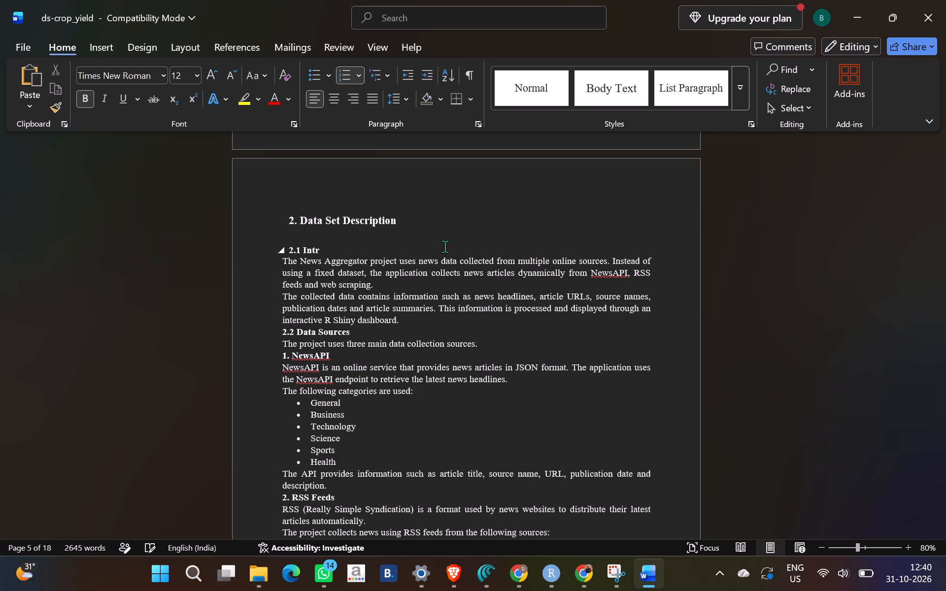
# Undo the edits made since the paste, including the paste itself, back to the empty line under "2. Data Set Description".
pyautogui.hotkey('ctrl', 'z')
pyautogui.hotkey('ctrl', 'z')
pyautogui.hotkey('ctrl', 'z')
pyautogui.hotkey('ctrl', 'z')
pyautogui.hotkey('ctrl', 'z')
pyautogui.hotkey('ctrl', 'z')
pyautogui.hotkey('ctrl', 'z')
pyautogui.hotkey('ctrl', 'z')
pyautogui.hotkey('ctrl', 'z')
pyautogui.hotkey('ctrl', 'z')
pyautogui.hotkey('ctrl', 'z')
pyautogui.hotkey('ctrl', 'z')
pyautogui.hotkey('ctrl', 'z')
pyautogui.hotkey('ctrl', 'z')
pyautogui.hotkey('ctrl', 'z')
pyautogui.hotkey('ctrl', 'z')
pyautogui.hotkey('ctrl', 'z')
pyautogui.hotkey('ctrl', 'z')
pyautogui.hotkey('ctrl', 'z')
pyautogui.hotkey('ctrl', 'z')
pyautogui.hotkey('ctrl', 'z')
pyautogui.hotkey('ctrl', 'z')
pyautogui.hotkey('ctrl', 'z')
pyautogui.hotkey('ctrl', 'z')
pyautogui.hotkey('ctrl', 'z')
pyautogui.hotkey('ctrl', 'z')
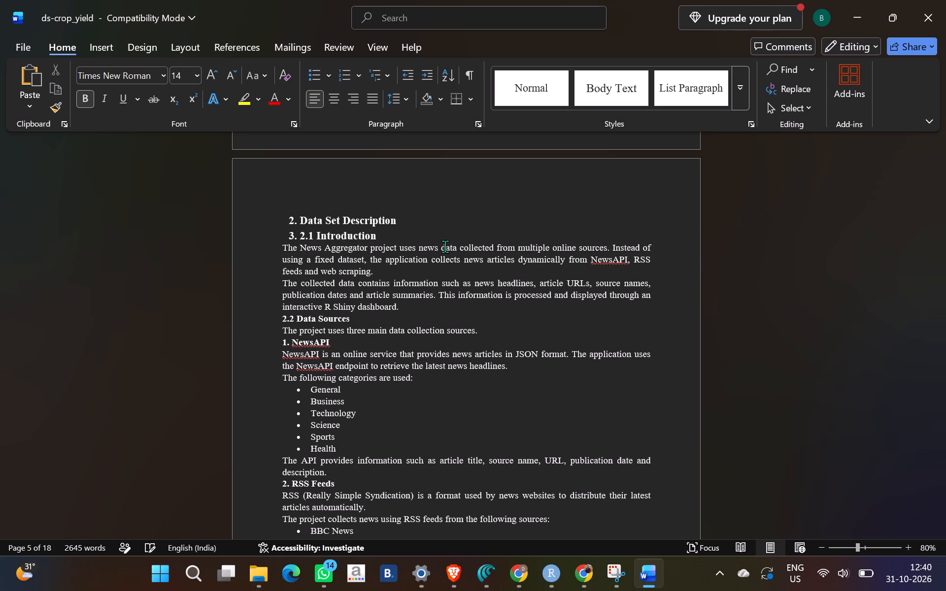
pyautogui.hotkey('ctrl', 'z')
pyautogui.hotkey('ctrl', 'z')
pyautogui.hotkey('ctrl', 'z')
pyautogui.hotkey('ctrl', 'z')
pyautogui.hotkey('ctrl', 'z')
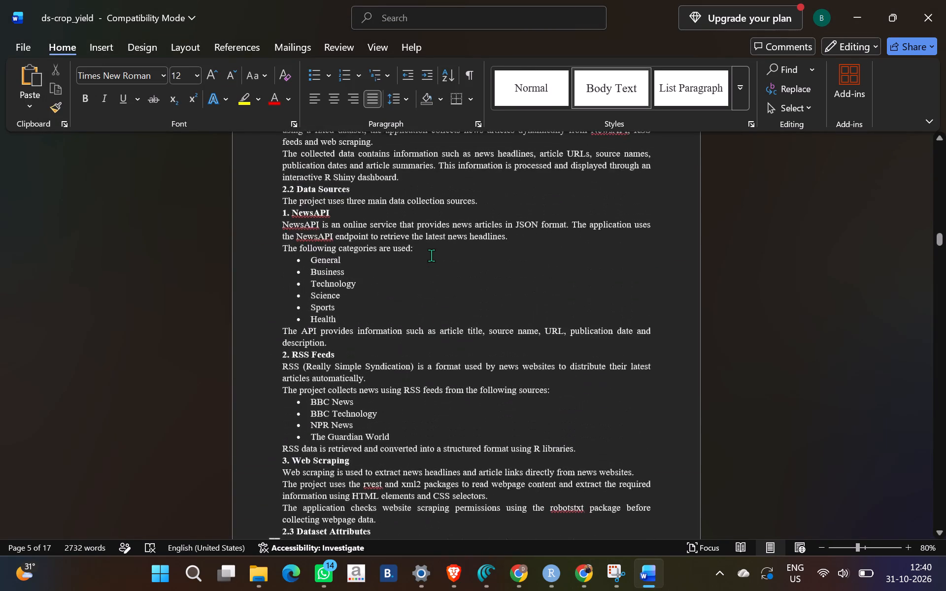
pyautogui.scroll(1, 431, 255)
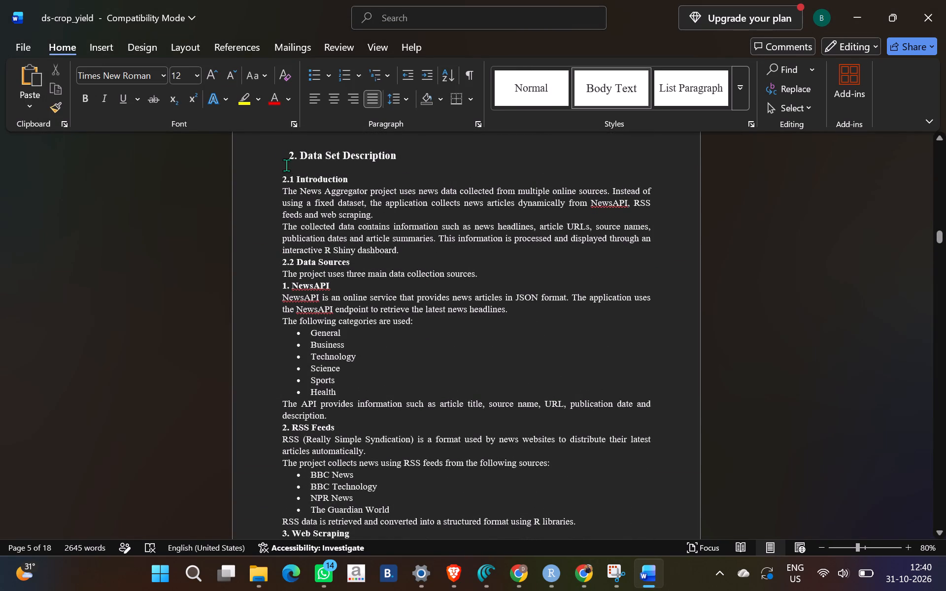
pyautogui.scroll(2, 277, 174)
pyautogui.scroll(1, 330, 203)
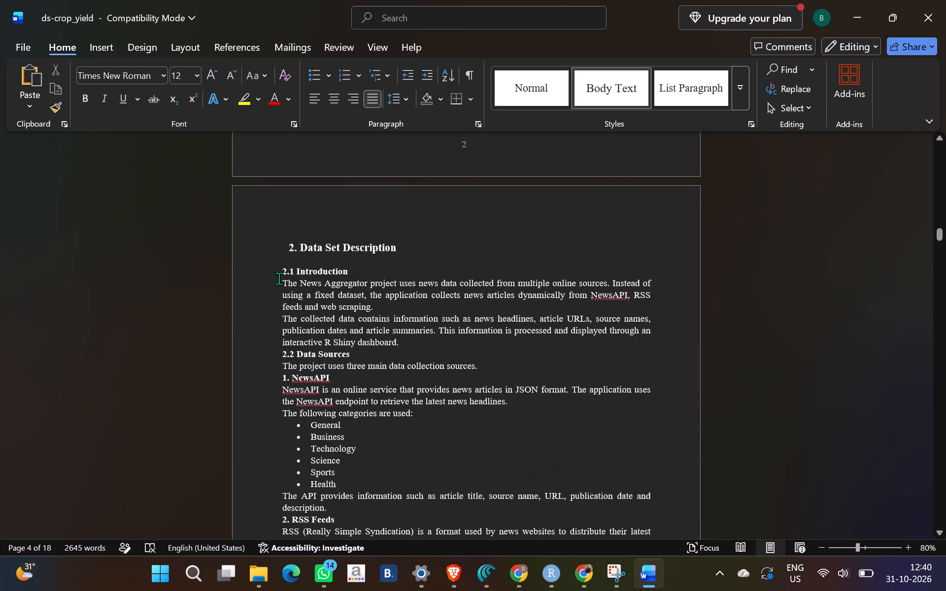
pyautogui.moveTo(279, 285); pyautogui.dragTo(397, 339)
pyautogui.hotkey('ctrl', 'j')
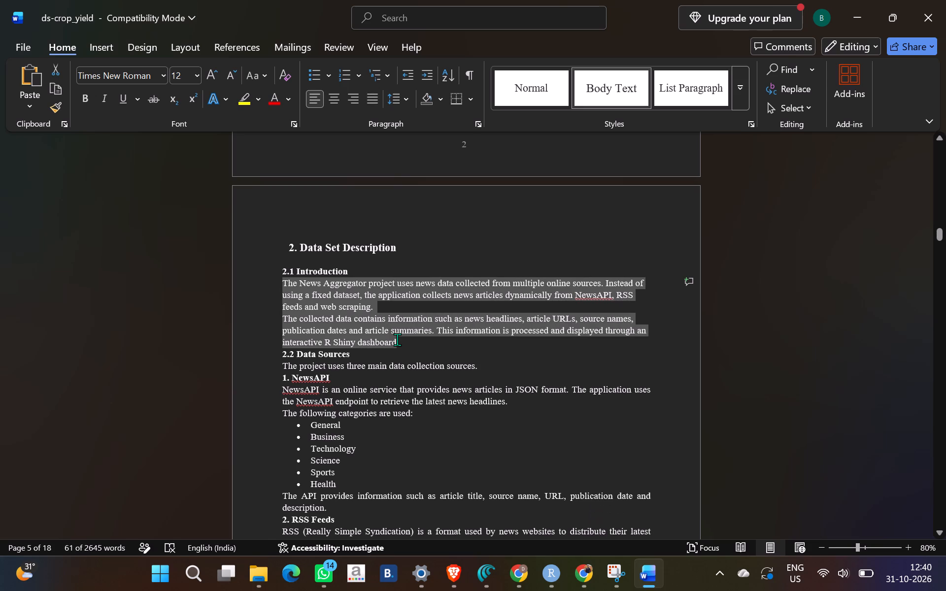
# Insert a blank line before and a blank line after the "2.2 Data Sources" heading.
pyautogui.click(405, 341)
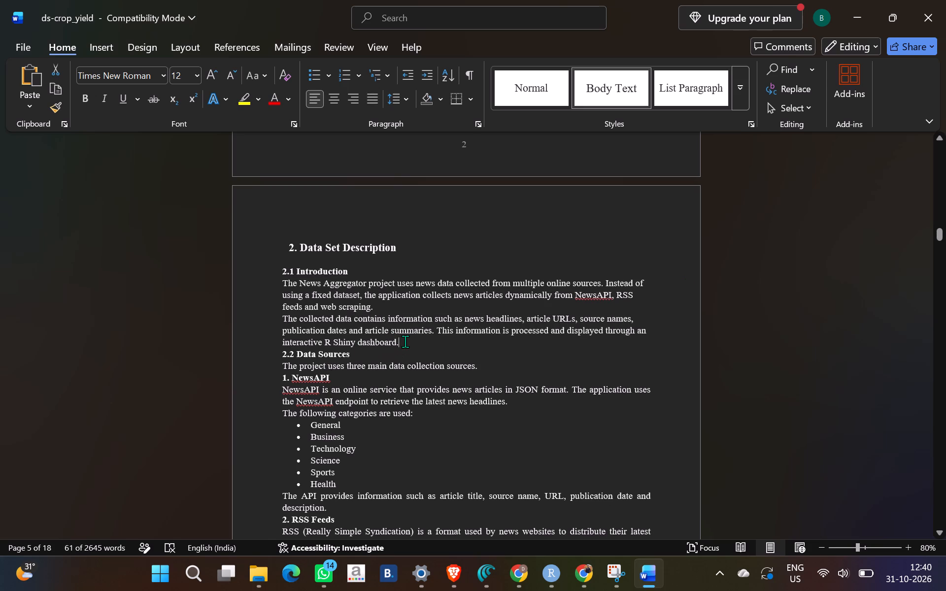
pyautogui.press('Return')
pyautogui.scroll(-1, 405, 341)
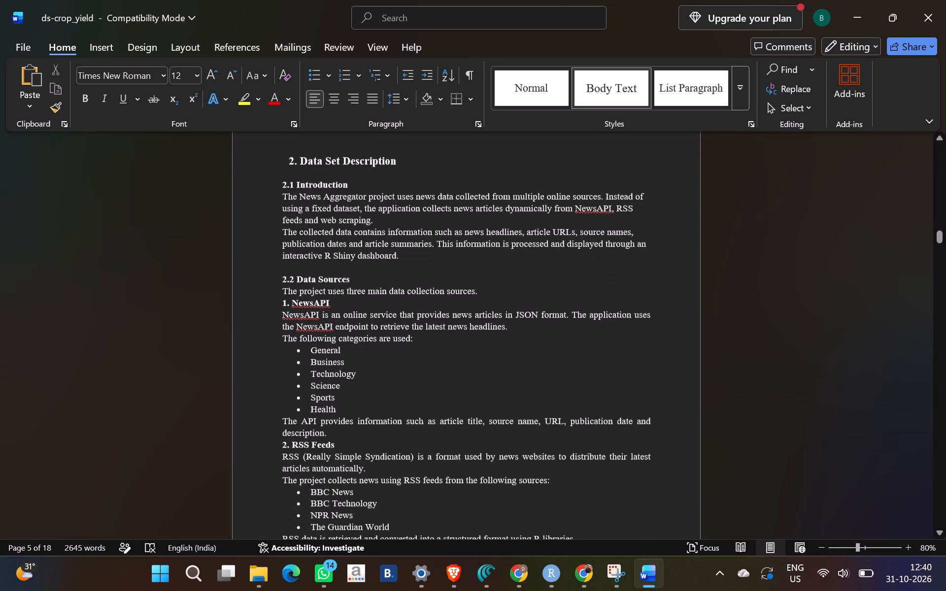
pyautogui.moveTo(358, 280); pyautogui.dragTo(266, 293)
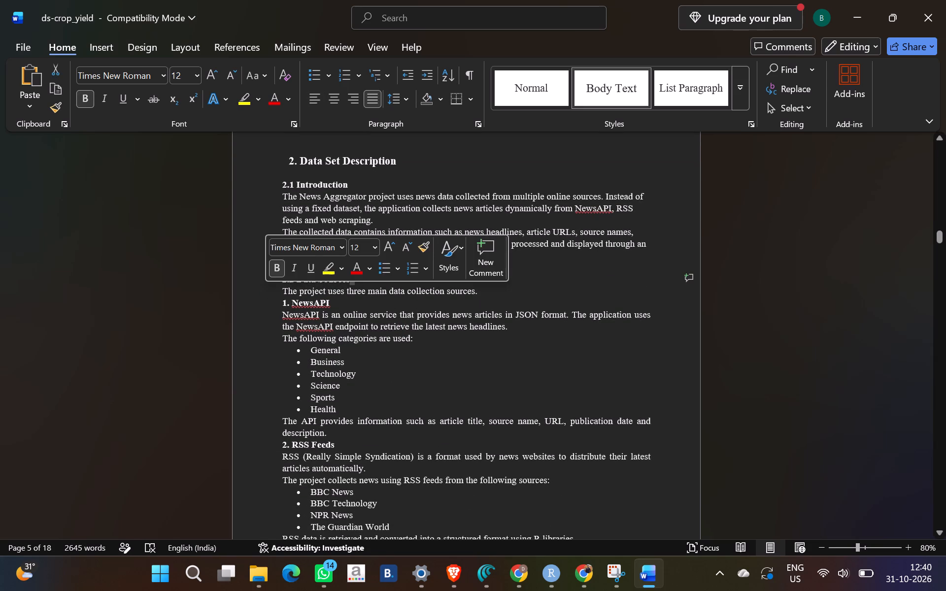
pyautogui.click(365, 273)
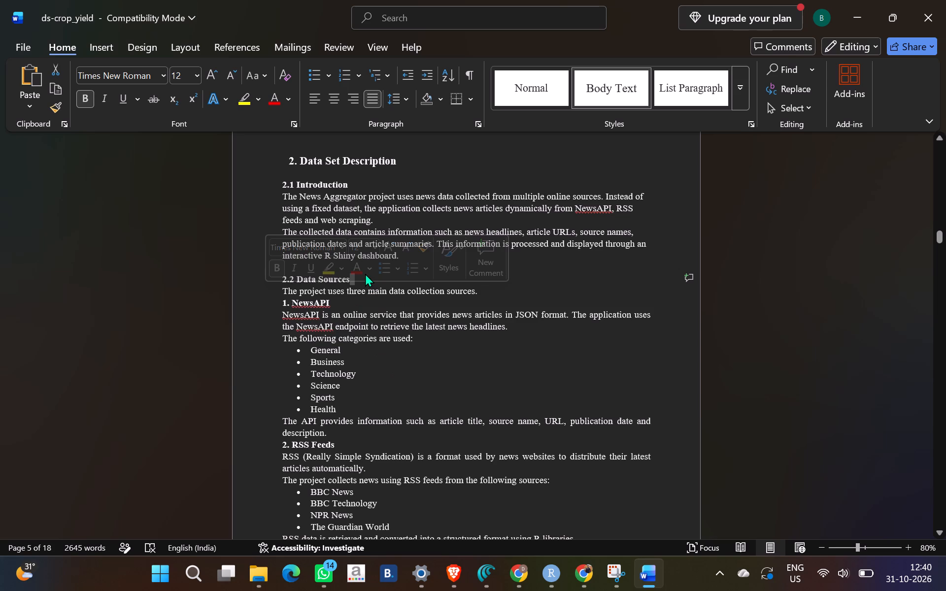
pyautogui.press('Return')
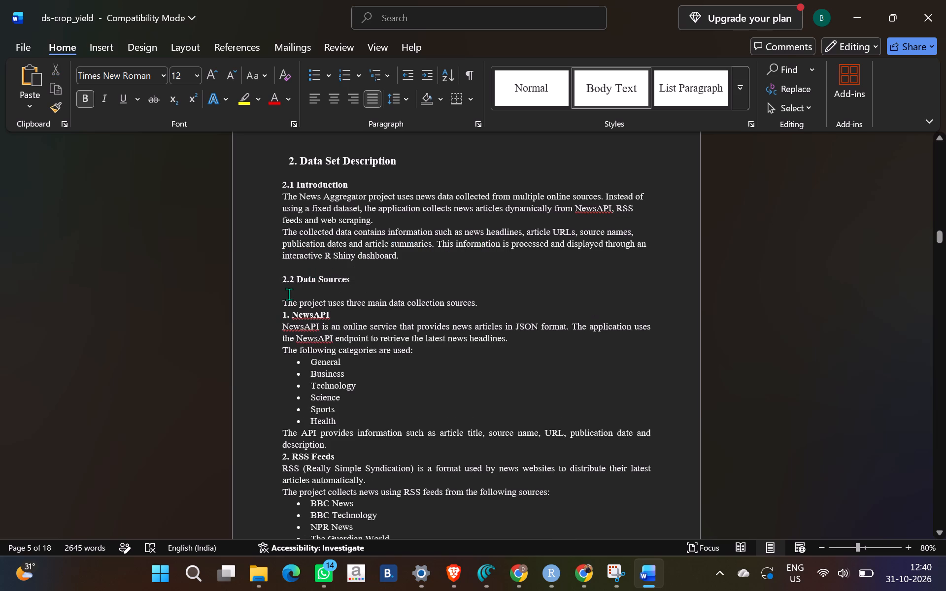
# Left-align the section 2.2 text from "The project uses three main data collection sources" through the last Web Scraping paragraph.
pyautogui.moveTo(283, 299); pyautogui.dragTo(349, 437)
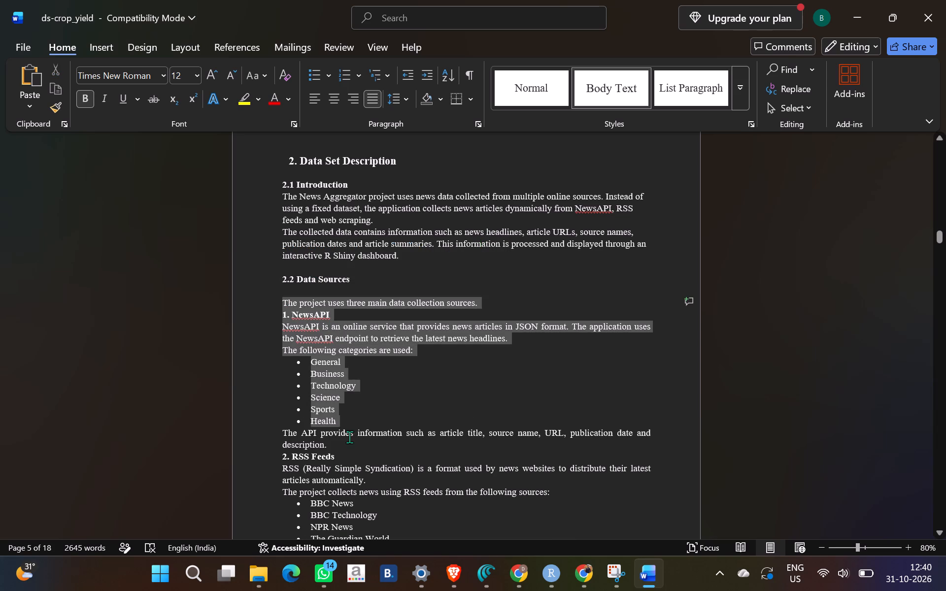
pyautogui.moveTo(349, 437); pyautogui.dragTo(401, 560)
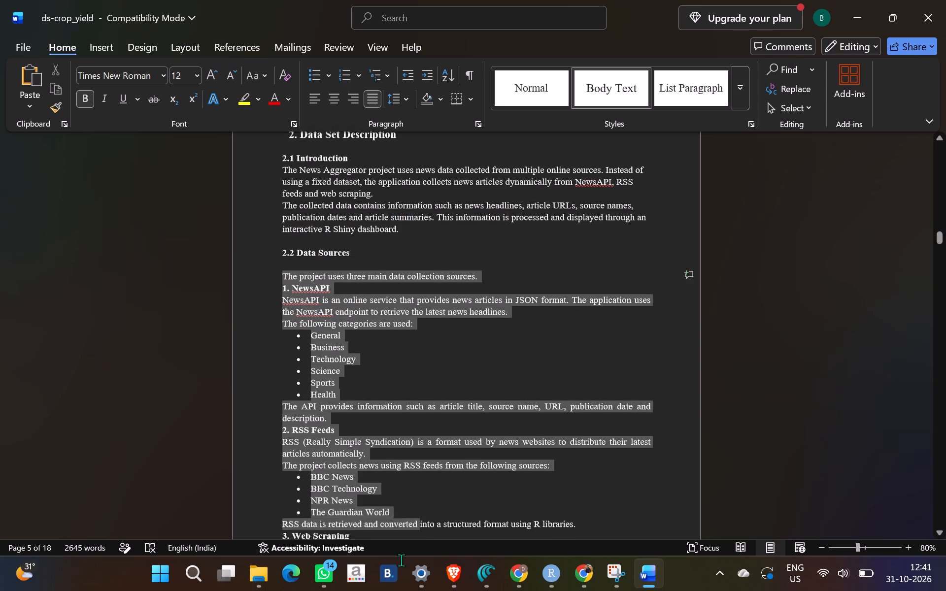
pyautogui.moveTo(401, 560); pyautogui.dragTo(453, 183)
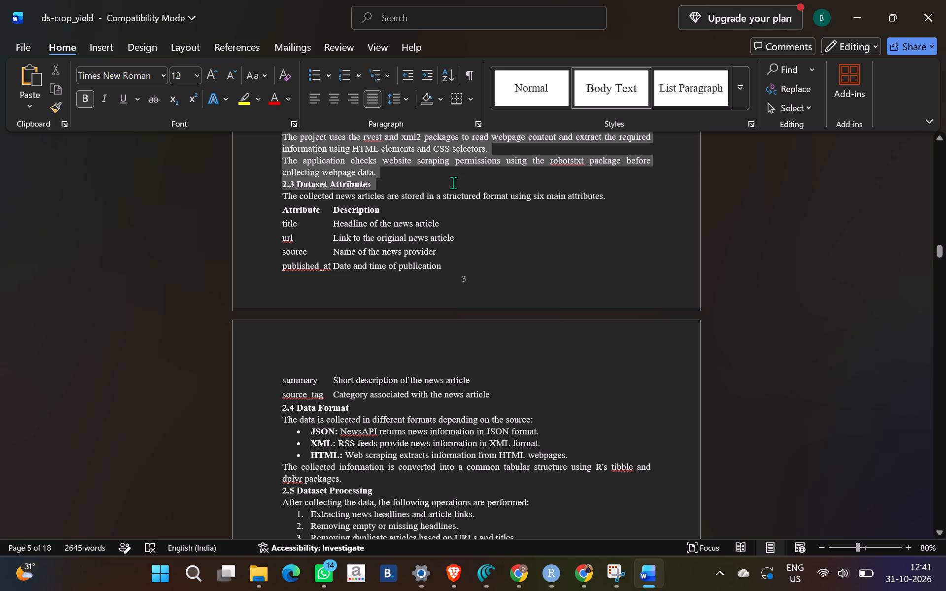
pyautogui.moveTo(453, 183); pyautogui.dragTo(506, 178)
pyautogui.moveTo(506, 178); pyautogui.dragTo(383, 172)
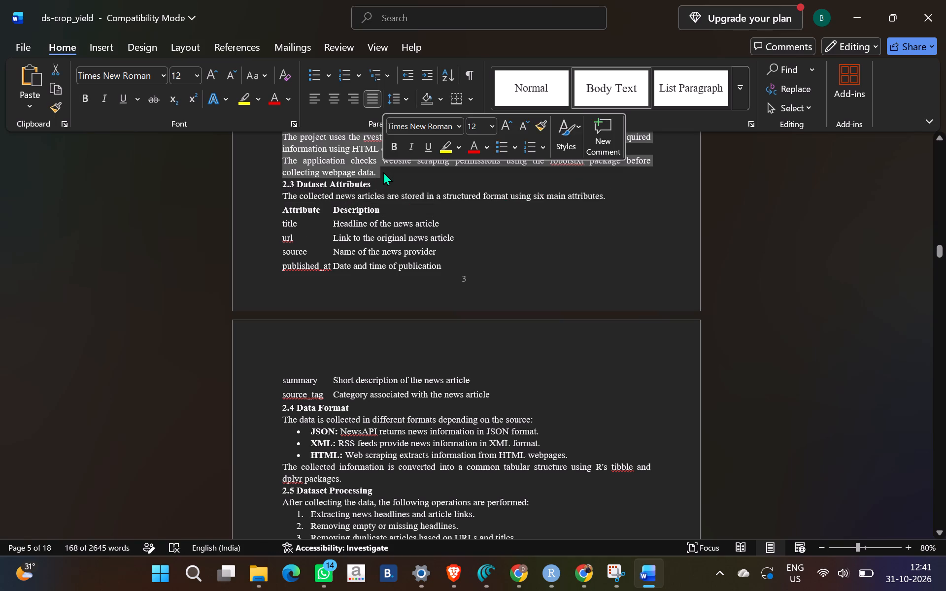
pyautogui.hotkey('ctrl', 'j')
pyautogui.click(409, 181)
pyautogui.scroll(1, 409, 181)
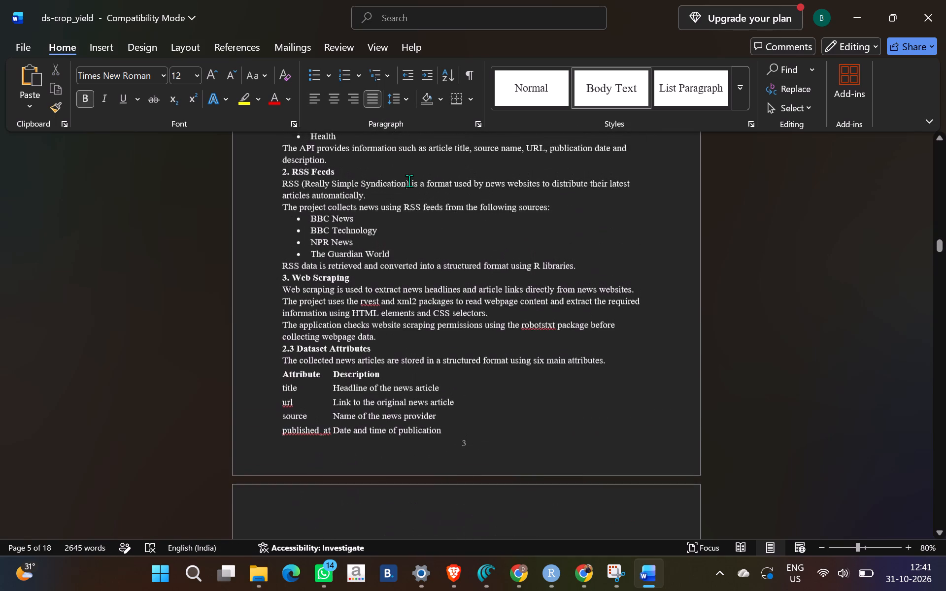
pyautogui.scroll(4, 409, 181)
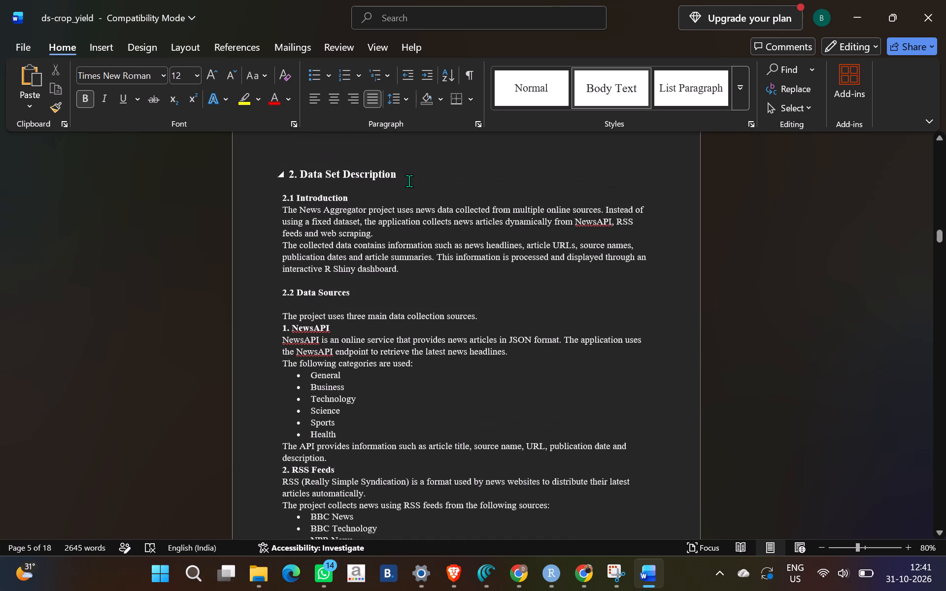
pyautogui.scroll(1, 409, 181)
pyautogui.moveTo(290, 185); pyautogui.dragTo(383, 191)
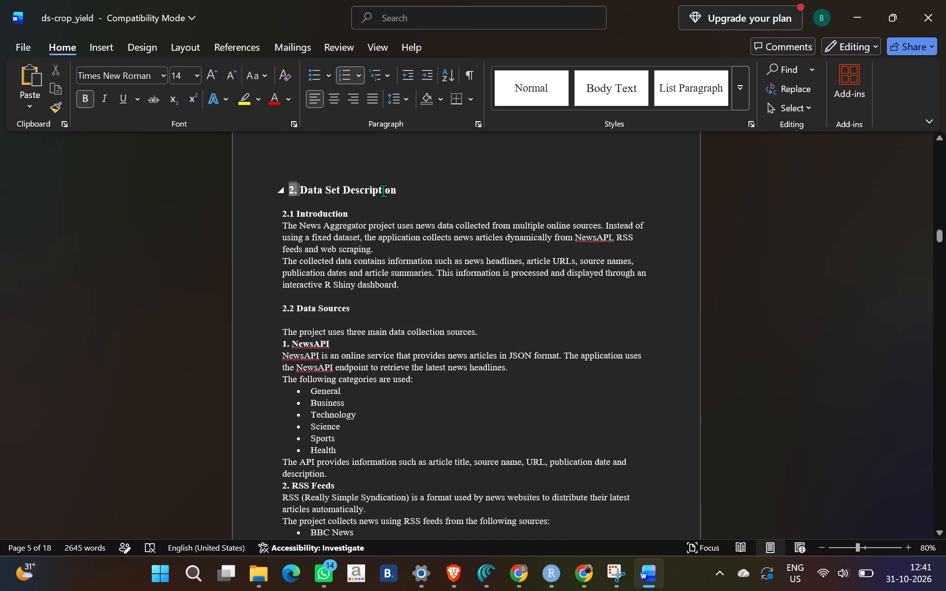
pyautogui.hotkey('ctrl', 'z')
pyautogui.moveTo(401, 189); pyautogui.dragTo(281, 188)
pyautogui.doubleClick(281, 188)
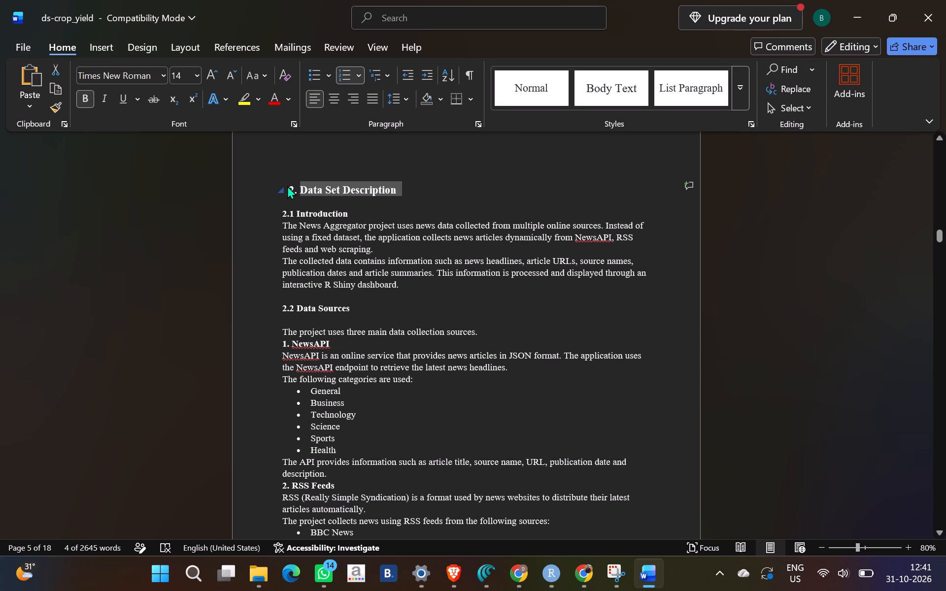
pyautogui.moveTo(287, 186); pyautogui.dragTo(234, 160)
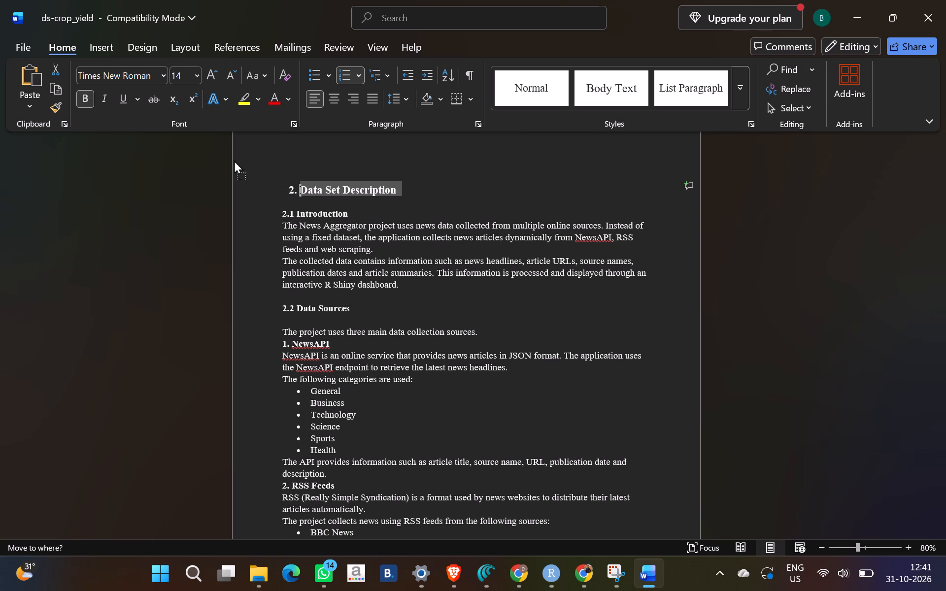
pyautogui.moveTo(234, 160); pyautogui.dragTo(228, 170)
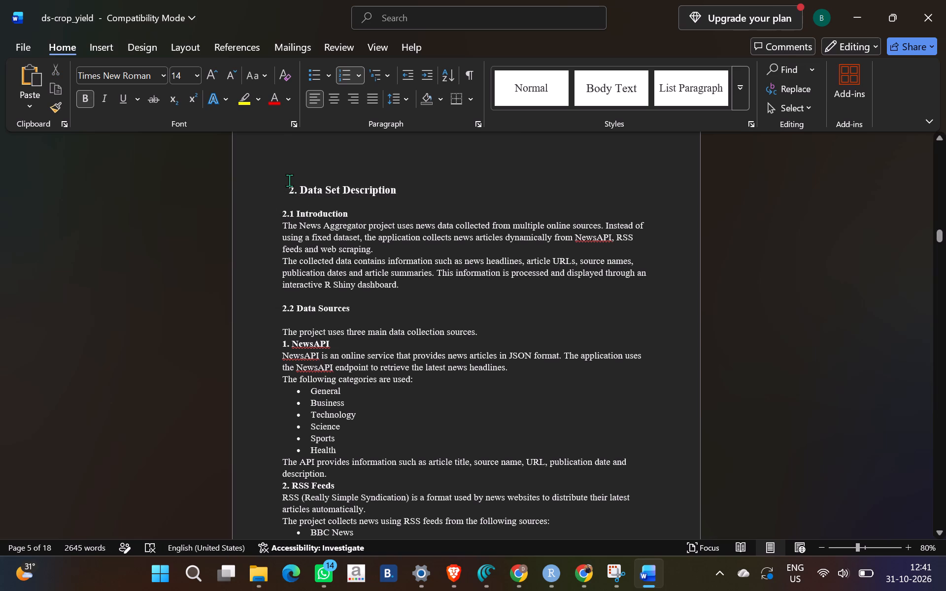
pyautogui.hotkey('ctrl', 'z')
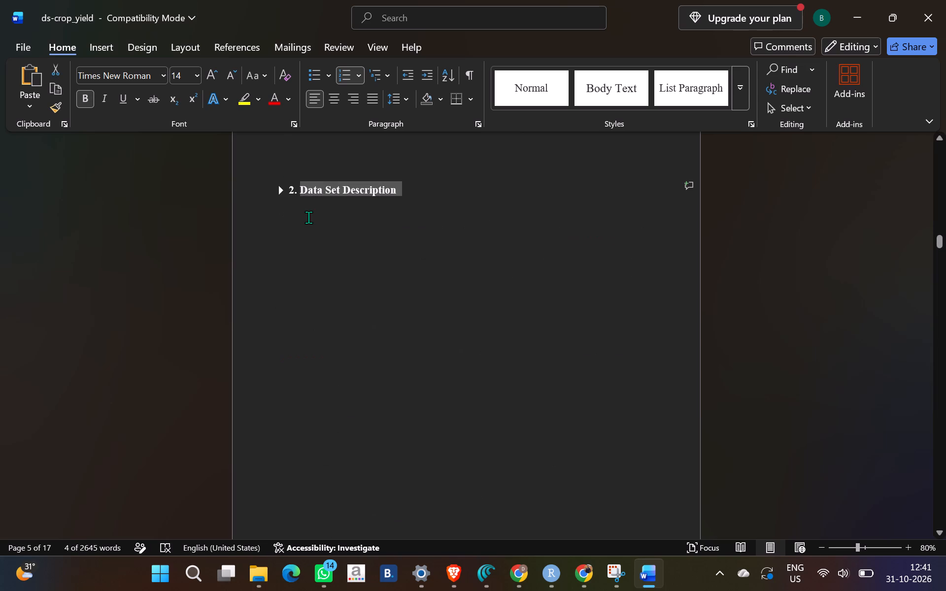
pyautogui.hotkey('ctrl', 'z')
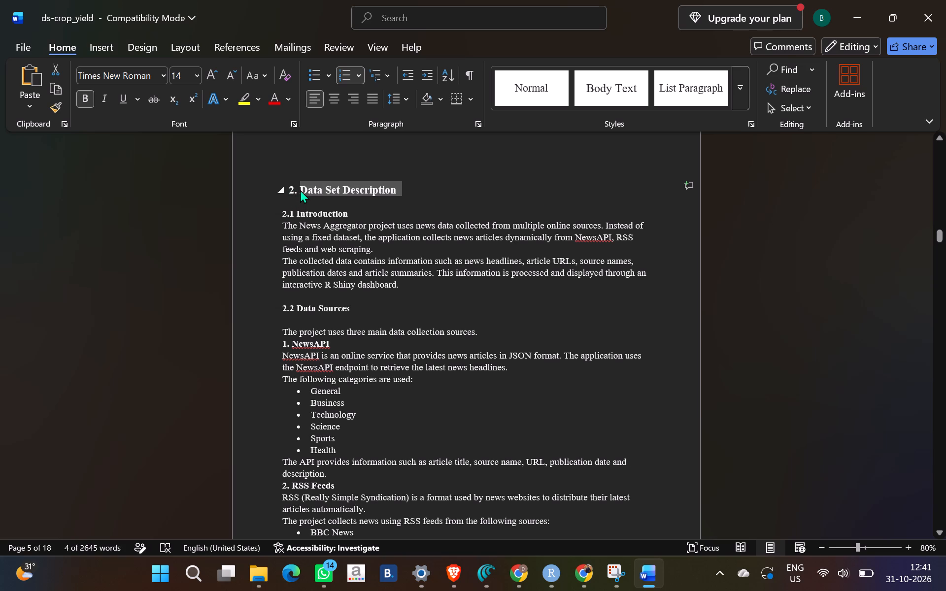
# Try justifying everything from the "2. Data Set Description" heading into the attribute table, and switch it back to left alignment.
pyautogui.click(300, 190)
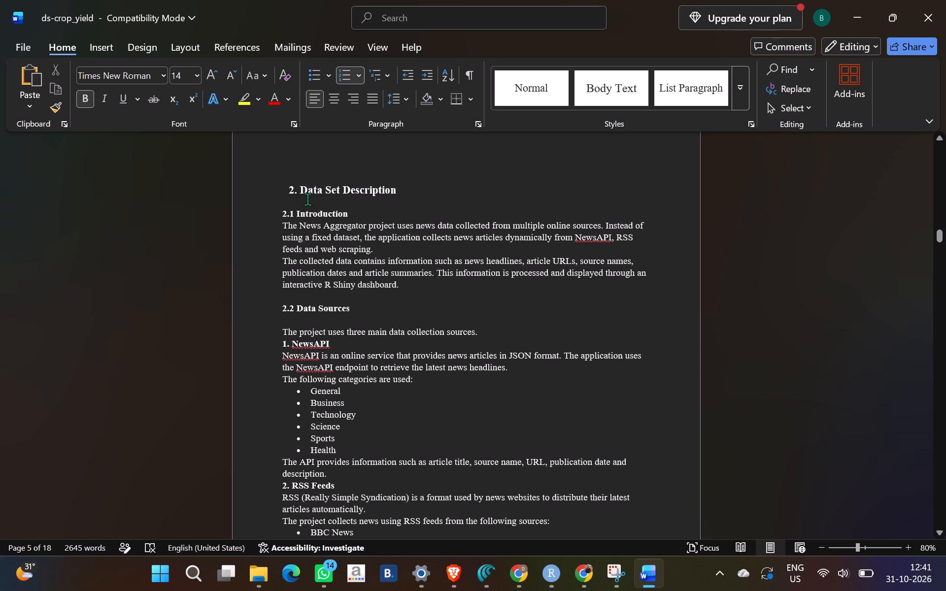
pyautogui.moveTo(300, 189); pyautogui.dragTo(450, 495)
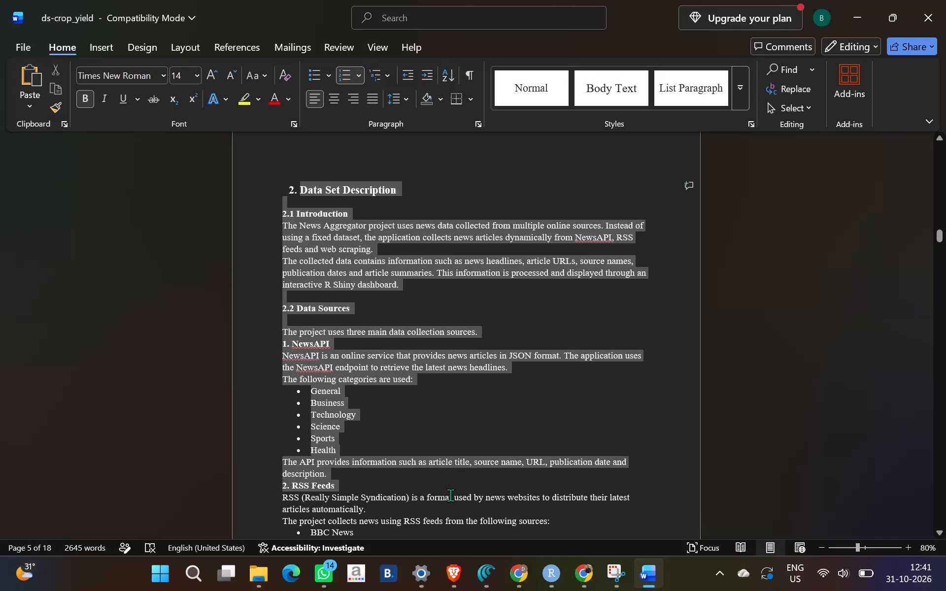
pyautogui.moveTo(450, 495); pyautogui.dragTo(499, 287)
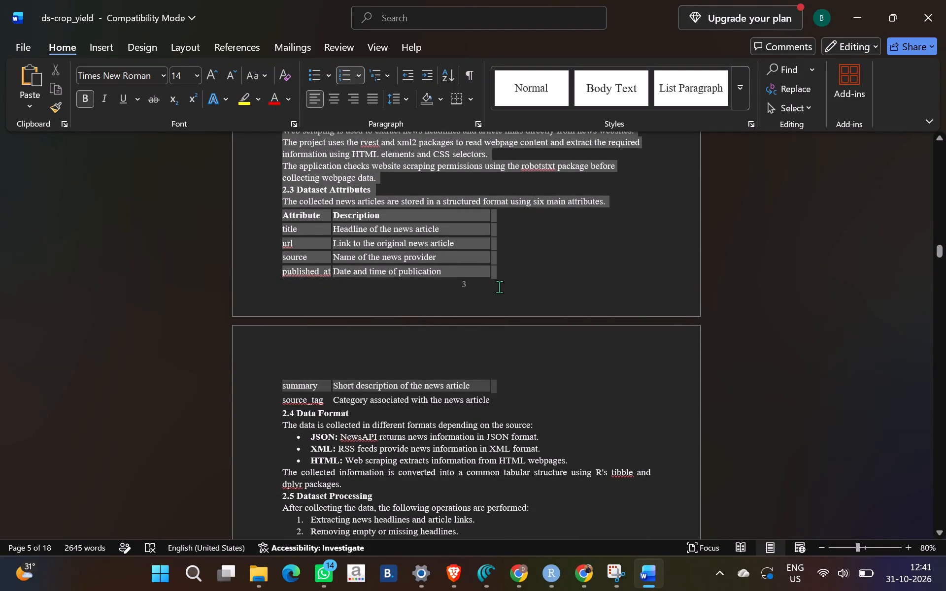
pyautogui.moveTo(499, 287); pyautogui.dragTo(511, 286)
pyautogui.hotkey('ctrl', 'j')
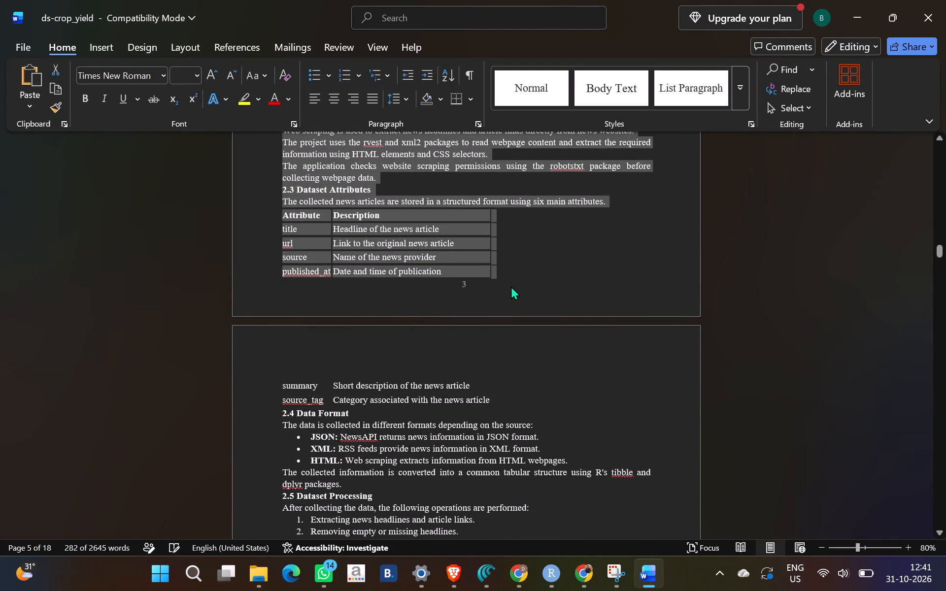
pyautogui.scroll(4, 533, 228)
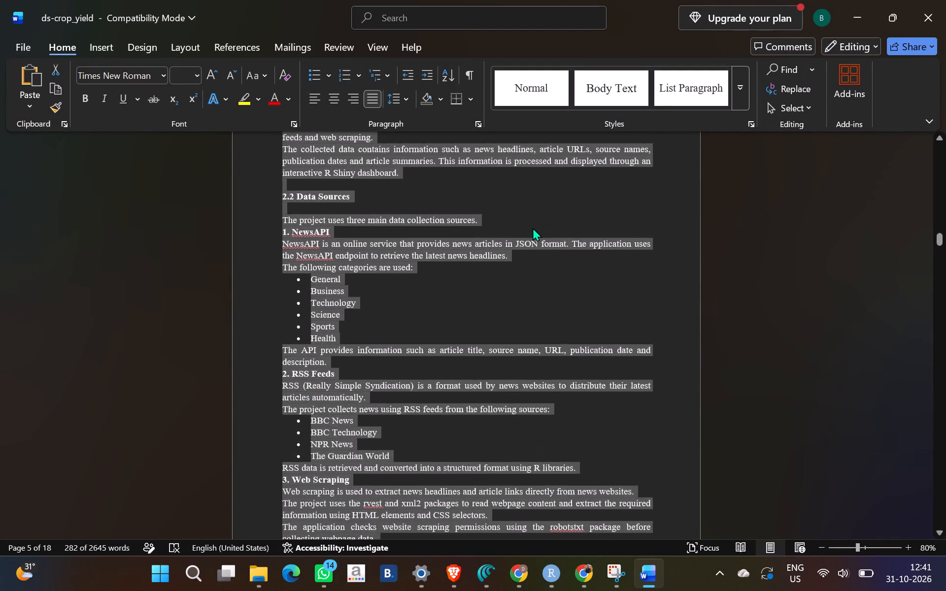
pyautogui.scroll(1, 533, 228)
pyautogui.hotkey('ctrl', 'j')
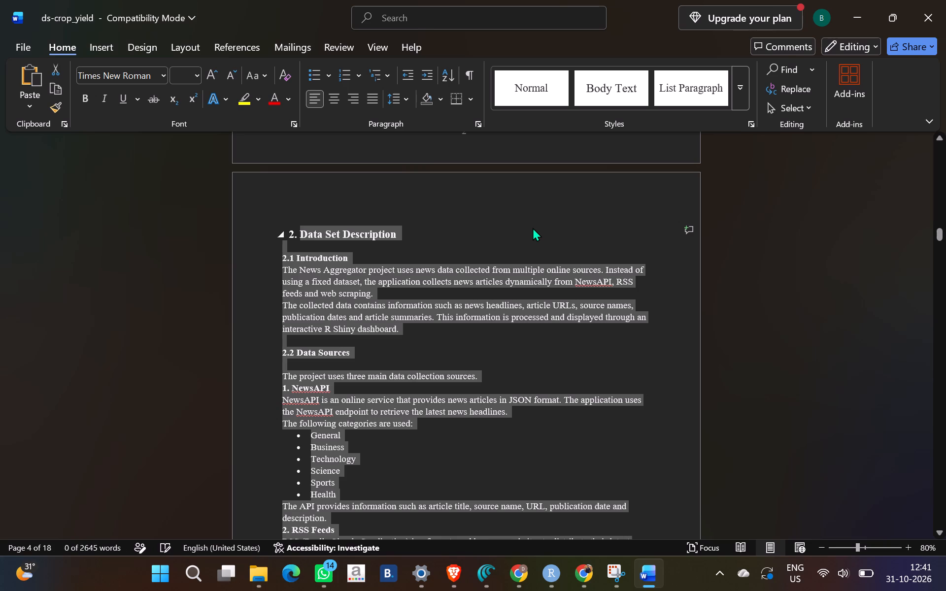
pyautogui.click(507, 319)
# Insert a blank line between the last RSS Feeds paragraph and the "3. Web Scraping" heading.
pyautogui.scroll(-1, 507, 319)
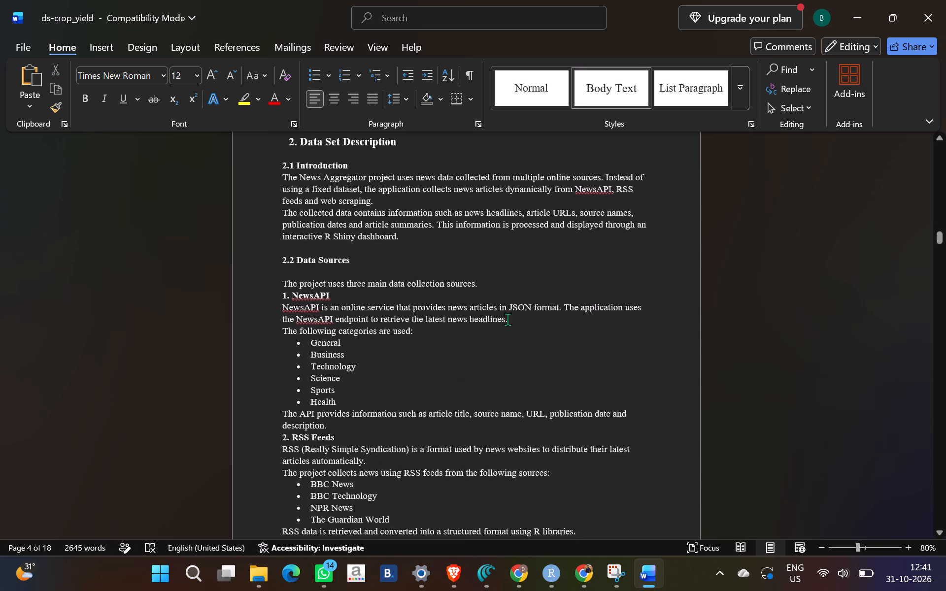
pyautogui.scroll(-2, 507, 319)
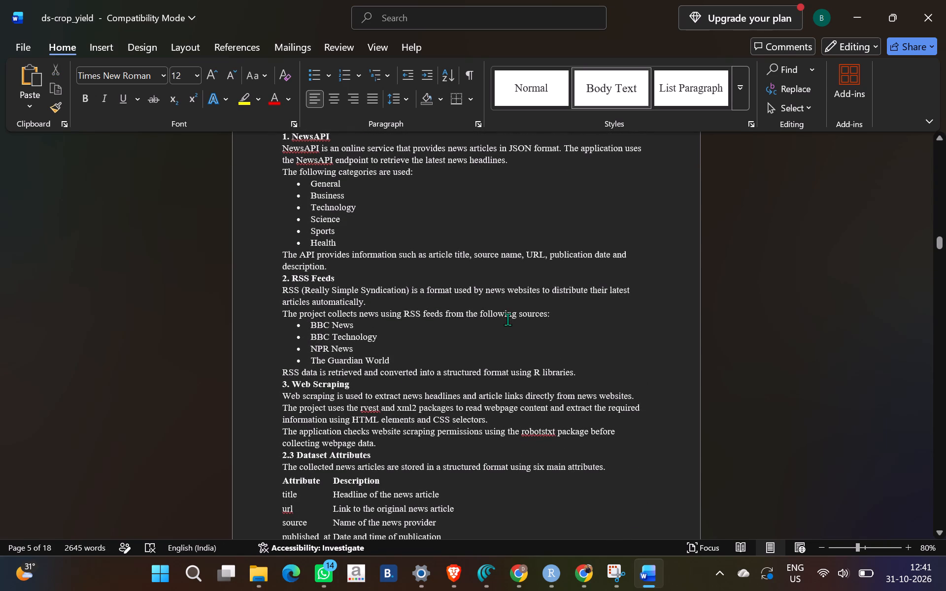
pyautogui.click(594, 382)
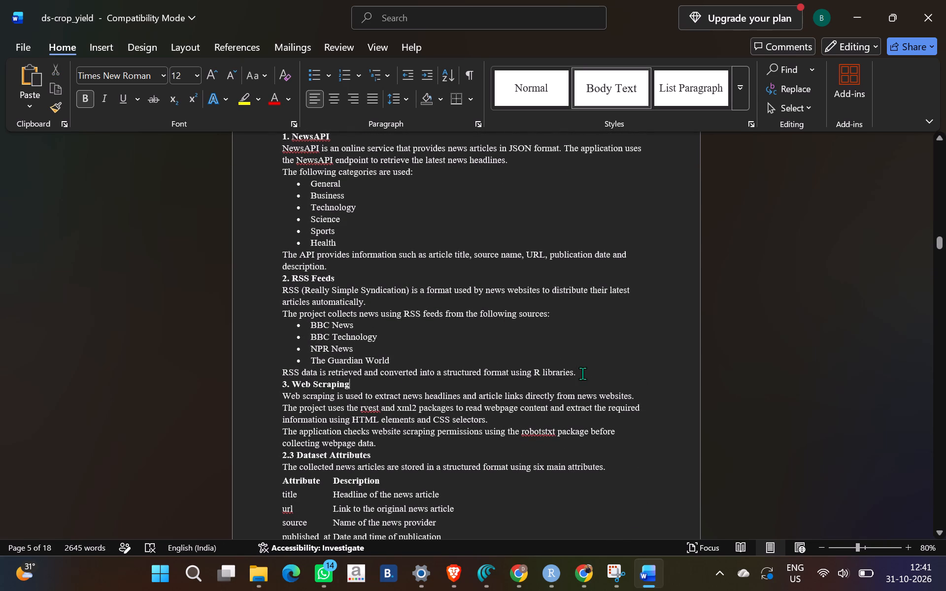
pyautogui.click(588, 372)
pyautogui.press('Return')
# Try to insert a blank line between the "3. Web Scraping" heading and its first paragraph.
pyautogui.press('Down')
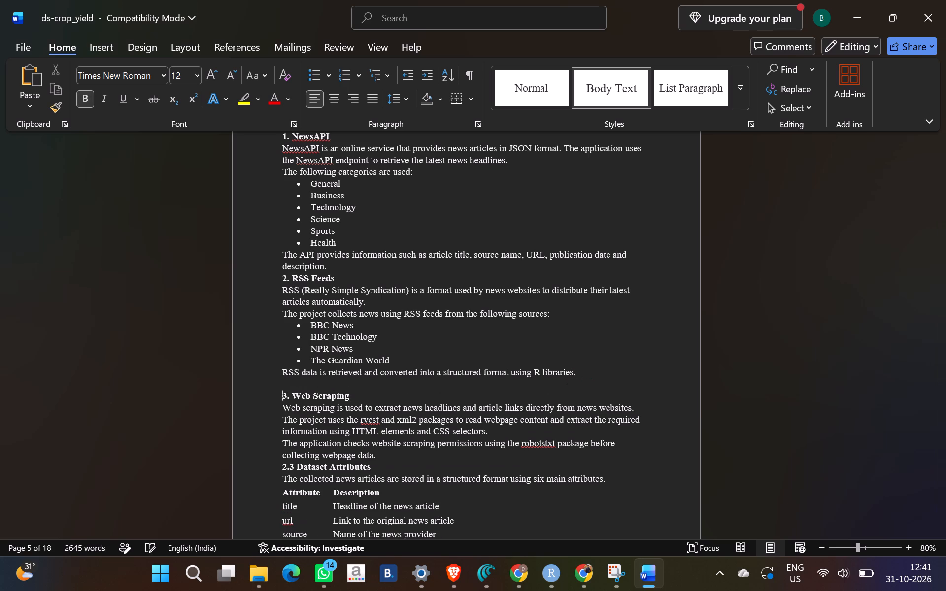
pyautogui.press('Right')
pyautogui.press('Right')
pyautogui.press('Right')
pyautogui.press('Right')
pyautogui.press('Right')
pyautogui.press('Right')
pyautogui.press('Right')
pyautogui.press('Right')
pyautogui.press('Right')
pyautogui.press('Right')
pyautogui.press('Right')
pyautogui.press('Right')
pyautogui.press('Right')
pyautogui.press('Right')
pyautogui.press('Right')
pyautogui.press('Return')
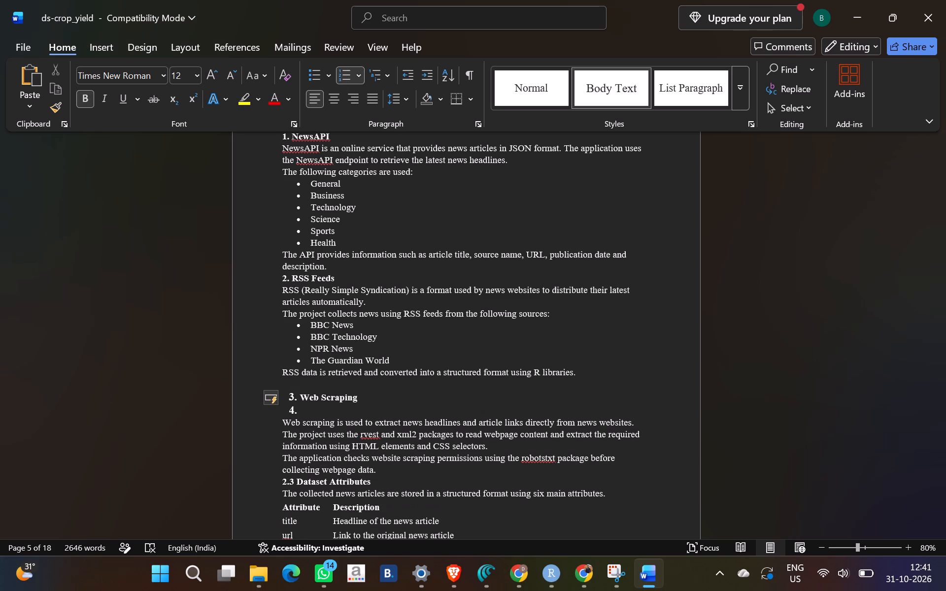
# Delete the empty numbered line "4." below the "3. Web Scraping" heading.
pyautogui.press('BackSpace')
pyautogui.press('BackSpace')
pyautogui.press('BackSpace')
pyautogui.press('BackSpace')
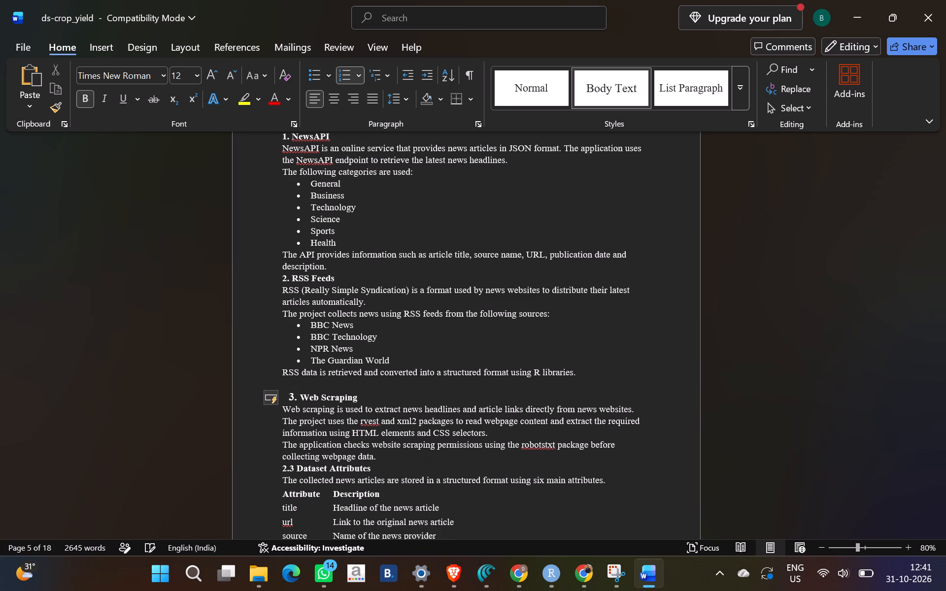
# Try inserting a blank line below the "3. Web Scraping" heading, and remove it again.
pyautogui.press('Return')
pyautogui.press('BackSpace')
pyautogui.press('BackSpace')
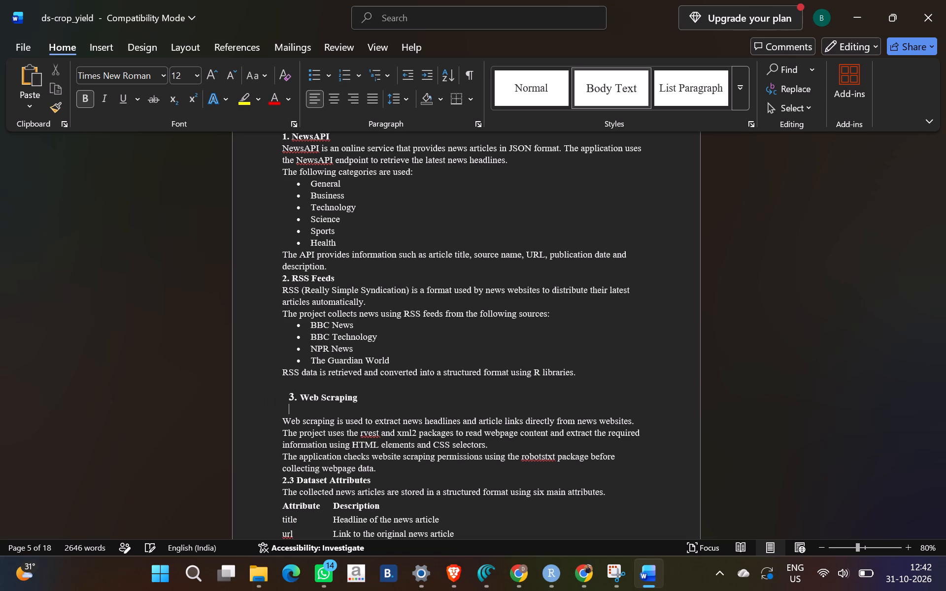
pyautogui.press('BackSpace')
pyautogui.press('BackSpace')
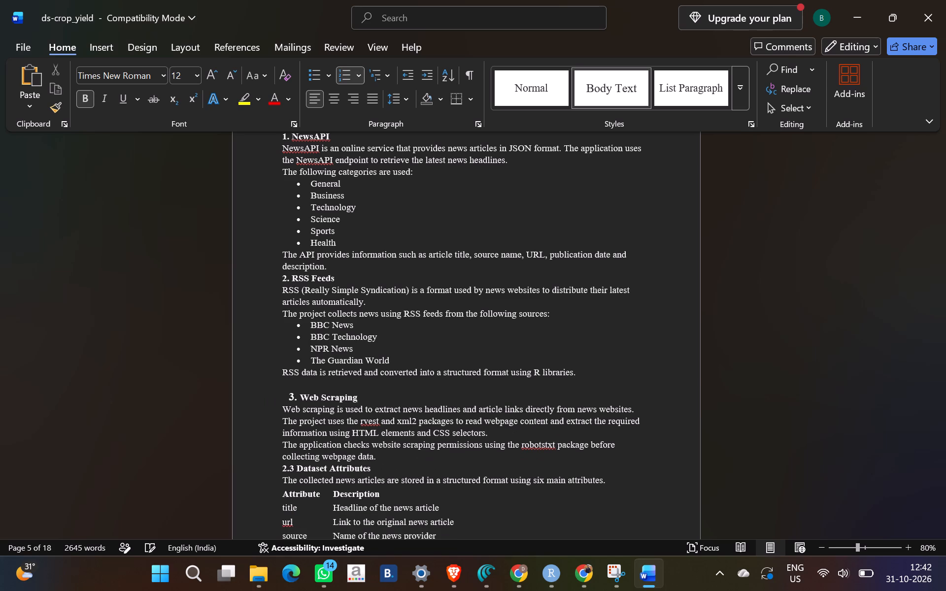
# Replace the automatic list number of the Web Scraping heading with a plain "3." flush with the text margin.
pyautogui.click(289, 398)
pyautogui.press('BackSpace')
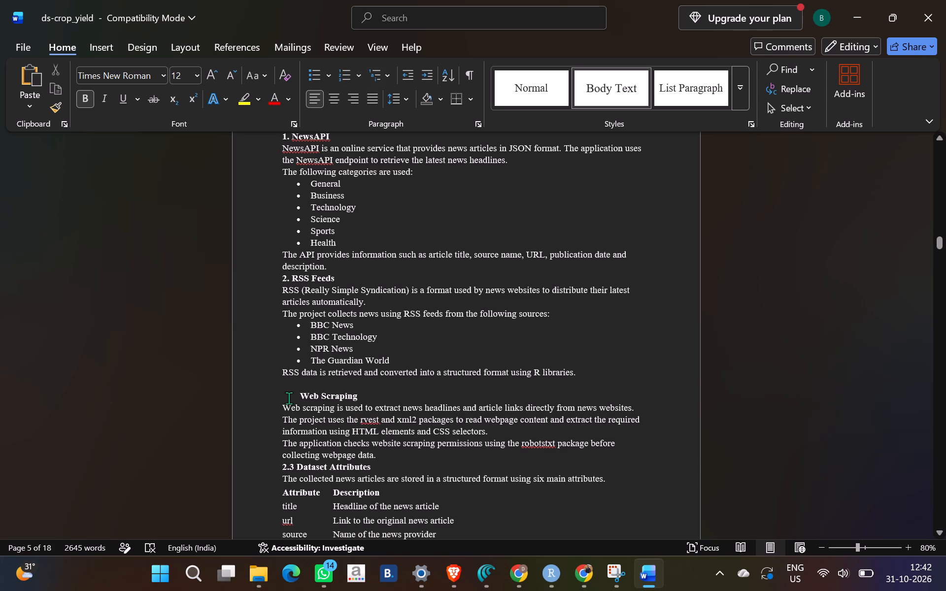
pyautogui.press('BackSpace')
pyautogui.press('3')
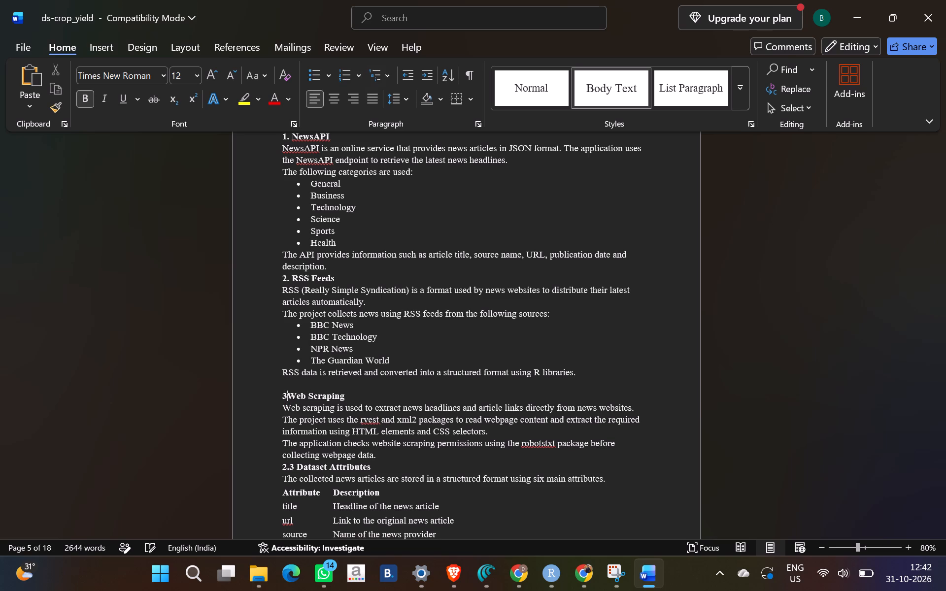
pyautogui.press('.')
# Enlarge the attribute table in section 2.3 Dataset Attributes to nearly the full width of the text.
pyautogui.scroll(2, 349, 393)
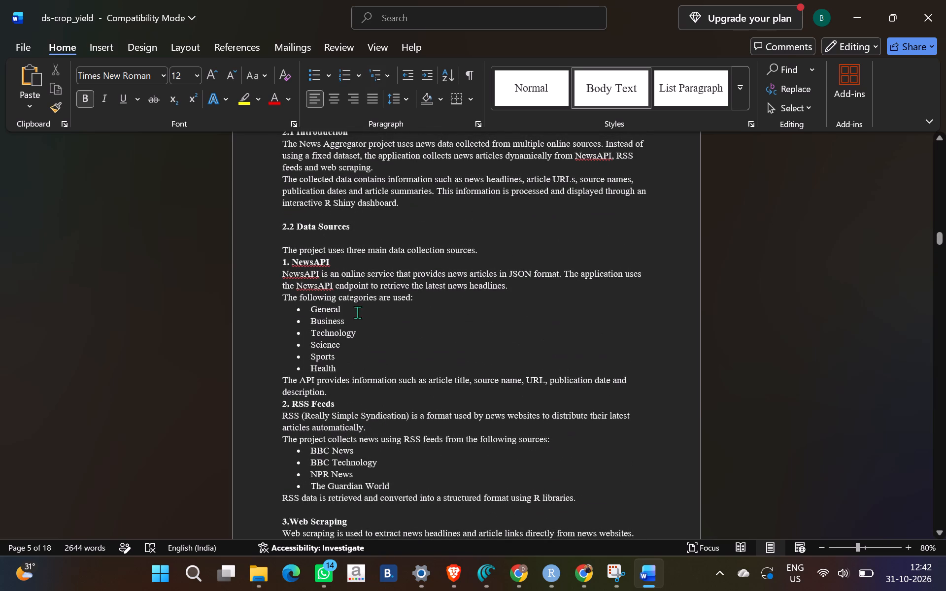
pyautogui.scroll(1, 373, 285)
pyautogui.scroll(-1, 373, 285)
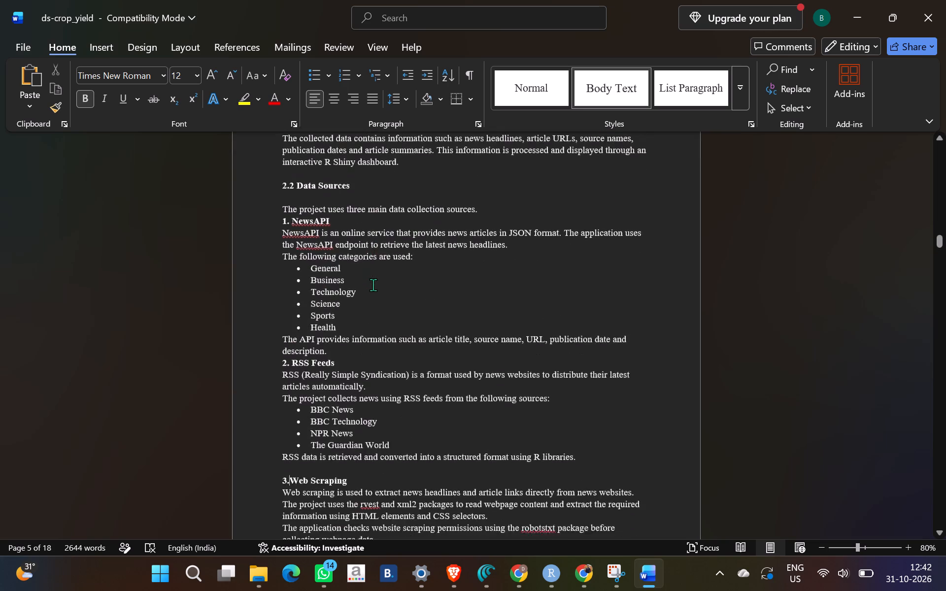
pyautogui.scroll(-1, 373, 285)
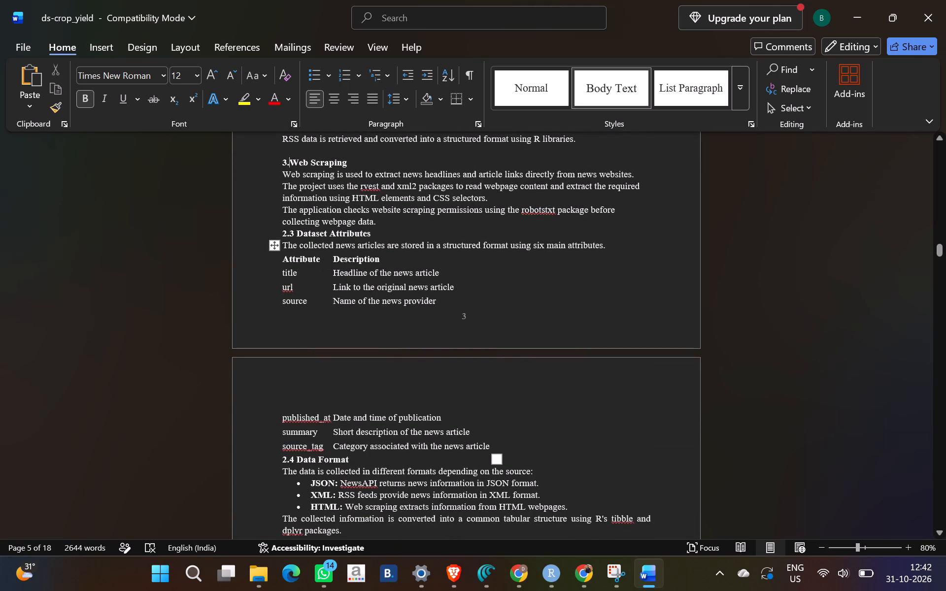
pyautogui.click(274, 242)
pyautogui.moveTo(496, 459); pyautogui.dragTo(607, 453)
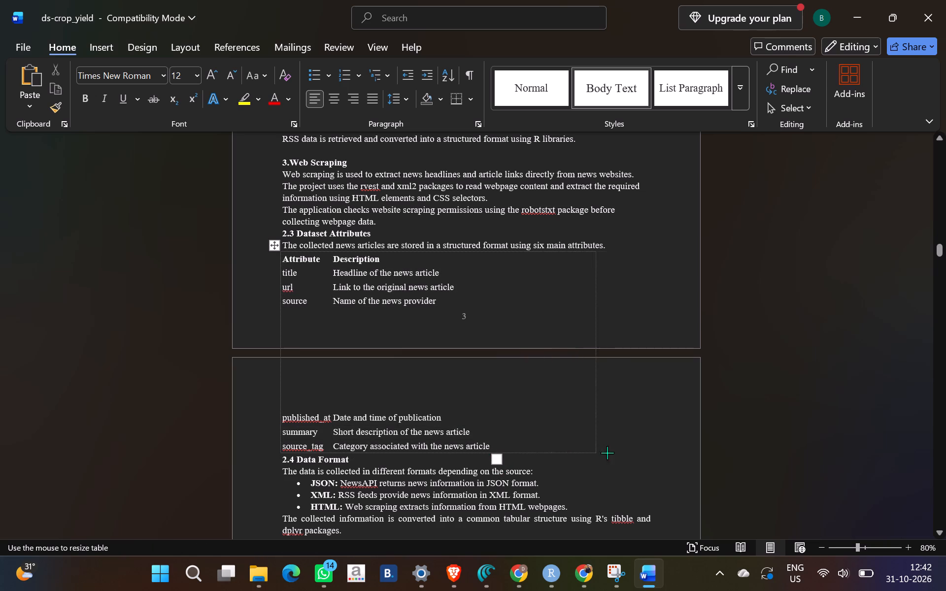
pyautogui.moveTo(607, 453); pyautogui.dragTo(637, 453)
# Insert a blank line between the "2.4 Data Format" heading and its first sentence.
pyautogui.scroll(-3, 513, 430)
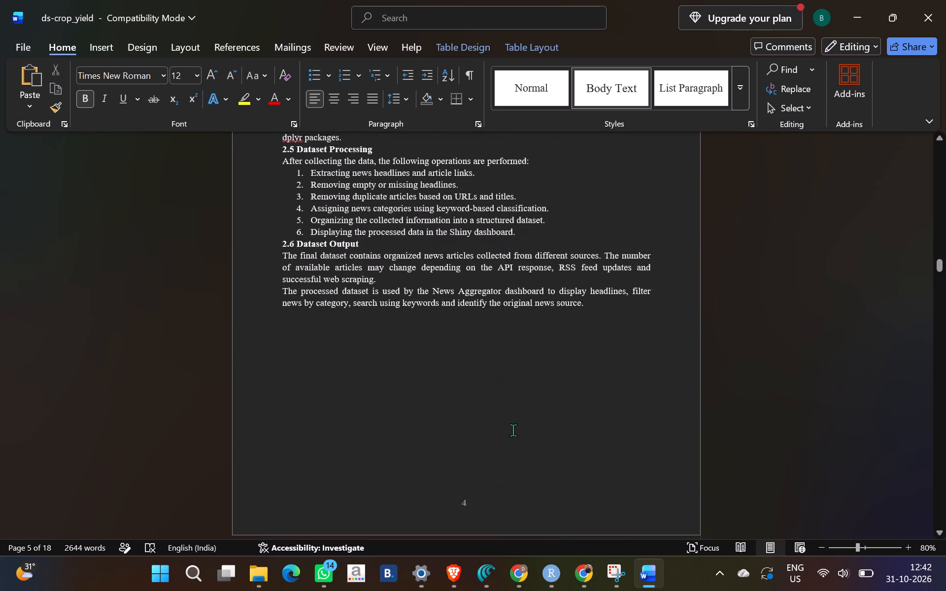
pyautogui.scroll(2, 513, 430)
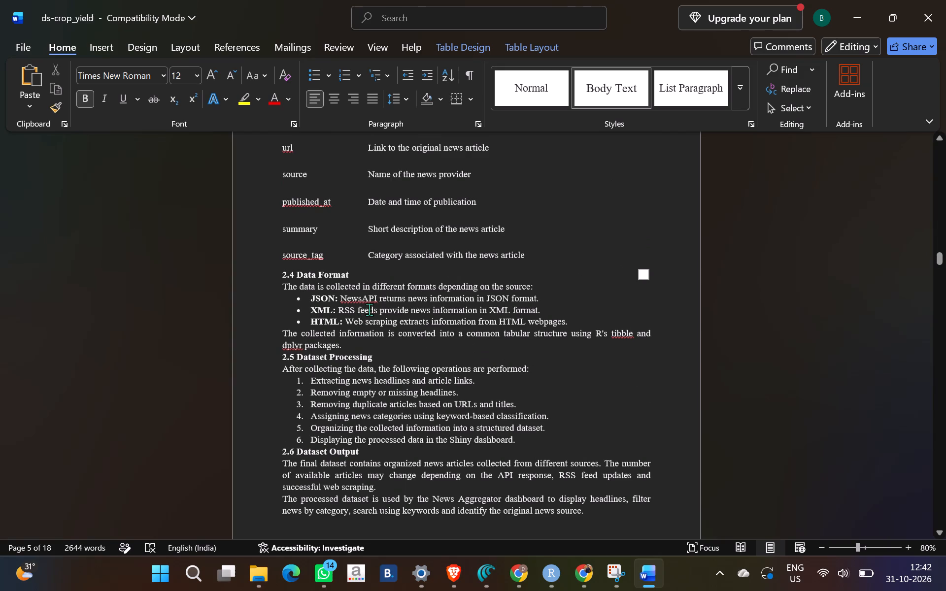
pyautogui.click(364, 267)
pyautogui.click(356, 272)
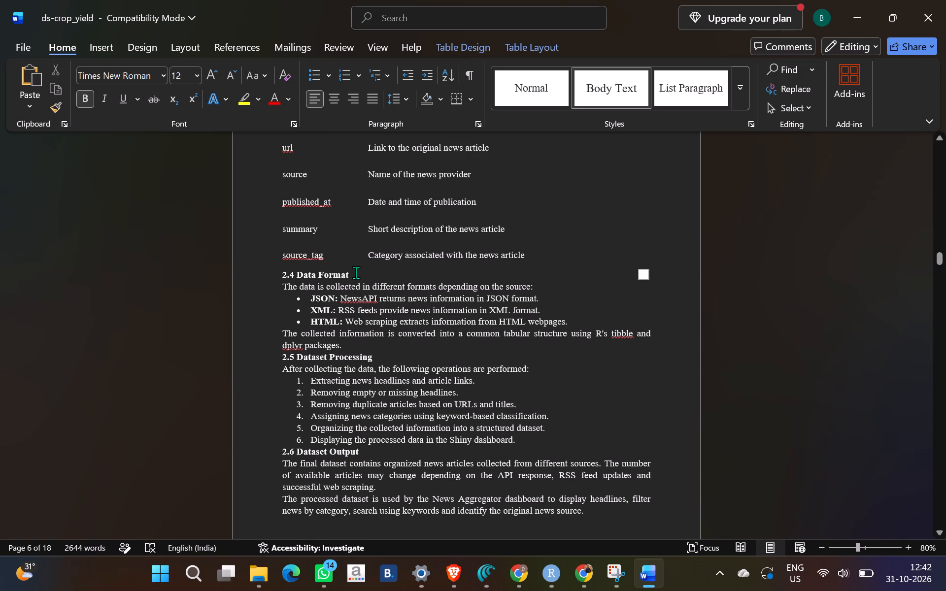
pyautogui.press('Return')
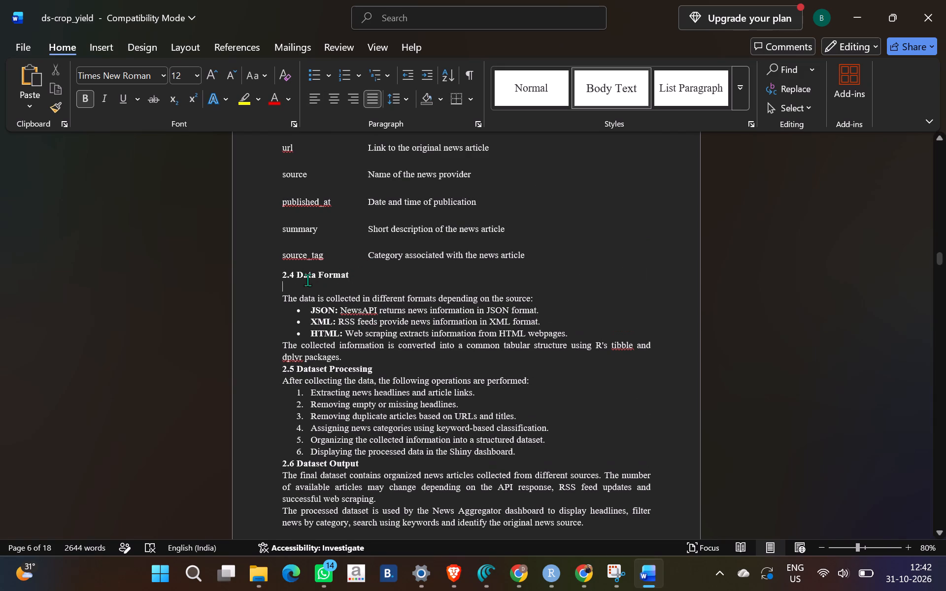
# Left-align section 2.4 from the "2.4 Data Format" heading through the paragraph ending in "dplyr packages.".
pyautogui.moveTo(282, 300); pyautogui.dragTo(345, 349)
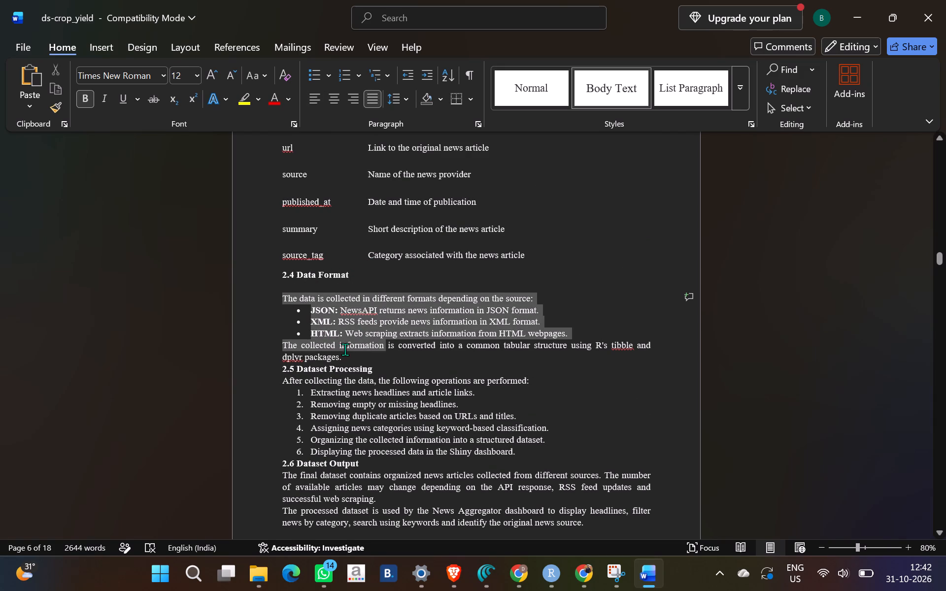
pyautogui.moveTo(345, 349); pyautogui.dragTo(348, 352)
pyautogui.click(348, 352)
pyautogui.moveTo(348, 352); pyautogui.dragTo(281, 279)
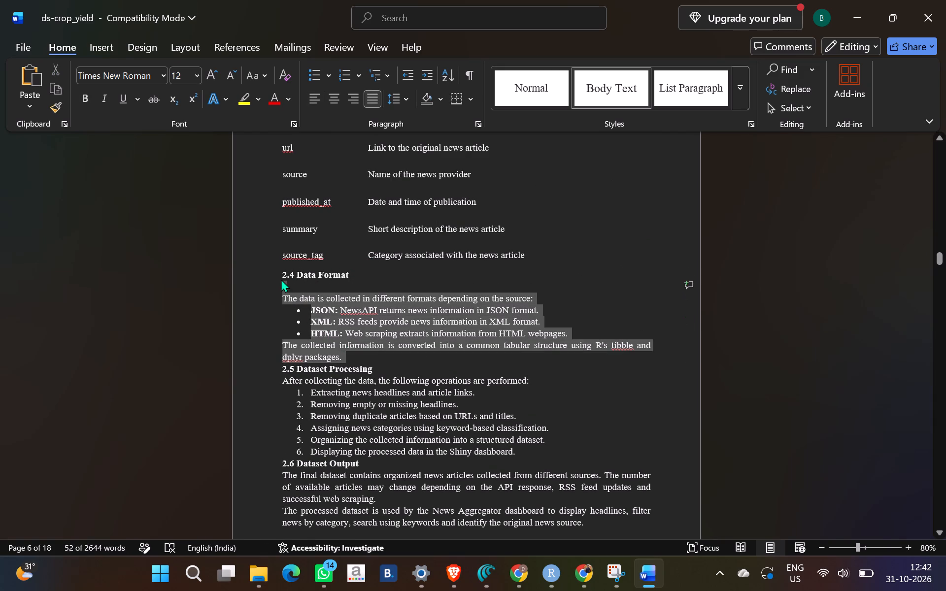
pyautogui.moveTo(281, 279); pyautogui.dragTo(276, 272)
pyautogui.hotkey('ctrl', 'j')
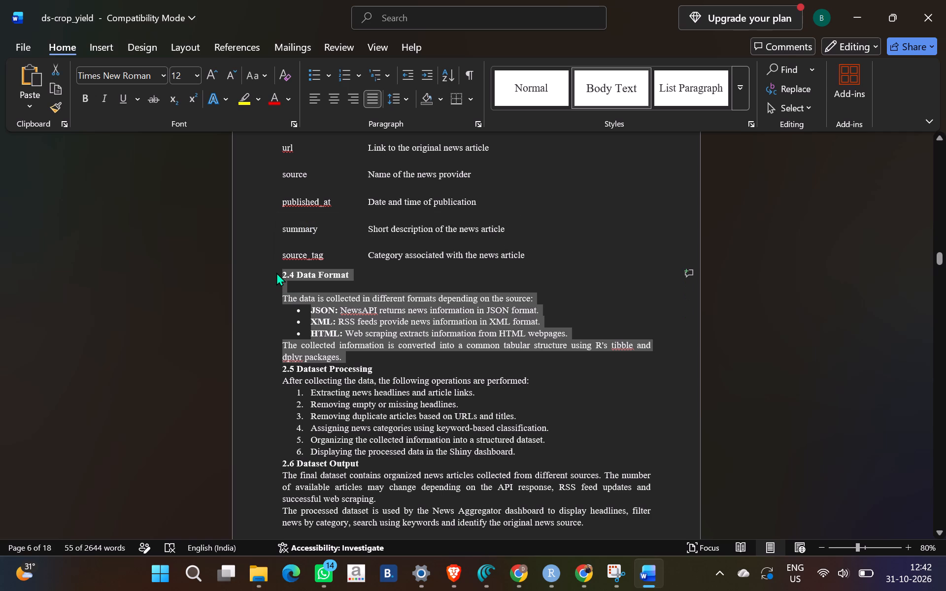
pyautogui.hotkey('ctrl', 'j')
pyautogui.hotkey('ctrl', 'j')
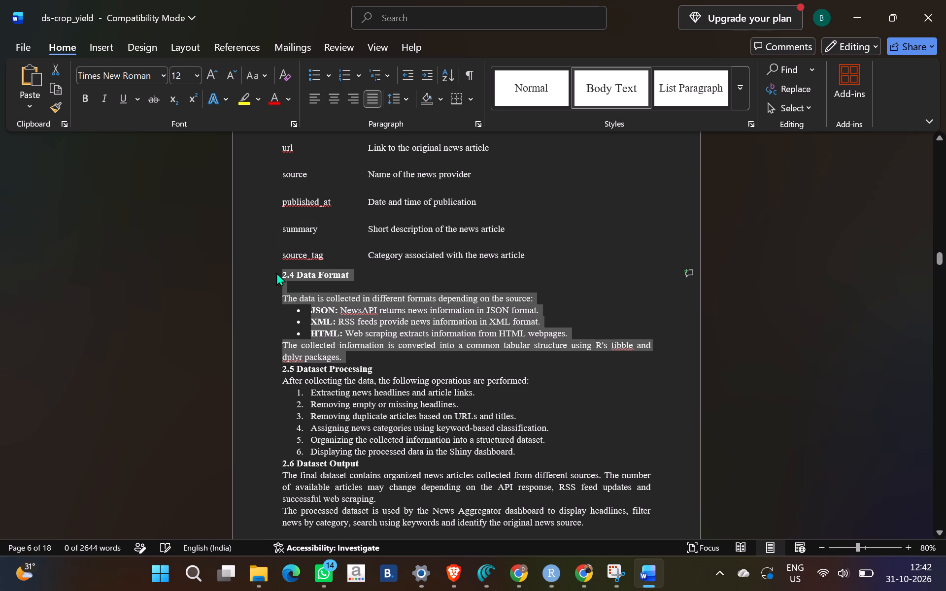
# Insert a blank line between the last Data Format paragraph and the "2.5 Dataset Processing" heading.
pyautogui.click(370, 355)
pyautogui.press('Return')
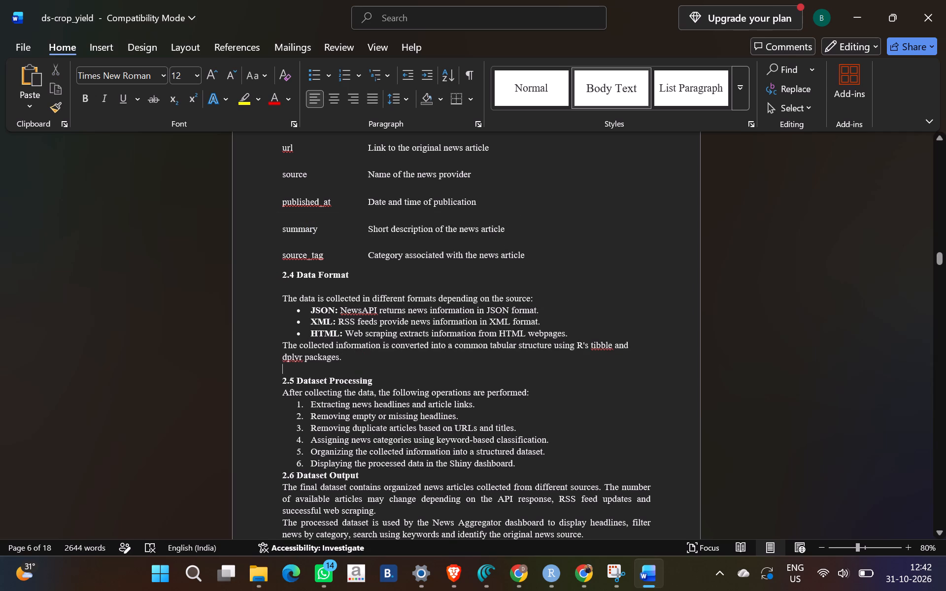
# Left-align sections 2.5 Dataset Processing and 2.6 Dataset Output, from the 2.5 heading to the final paragraph.
pyautogui.moveTo(281, 377); pyautogui.dragTo(503, 525)
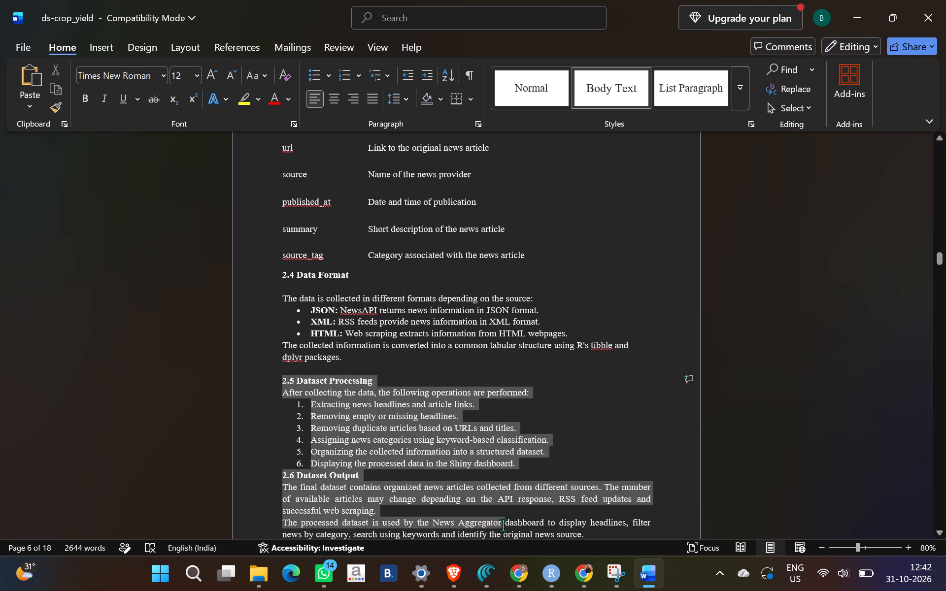
pyautogui.moveTo(503, 525); pyautogui.dragTo(580, 433)
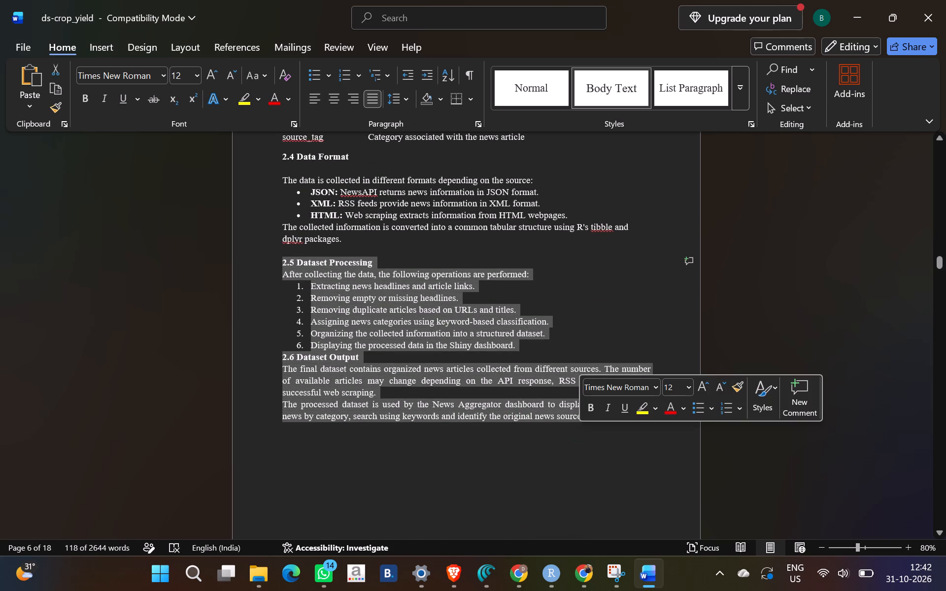
pyautogui.hotkey('ctrl', 'j')
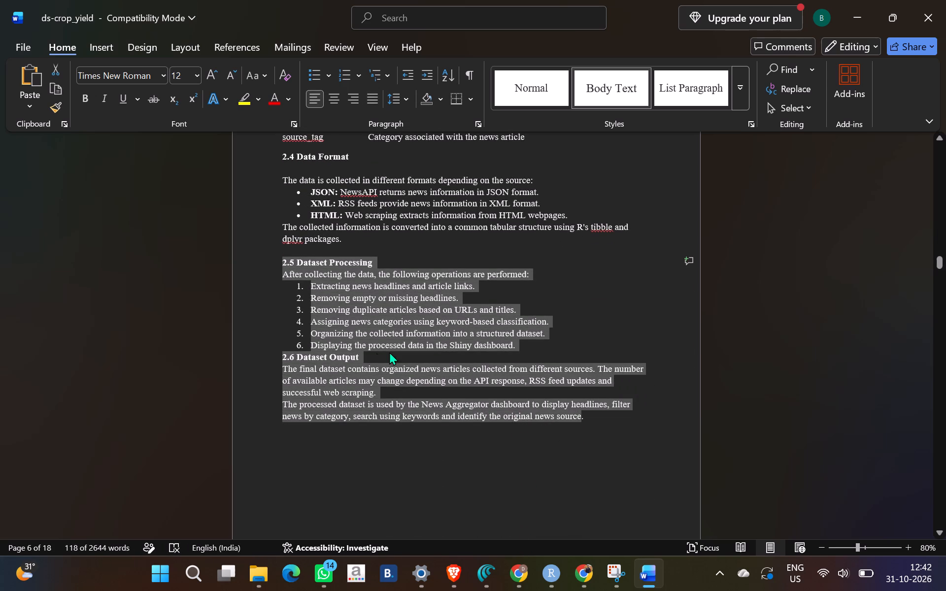
# Insert a blank line below the "2.6 Dataset Output" heading and a new line after the last Dataset Processing list item.
pyautogui.click(367, 353)
pyautogui.press('Return')
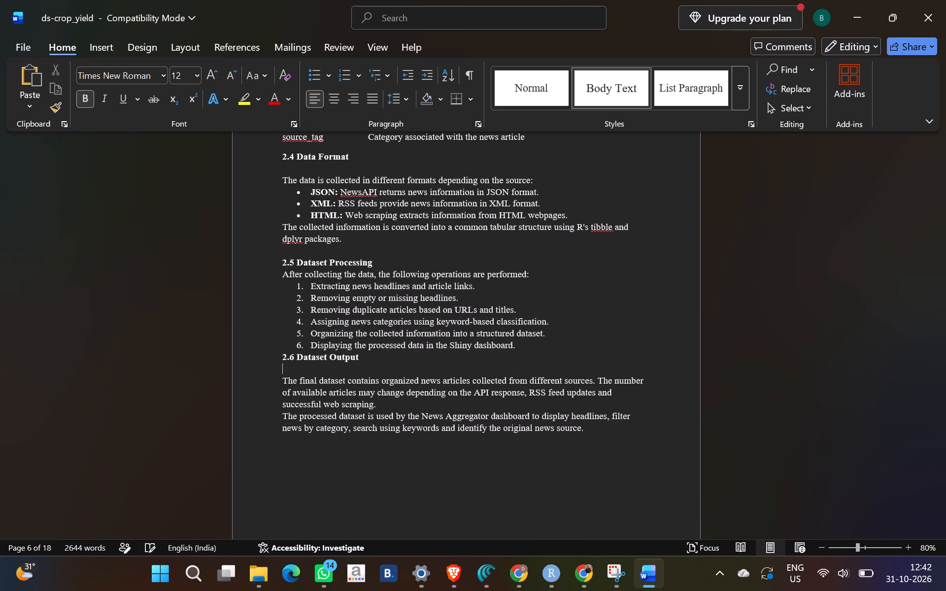
pyautogui.click(516, 348)
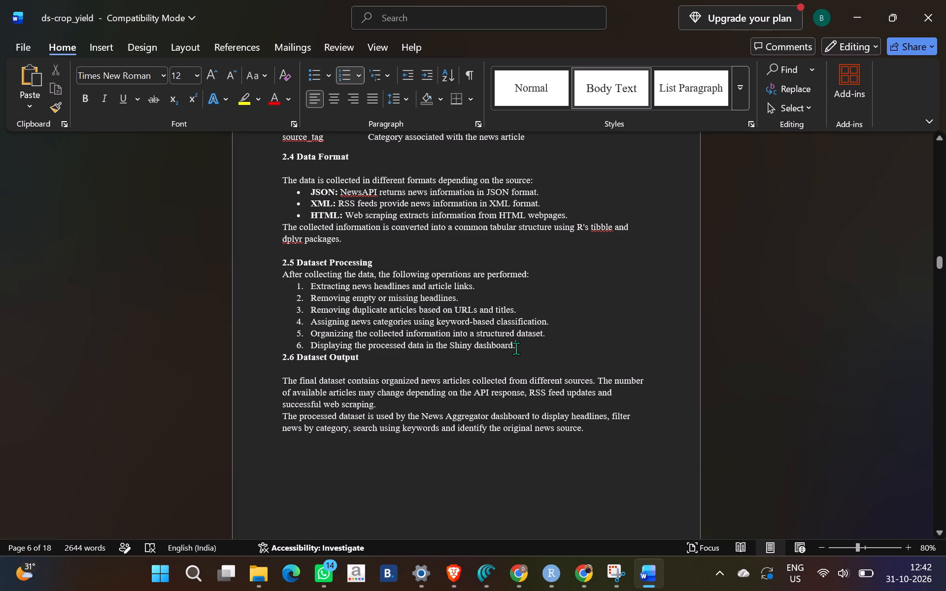
pyautogui.press('Return')
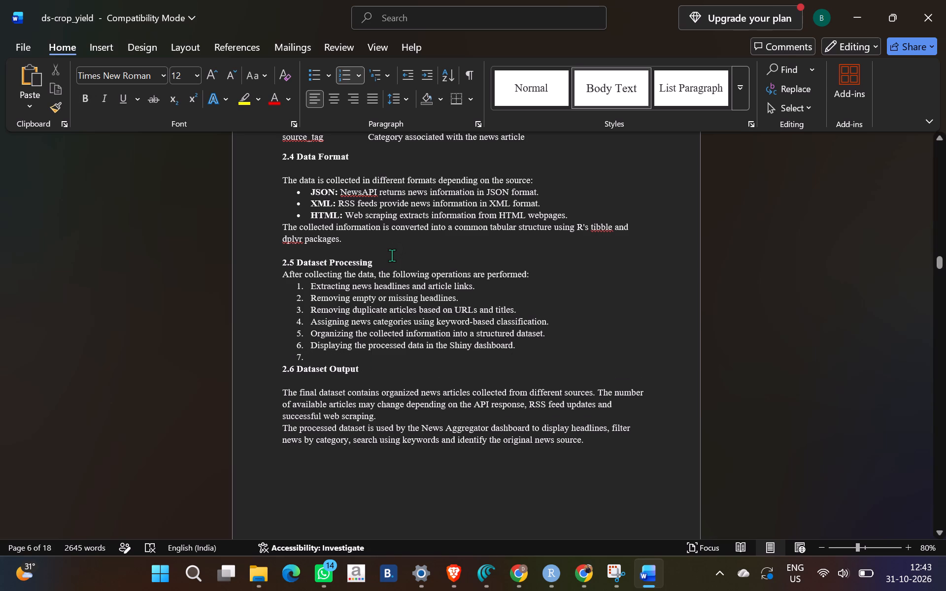
# Insert a single blank line between the "2.5 Dataset Processing" heading and its first sentence, undoing any extra lines.
pyautogui.click(391, 258)
pyautogui.press('Return')
pyautogui.press('Return')
pyautogui.rightClick(391, 258)
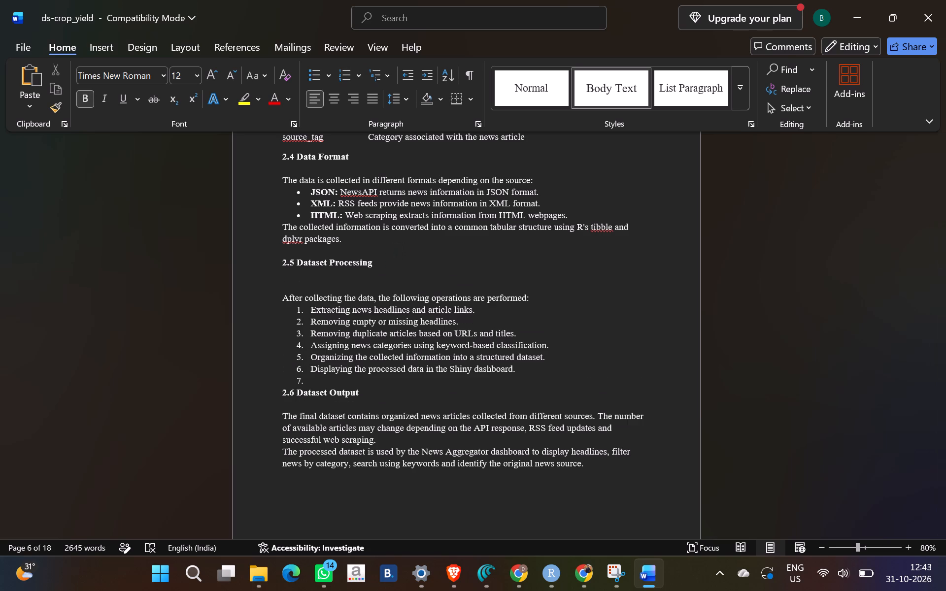
pyautogui.press('BackSpace')
pyautogui.press('BackSpace')
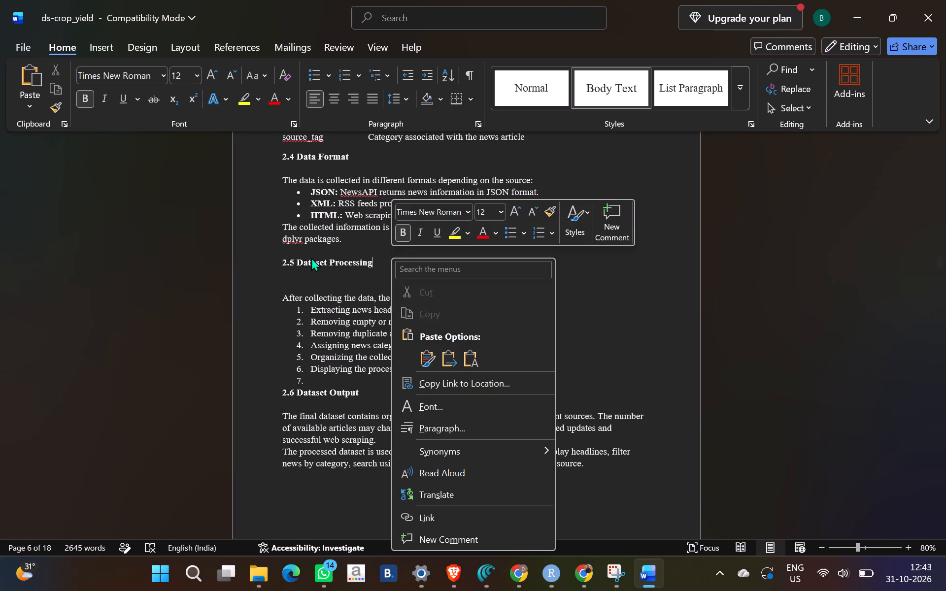
pyautogui.hotkey('ctrl', 'z')
pyautogui.click(299, 288)
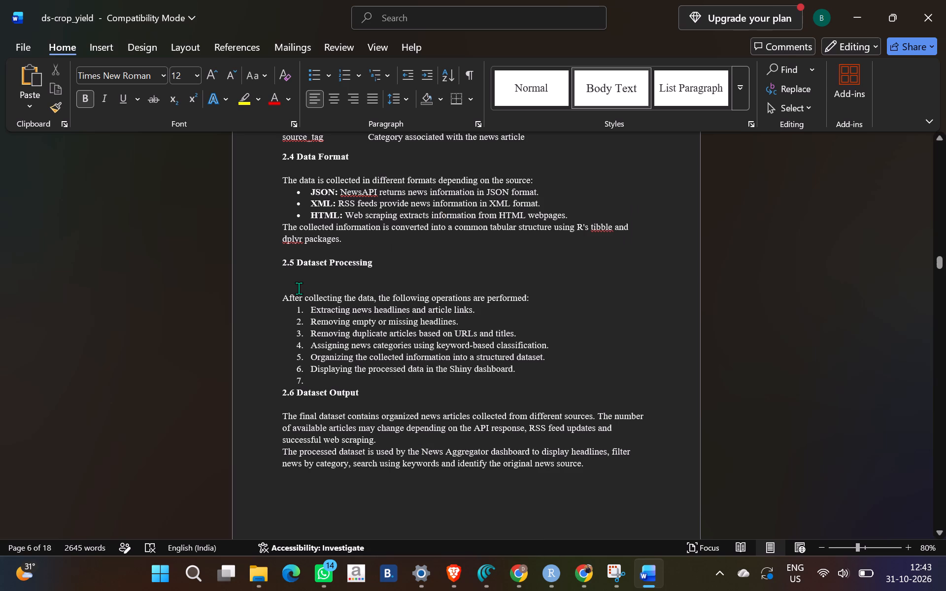
pyautogui.hotkey('ctrl', 'z')
pyautogui.hotkey('ctrl', 'z')
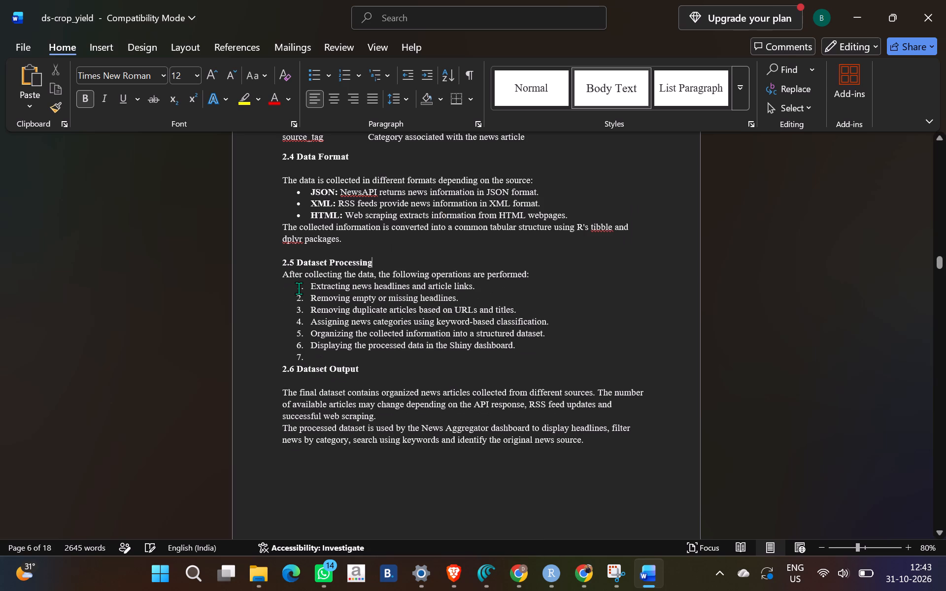
pyautogui.press('Return')
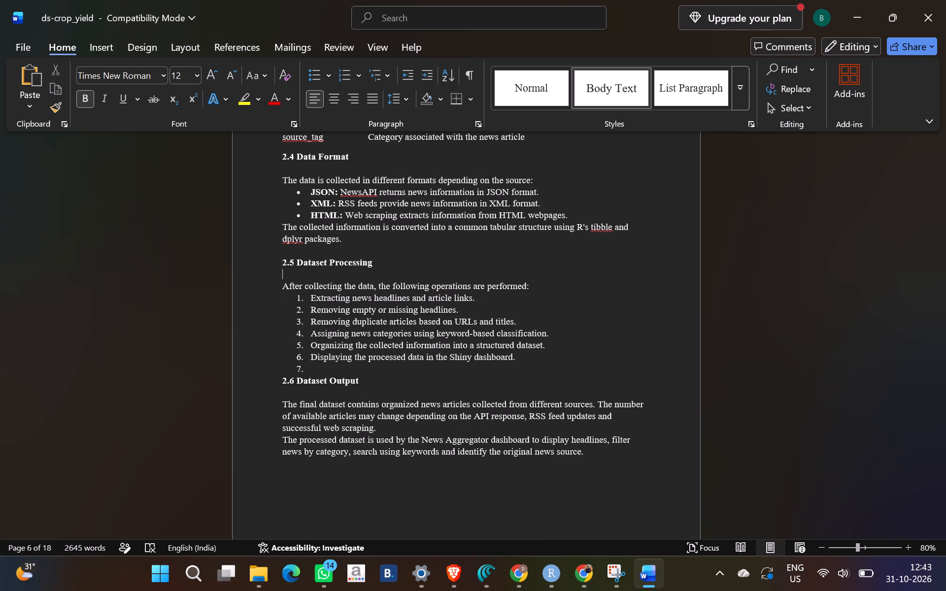
# Turn the empty list item 7 above the "2.6 Dataset Output" heading into an unnumbered blank line.
pyautogui.scroll(1, 299, 288)
pyautogui.click(312, 373)
pyautogui.press('BackSpace')
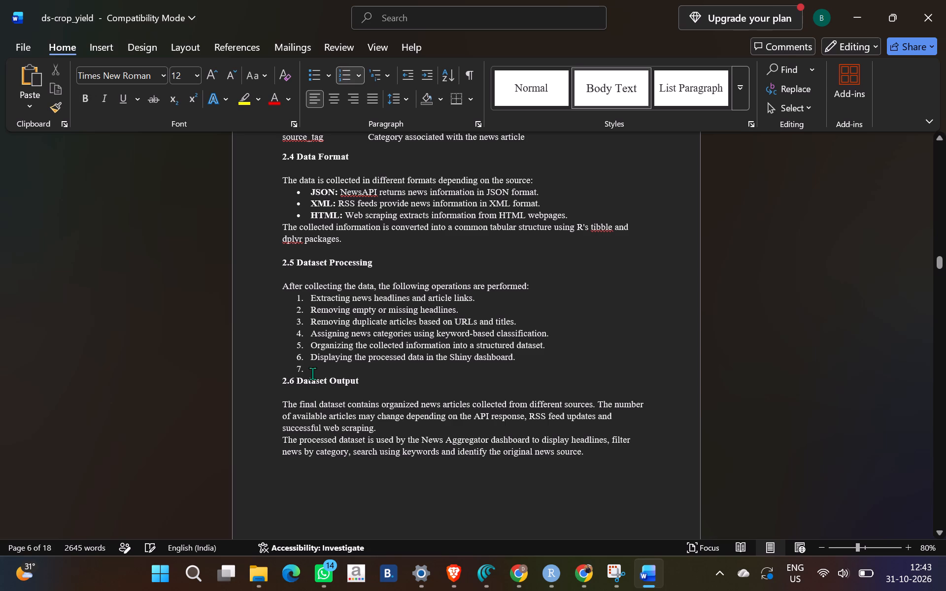
pyautogui.press('BackSpace')
pyautogui.press('BackSpace')
pyautogui.press('BackSpace')
pyautogui.press('Return')
pyautogui.press('BackSpace')
pyautogui.press('BackSpace')
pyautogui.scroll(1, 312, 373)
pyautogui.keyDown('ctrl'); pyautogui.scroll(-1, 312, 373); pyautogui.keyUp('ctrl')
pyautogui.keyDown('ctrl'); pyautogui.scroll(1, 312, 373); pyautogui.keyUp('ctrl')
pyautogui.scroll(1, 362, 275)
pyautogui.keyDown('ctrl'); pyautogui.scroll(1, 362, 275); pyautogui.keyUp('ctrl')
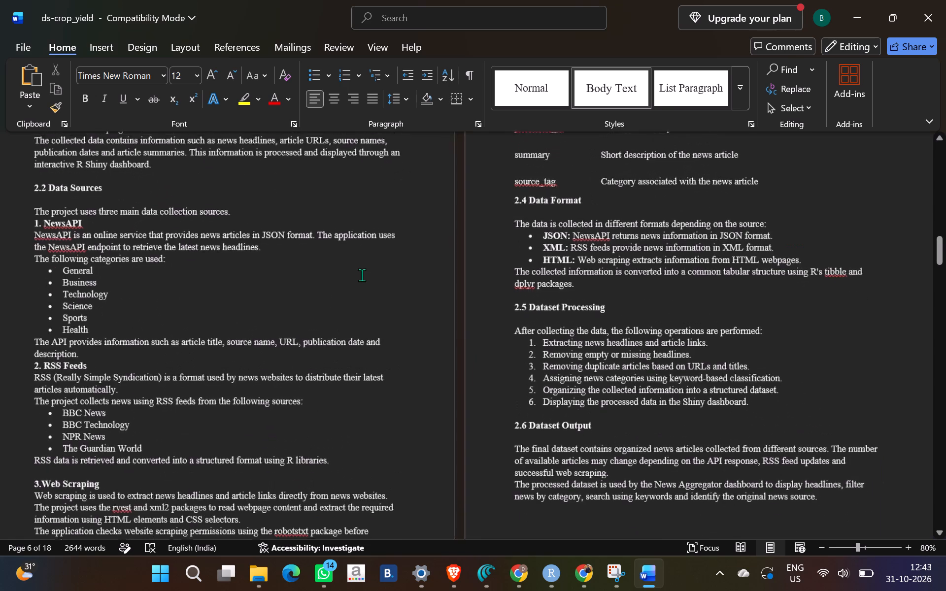
# Insert a blank line above the "2.4 Data Format" heading, undoing the table row that gets added by mistake.
pyautogui.scroll(2, 362, 275)
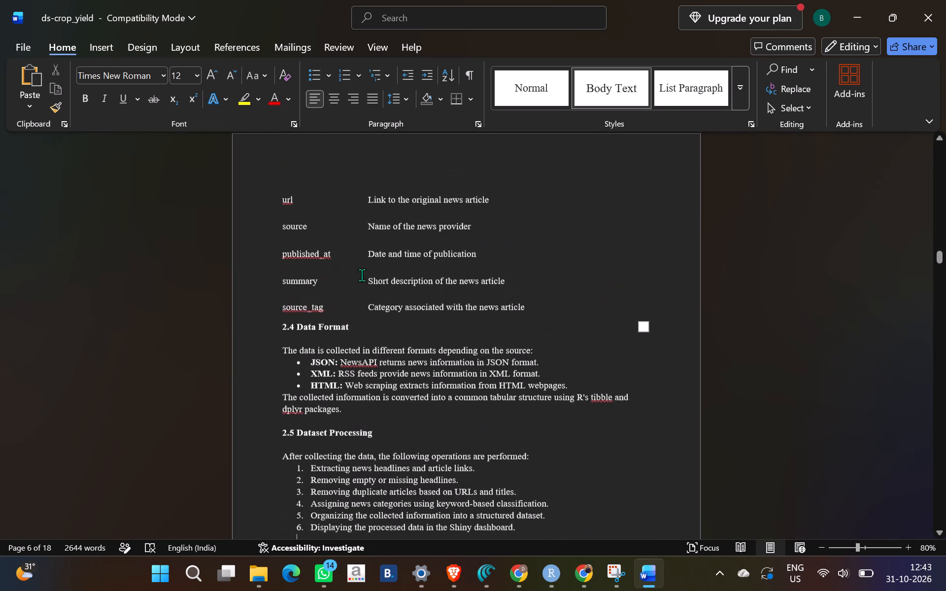
pyautogui.click(278, 326)
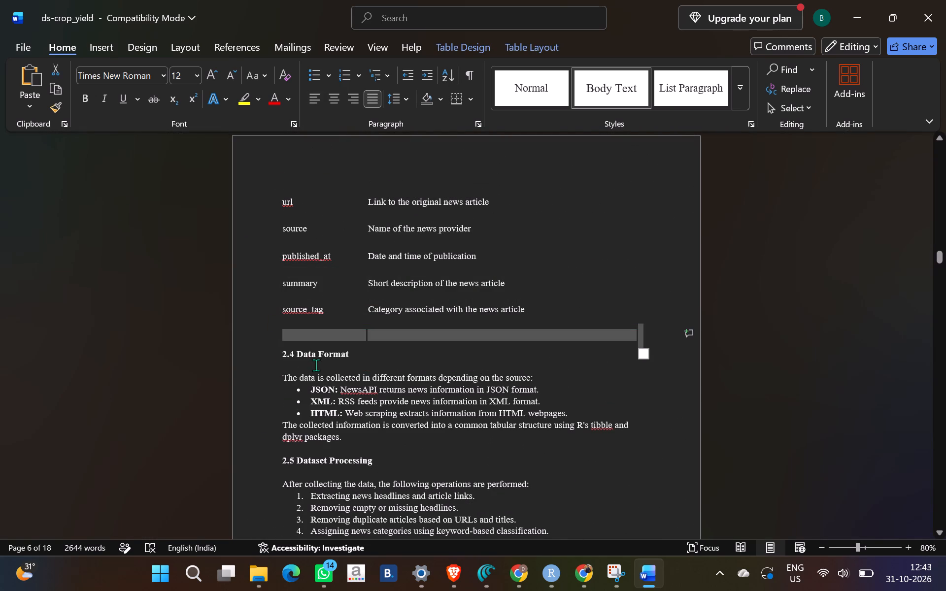
pyautogui.hotkey('ctrl', 'z')
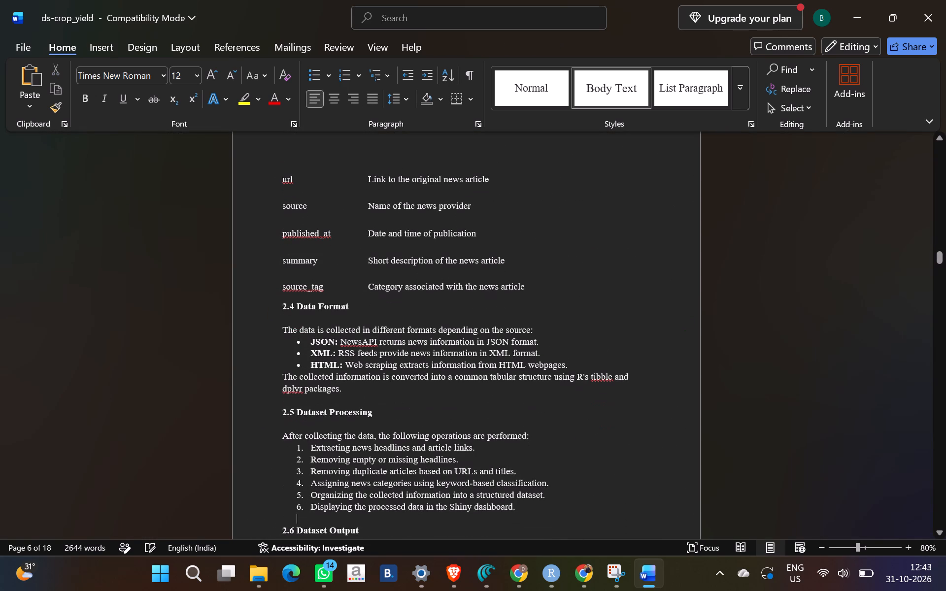
pyautogui.click(281, 304)
pyautogui.press('Return')
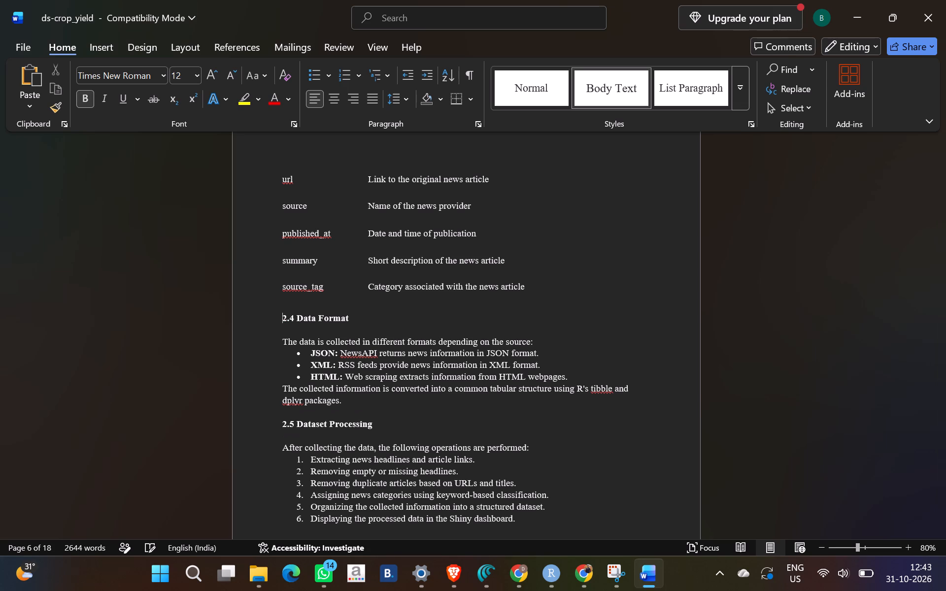
# Apply all borders to the whole attribute table in section 2.3 Dataset Attributes.
pyautogui.scroll(3, 435, 263)
pyautogui.rightClick(273, 241)
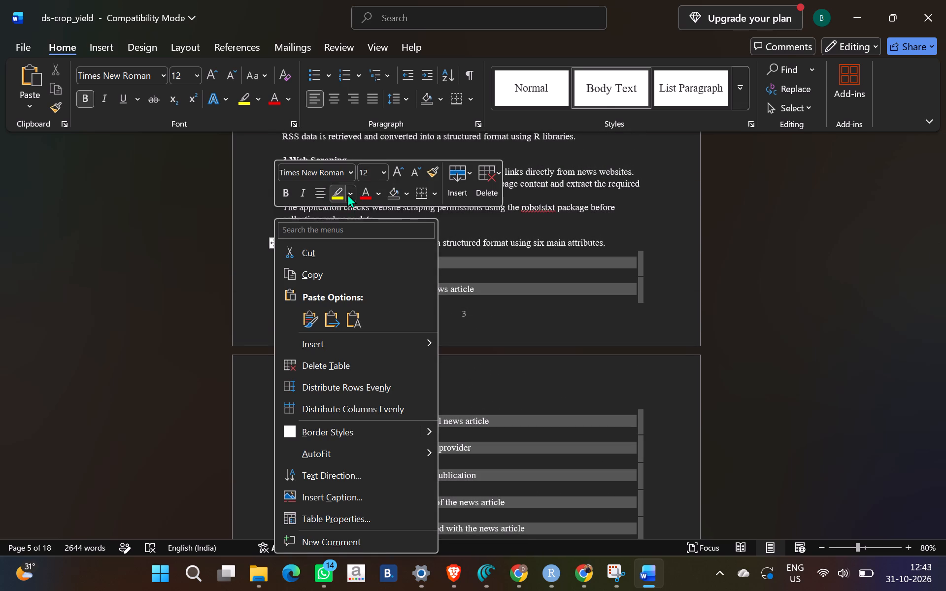
pyautogui.click(431, 191)
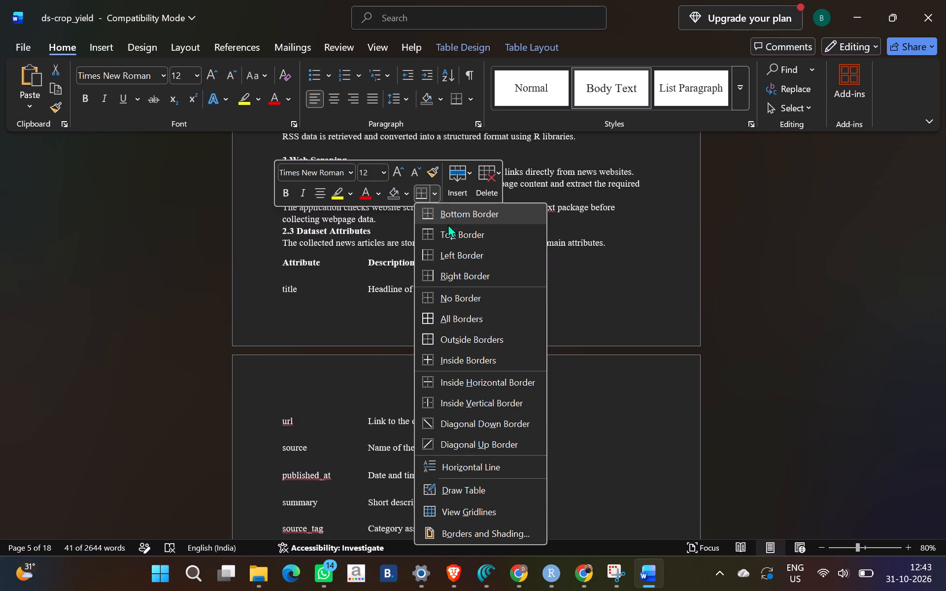
pyautogui.click(456, 312)
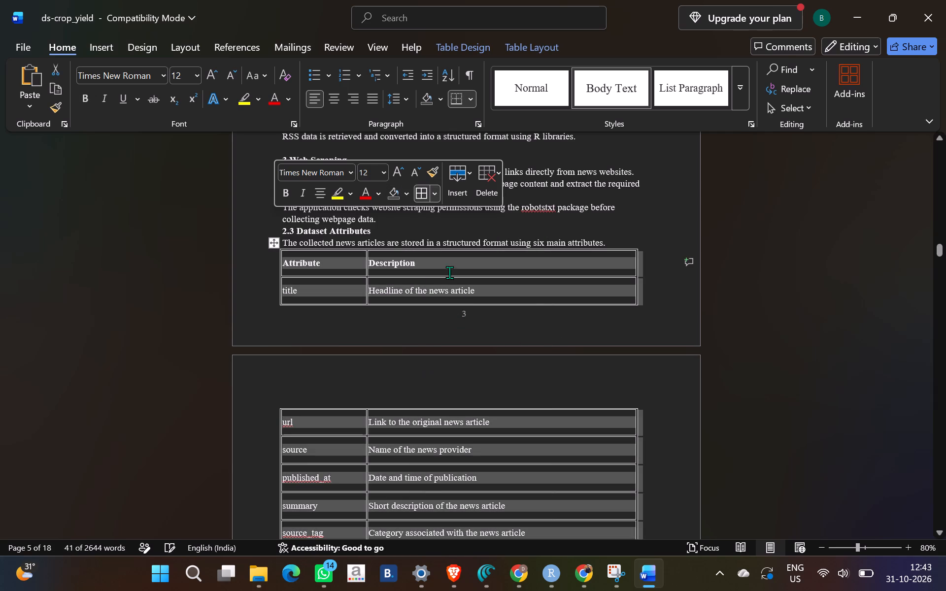
pyautogui.click(526, 308)
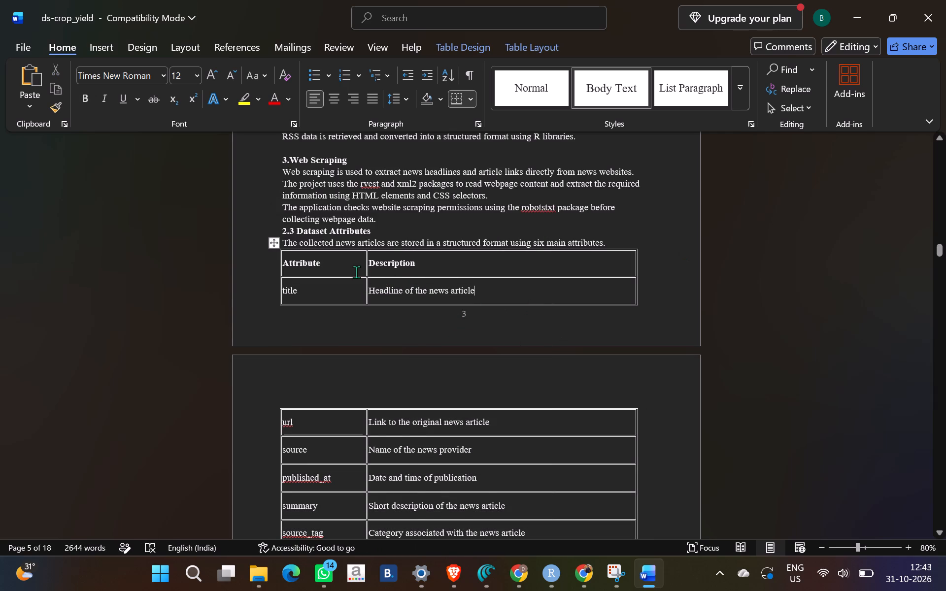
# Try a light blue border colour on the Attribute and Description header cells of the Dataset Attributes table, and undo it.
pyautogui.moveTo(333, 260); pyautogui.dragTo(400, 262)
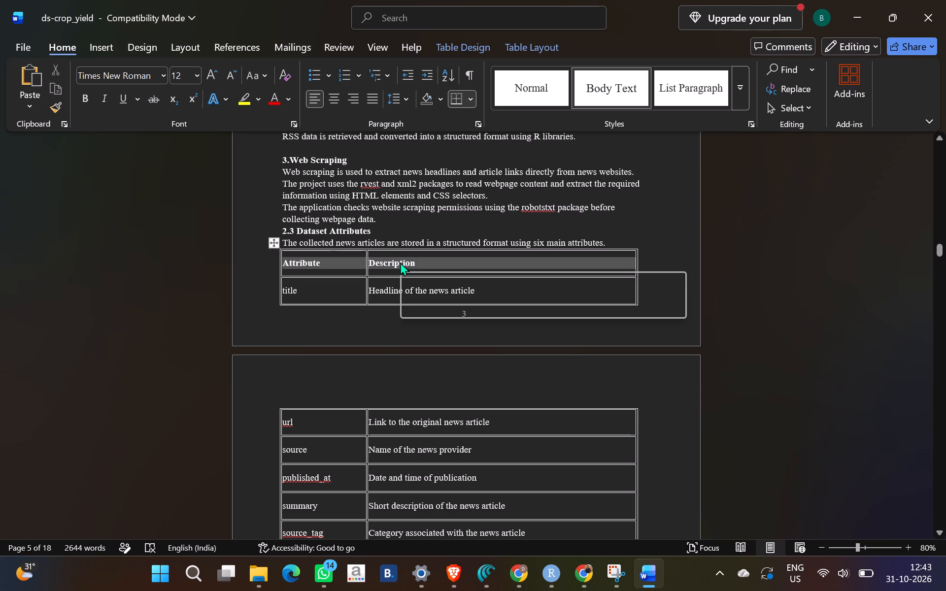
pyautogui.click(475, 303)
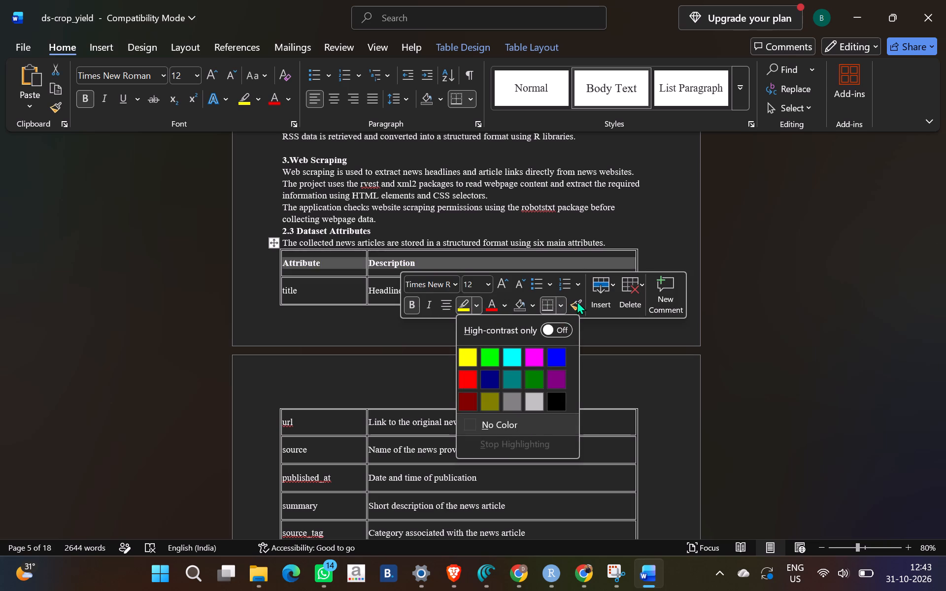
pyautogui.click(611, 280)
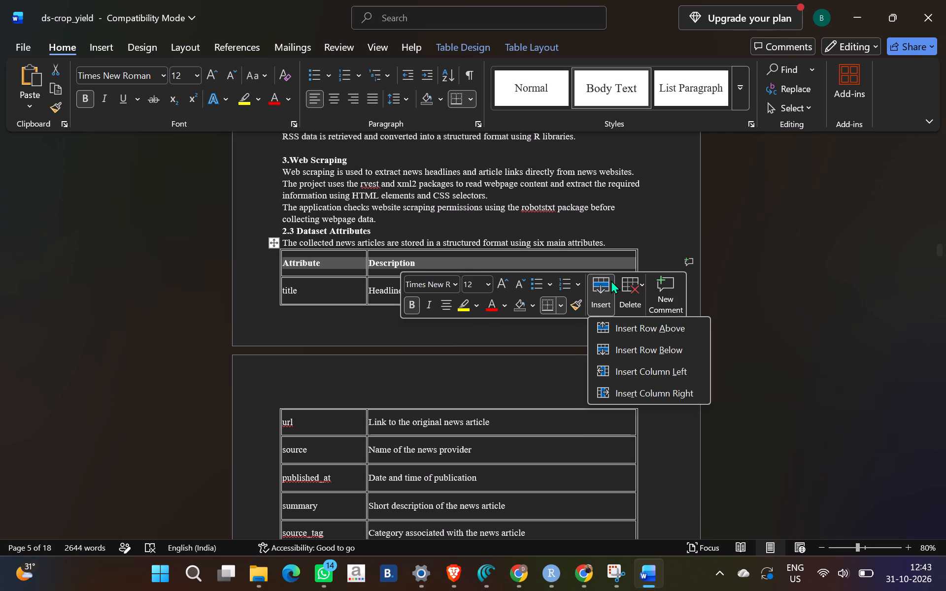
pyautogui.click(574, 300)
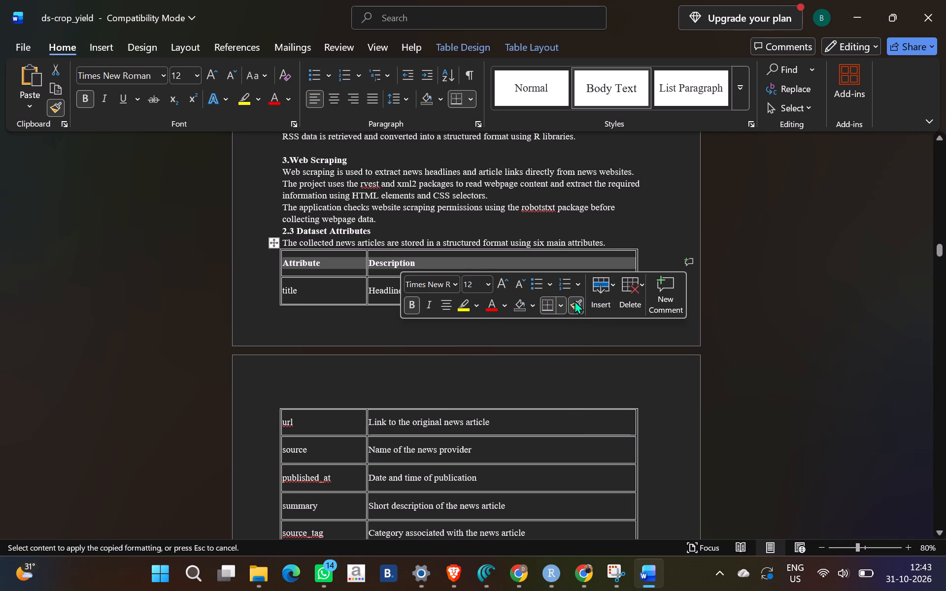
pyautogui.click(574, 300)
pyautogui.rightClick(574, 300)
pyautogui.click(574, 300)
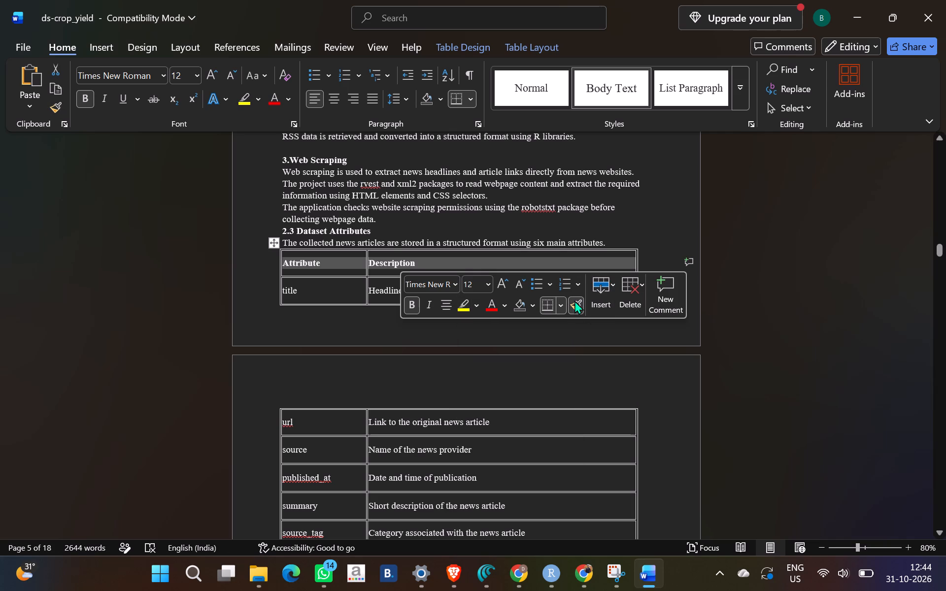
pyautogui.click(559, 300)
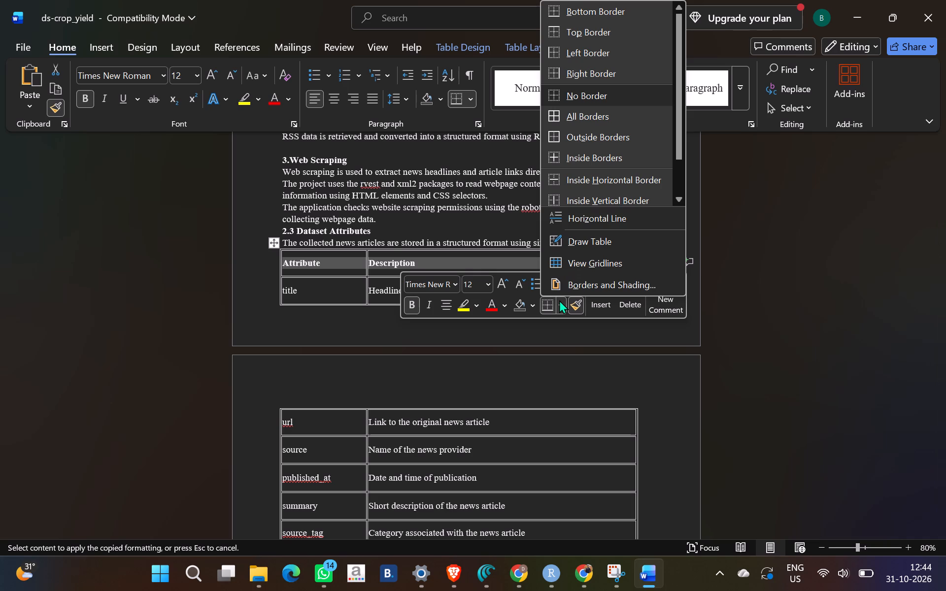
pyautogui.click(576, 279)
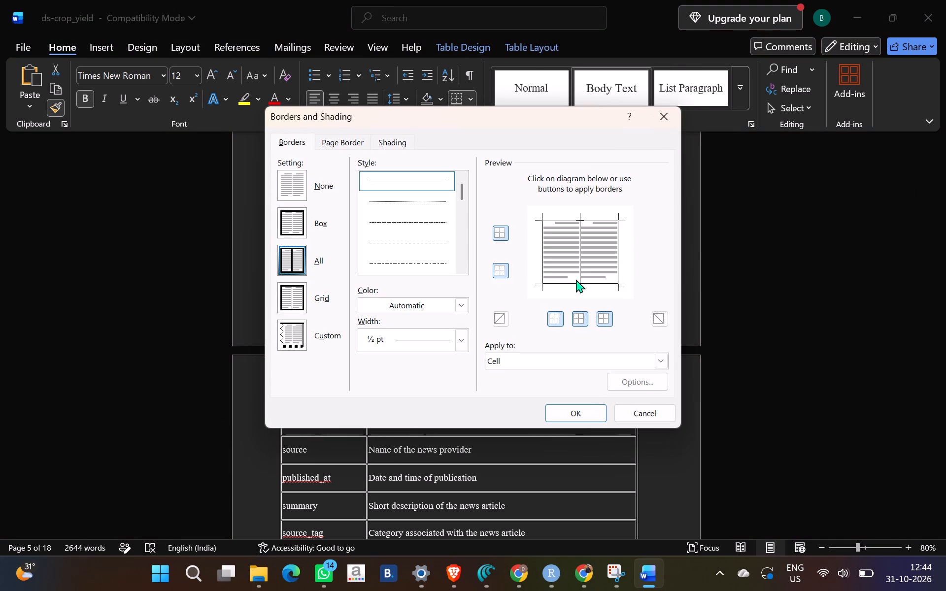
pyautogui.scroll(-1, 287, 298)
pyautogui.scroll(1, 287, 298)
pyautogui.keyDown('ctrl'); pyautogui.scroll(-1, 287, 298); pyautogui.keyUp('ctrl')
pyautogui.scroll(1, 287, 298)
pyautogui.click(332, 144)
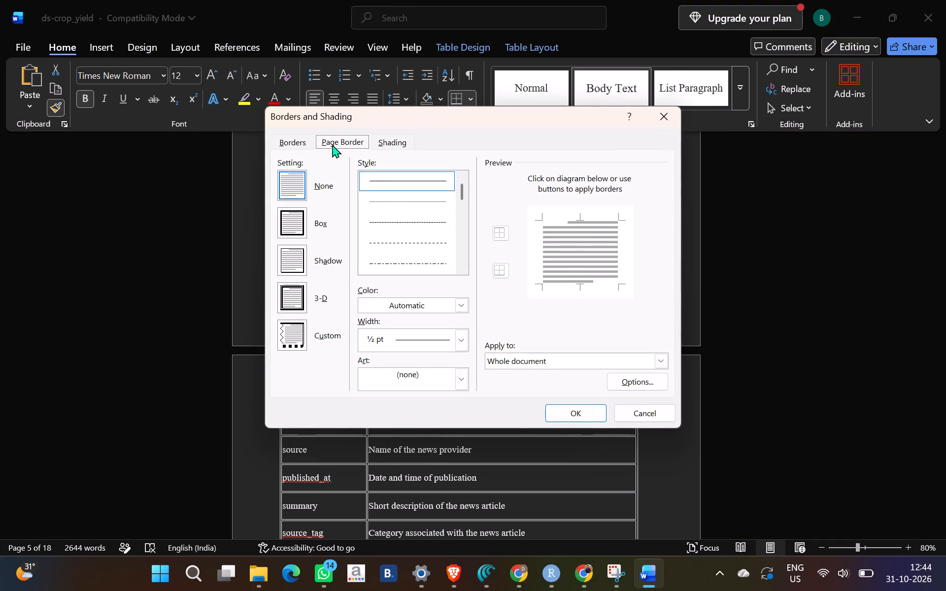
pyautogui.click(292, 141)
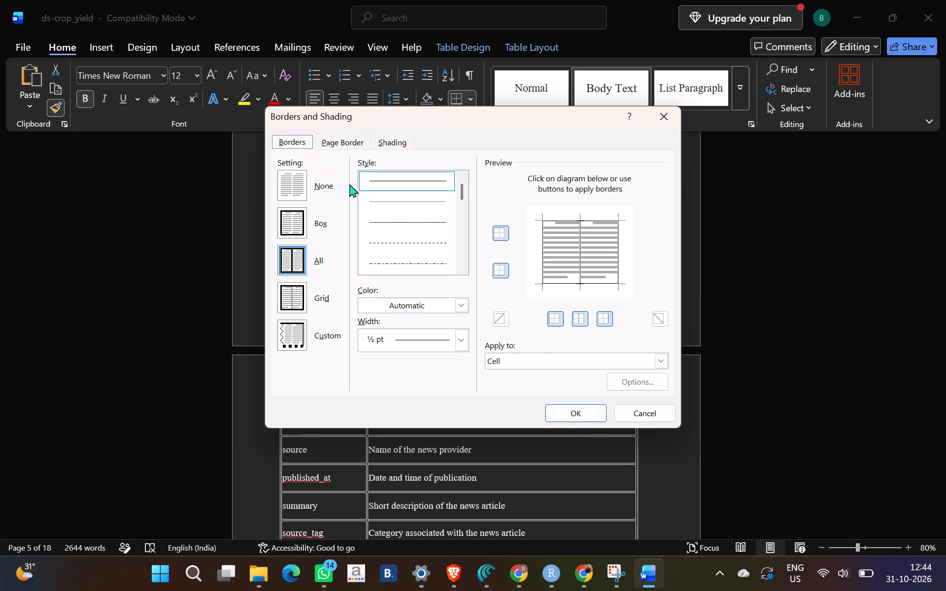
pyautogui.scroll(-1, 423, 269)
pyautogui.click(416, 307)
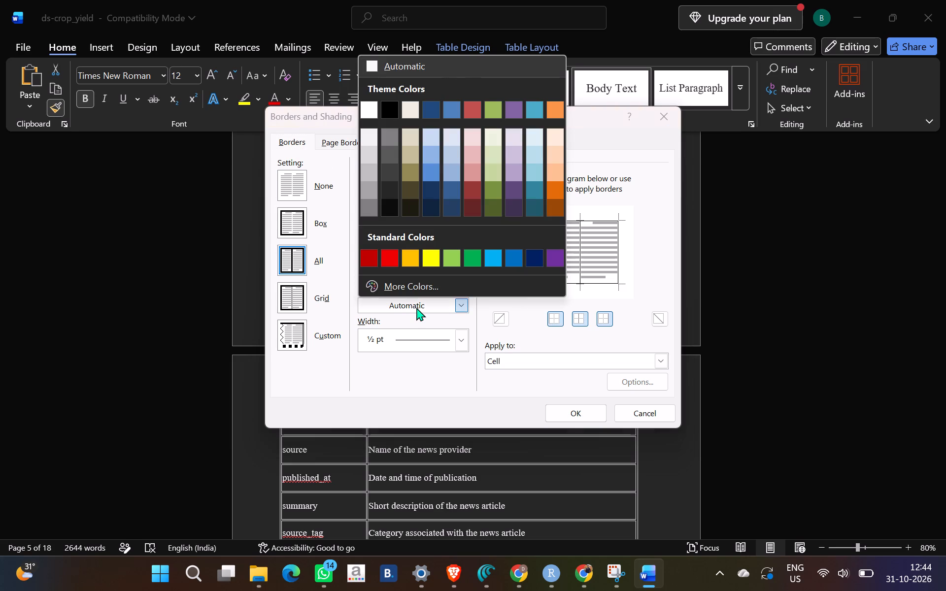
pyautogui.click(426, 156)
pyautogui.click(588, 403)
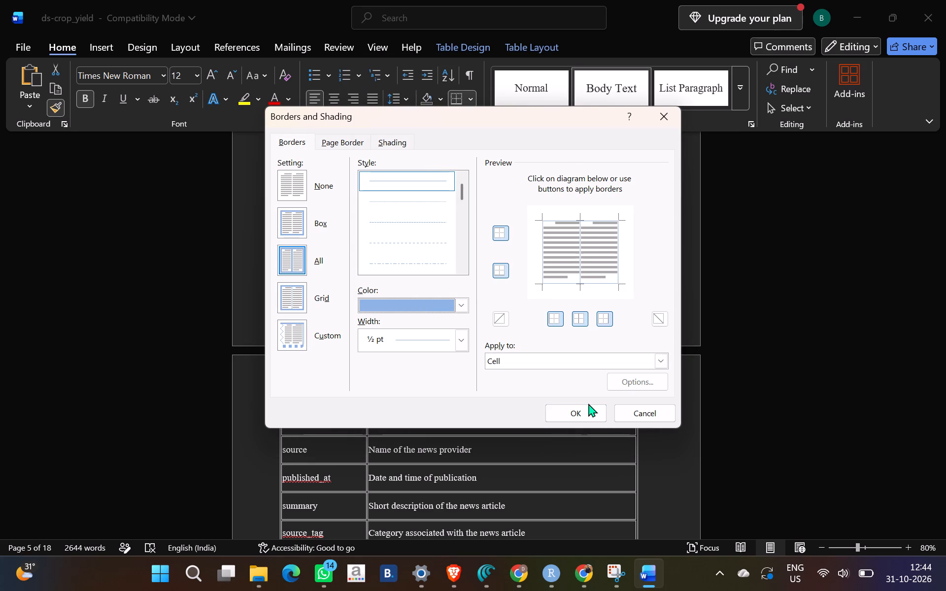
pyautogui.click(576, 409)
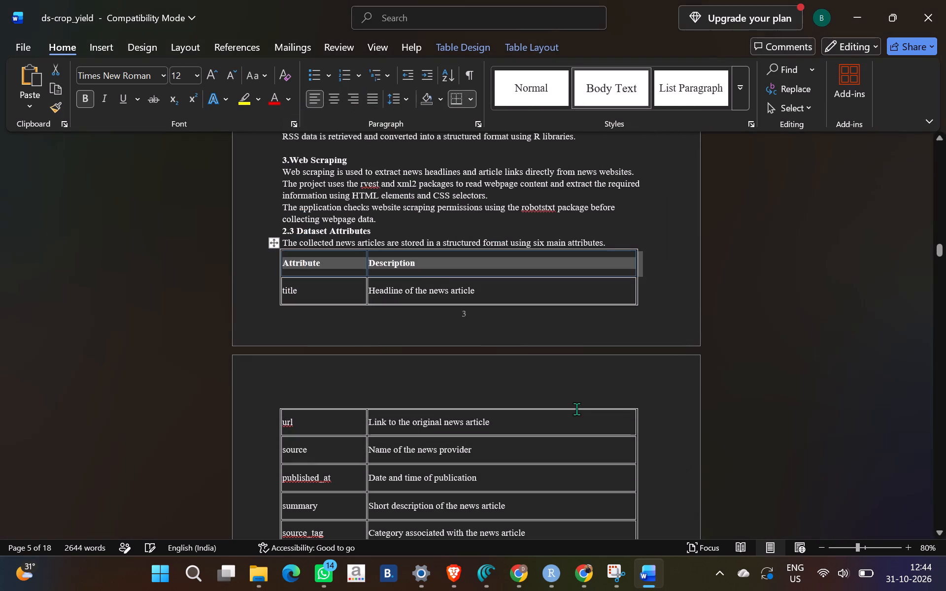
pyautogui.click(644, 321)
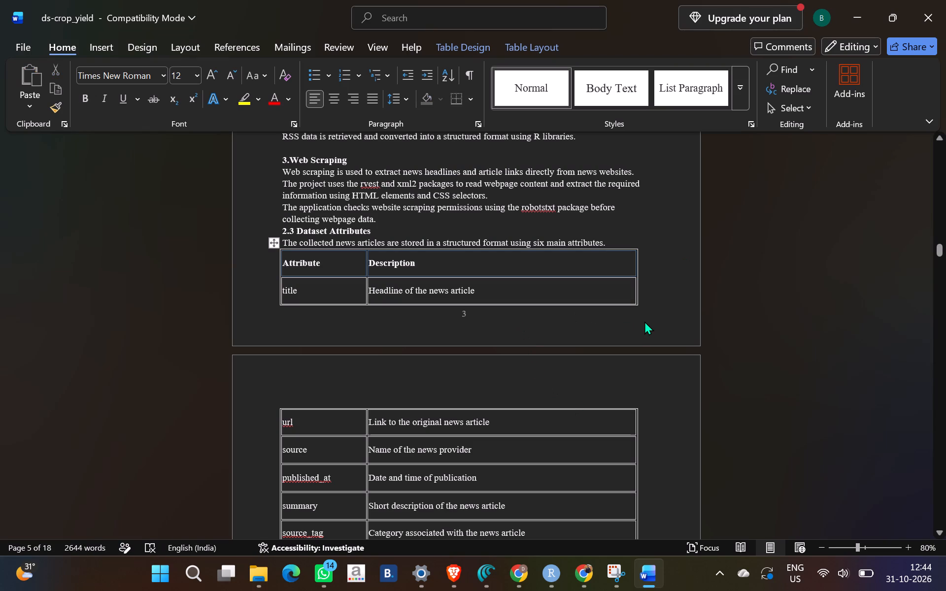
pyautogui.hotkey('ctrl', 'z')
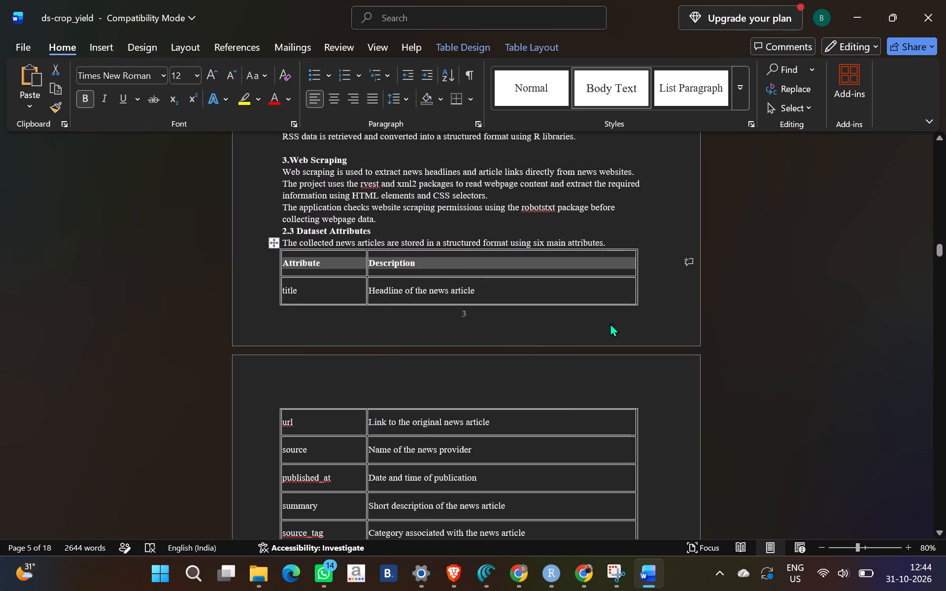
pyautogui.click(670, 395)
# Review the layout and spacing of the Problem Statement, Data Set Description and Algorithm chapters.
pyautogui.scroll(-1, 670, 395)
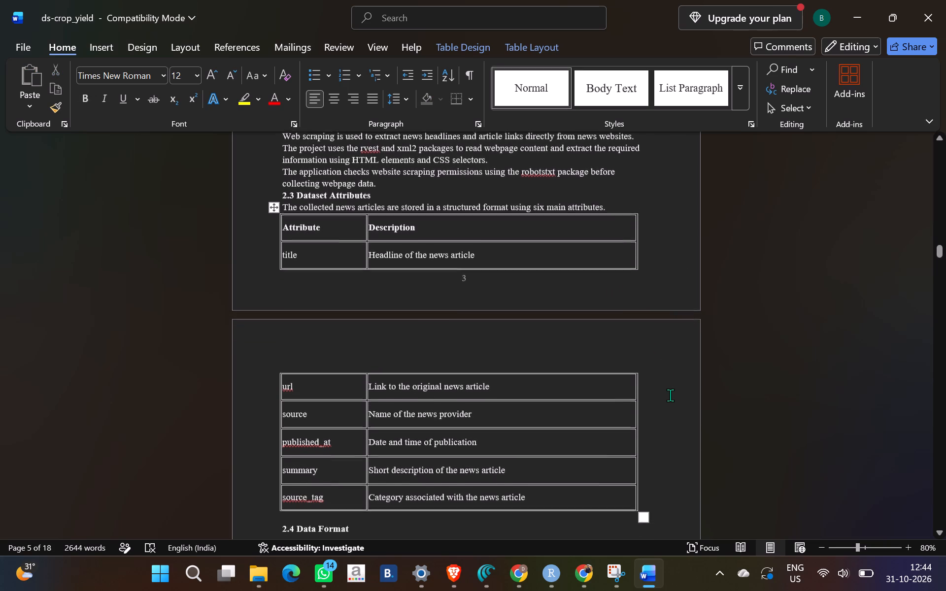
pyautogui.scroll(-3, 670, 395)
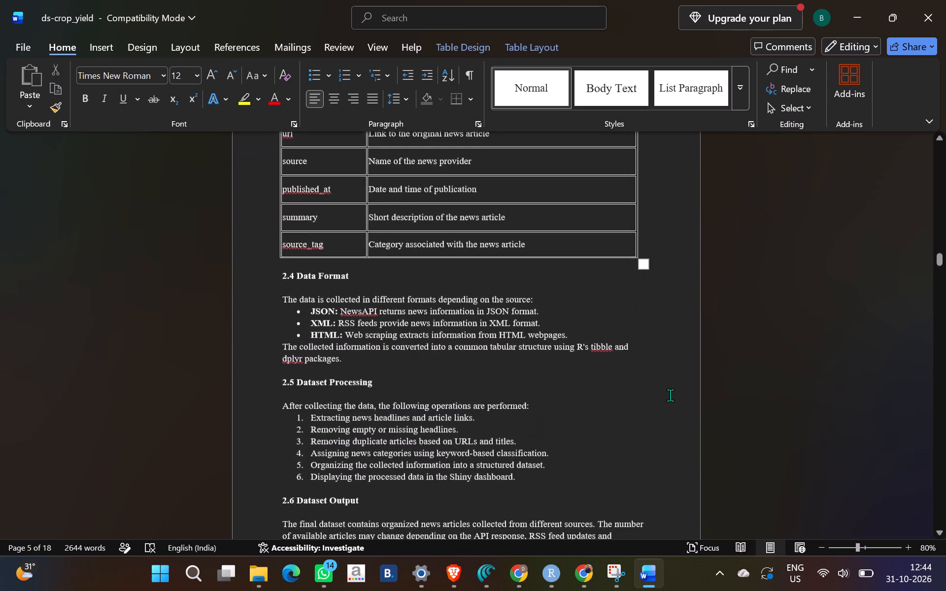
pyautogui.scroll(-2, 670, 395)
pyautogui.keyDown('ctrl'); pyautogui.scroll(1, 670, 395); pyautogui.keyUp('ctrl')
pyautogui.keyDown('ctrl'); pyautogui.scroll(-1, 670, 395); pyautogui.keyUp('ctrl')
pyautogui.keyDown('ctrl'); pyautogui.scroll(1, 670, 395); pyautogui.keyUp('ctrl')
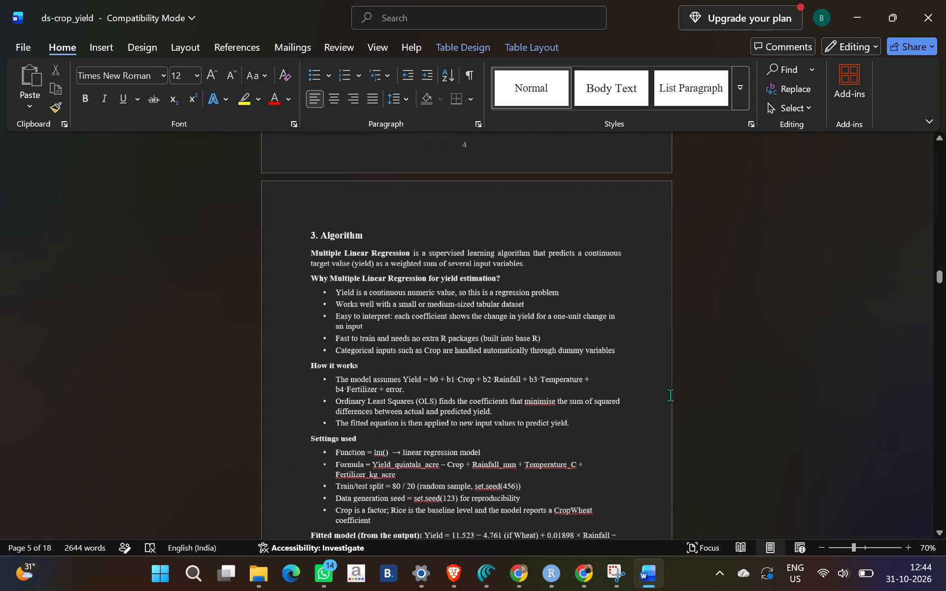
pyautogui.scroll(3, 567, 278)
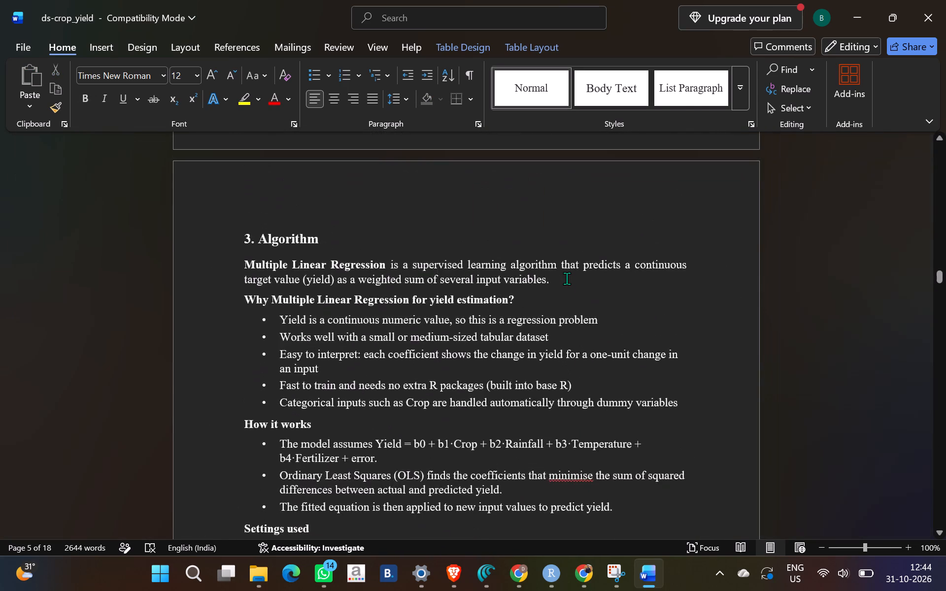
pyautogui.scroll(7, 567, 278)
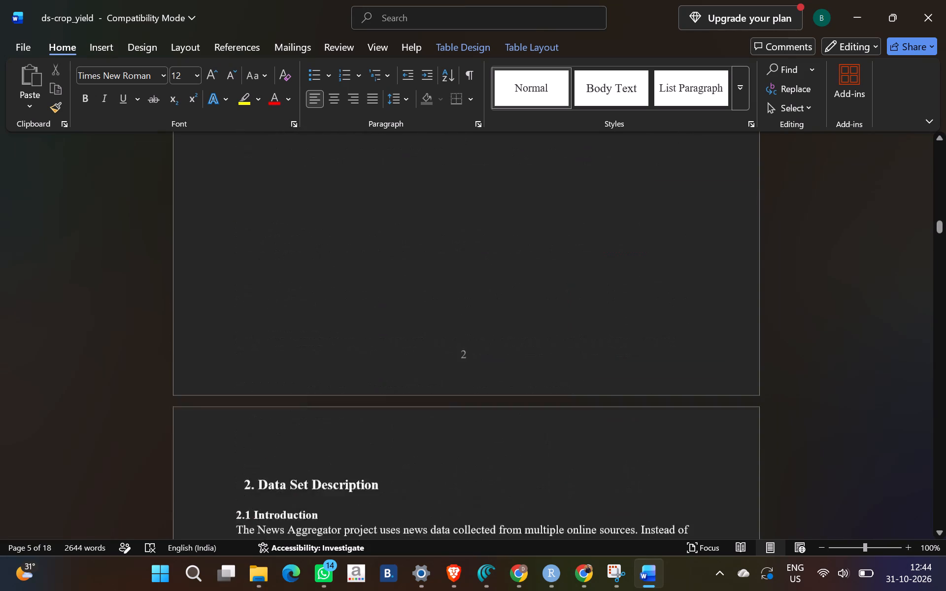
pyautogui.scroll(4, 567, 278)
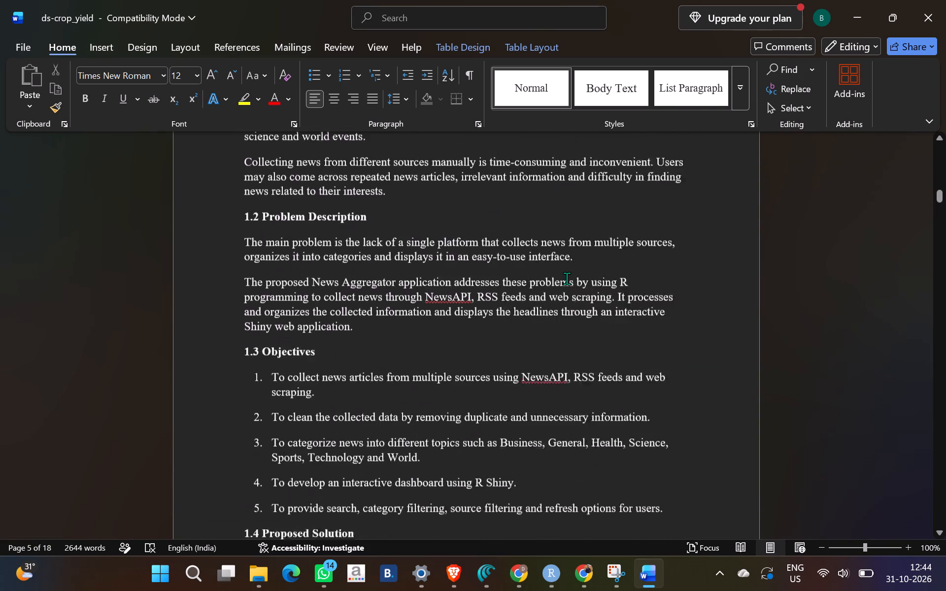
pyautogui.scroll(3, 567, 278)
pyautogui.scroll(-1, 567, 278)
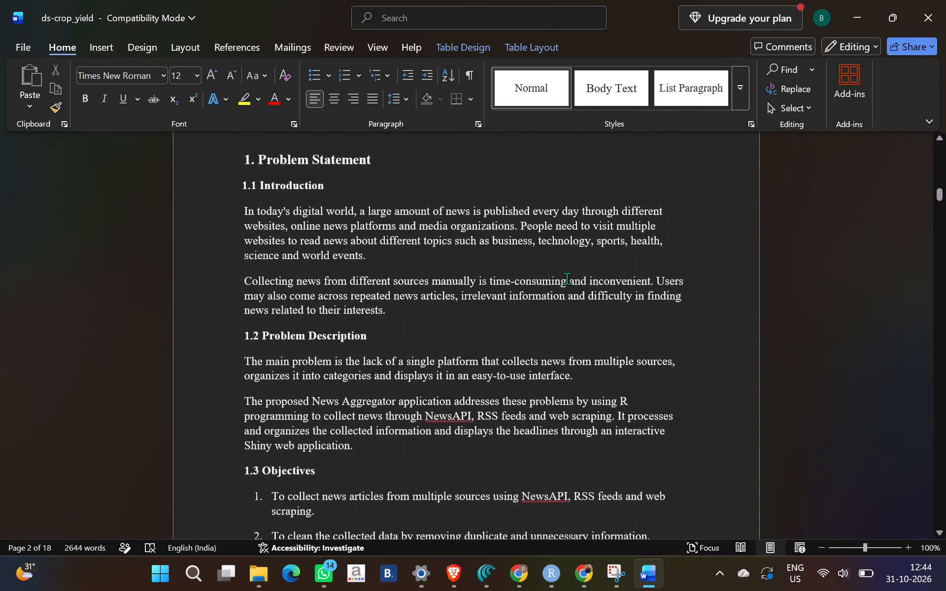
pyautogui.keyDown('ctrl'); pyautogui.scroll(-2, 567, 278); pyautogui.keyUp('ctrl')
pyautogui.scroll(-5, 567, 278)
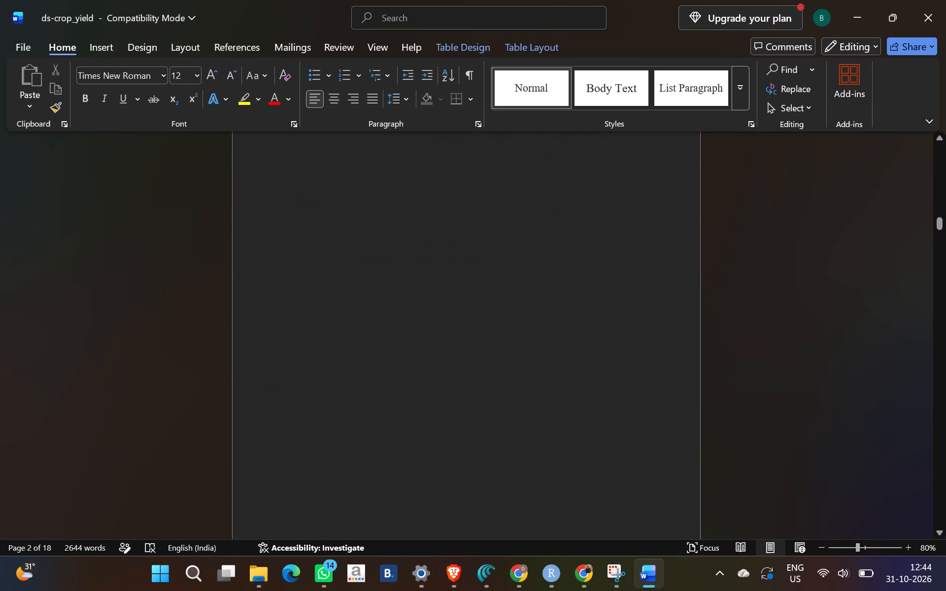
pyautogui.scroll(-4, 567, 278)
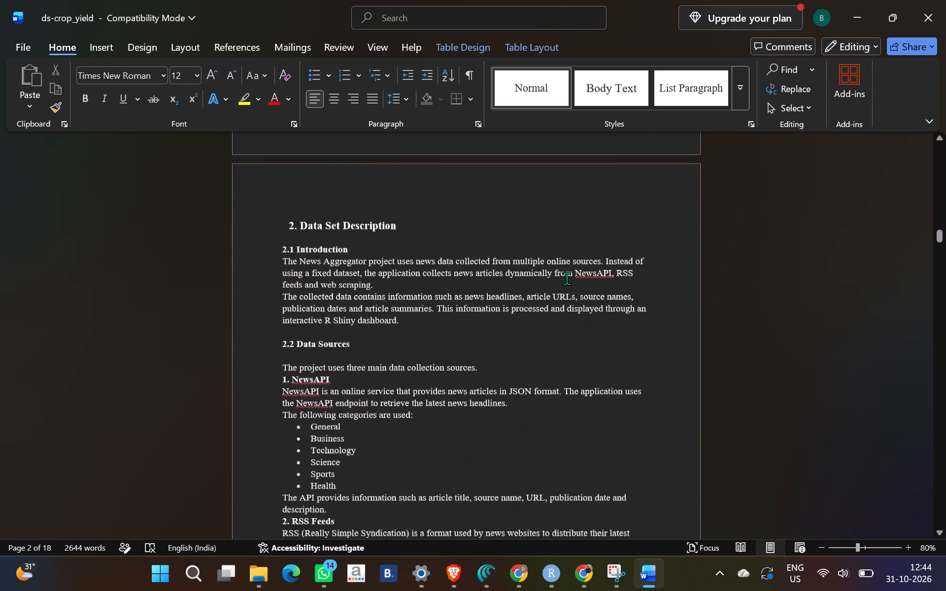
pyautogui.scroll(-4, 567, 278)
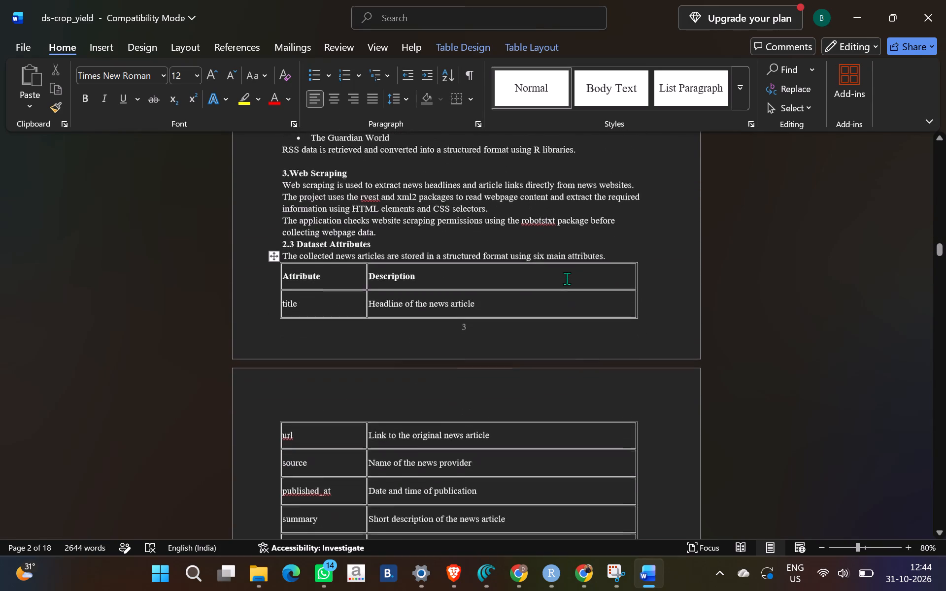
pyautogui.scroll(-2, 567, 278)
pyautogui.keyDown('ctrl'); pyautogui.scroll(-1, 567, 278); pyautogui.keyUp('ctrl')
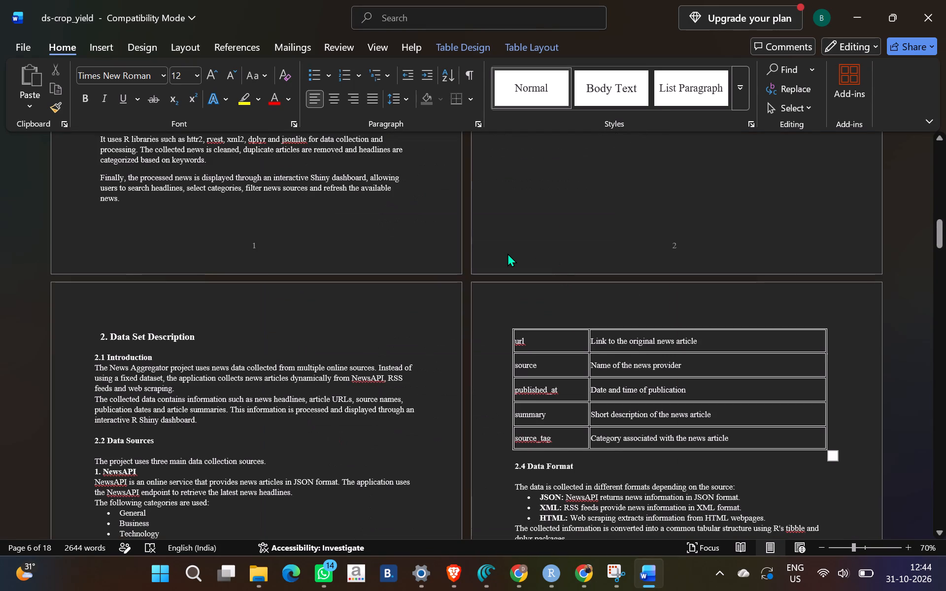
# Insert blank lines after the Web Scraping text to push the "2.3 Dataset Attributes" heading and its table onto the next page.
pyautogui.keyDown('ctrl'); pyautogui.scroll(1, 507, 253); pyautogui.keyUp('ctrl')
pyautogui.scroll(2, 507, 253)
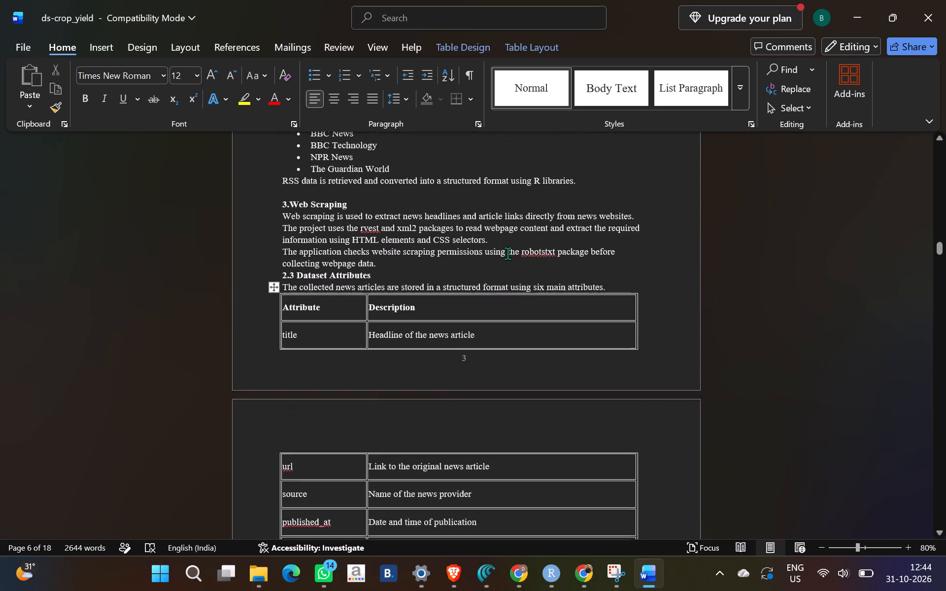
pyautogui.click(390, 274)
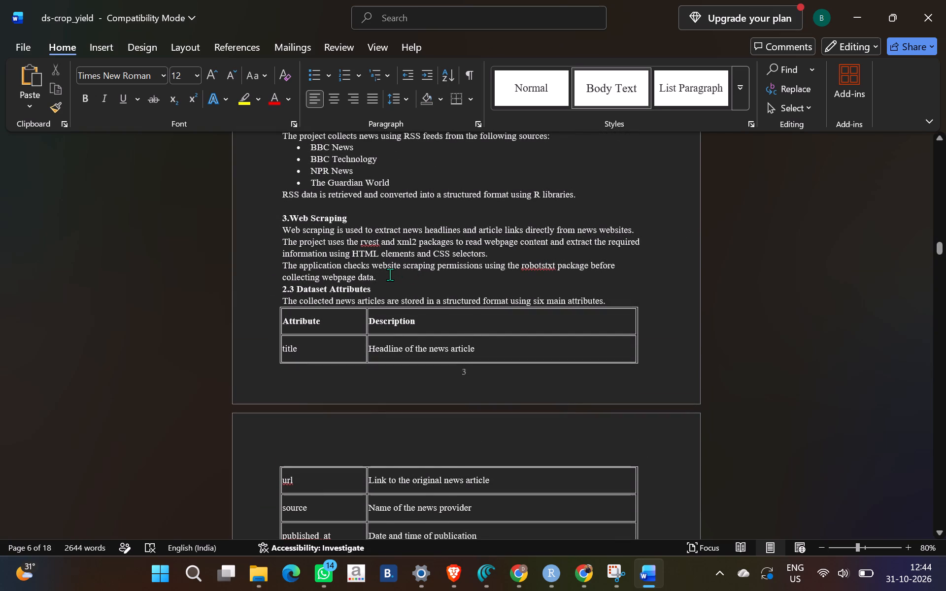
pyautogui.press('Return')
pyautogui.click(407, 293)
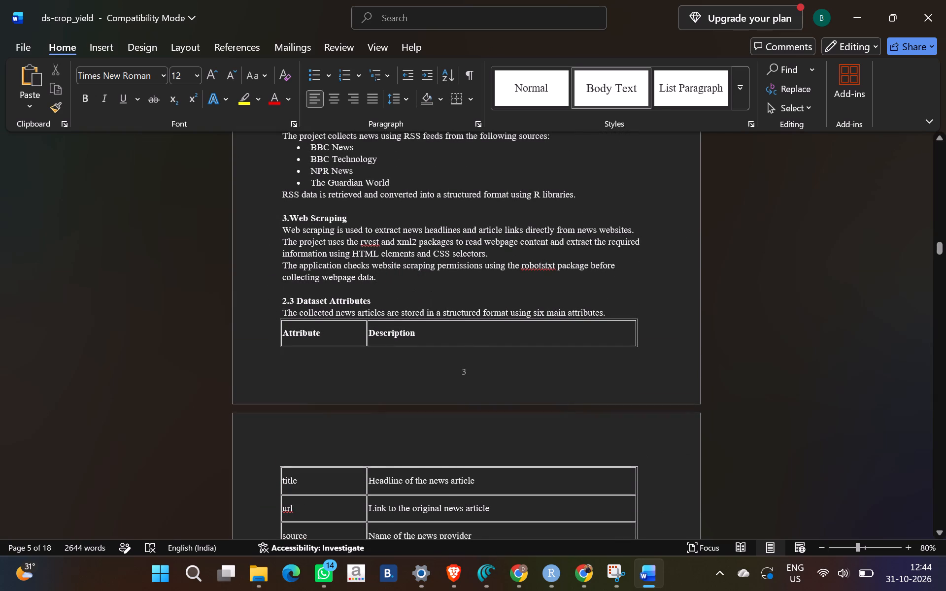
pyautogui.press('Return')
pyautogui.press('Return')
pyautogui.press('Return')
pyautogui.press('Return')
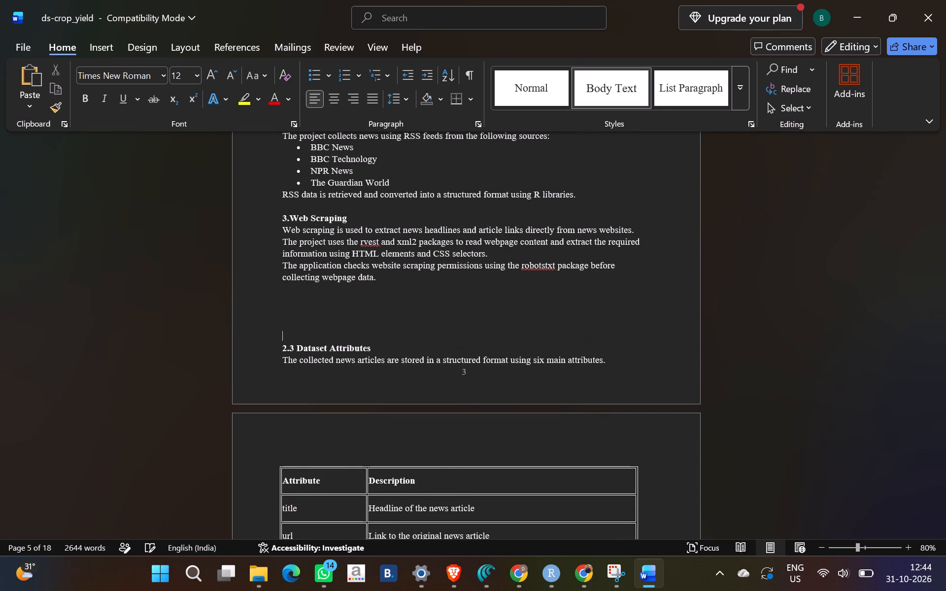
pyautogui.press('Return')
pyautogui.press('Return')
# Check the page layout of the Data Set Description chapter from section 2.1 through section 2.6.
pyautogui.scroll(-2, 407, 293)
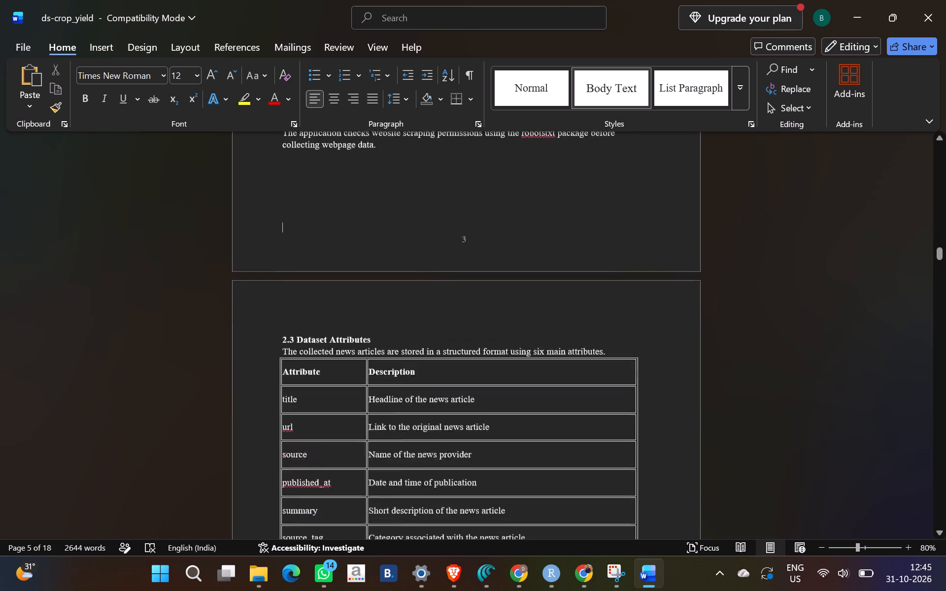
pyautogui.scroll(-2, 407, 293)
pyautogui.scroll(1, 407, 293)
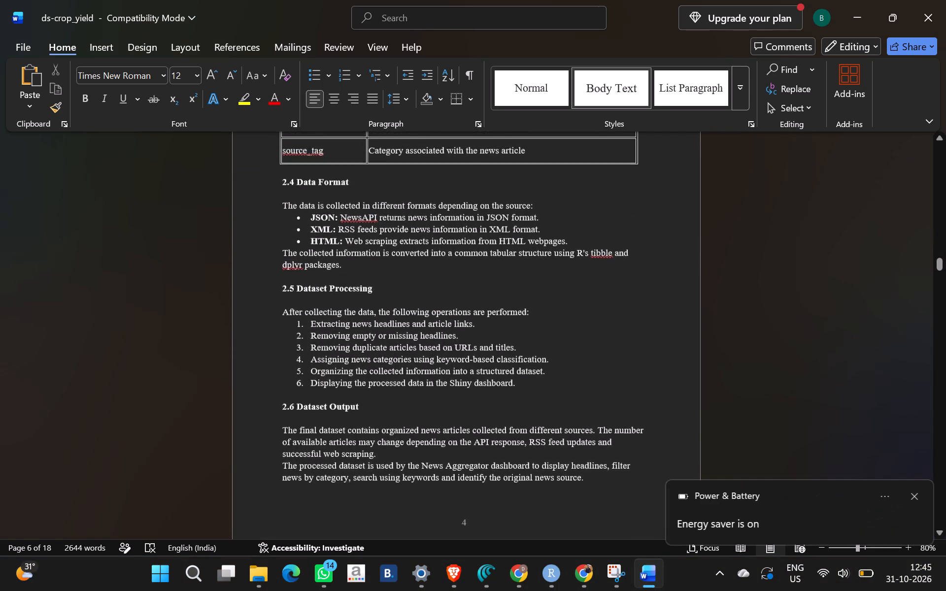
pyautogui.scroll(2, 407, 293)
pyautogui.keyDown('ctrl'); pyautogui.scroll(-1, 407, 293); pyautogui.keyUp('ctrl')
pyautogui.keyDown('ctrl'); pyautogui.scroll(1, 407, 293); pyautogui.keyUp('ctrl')
pyautogui.click(407, 293)
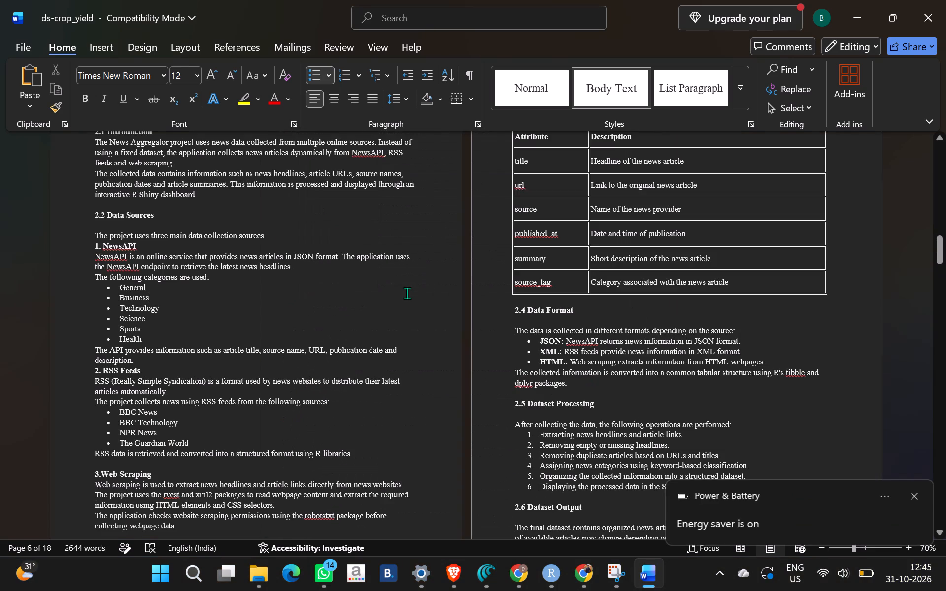
pyautogui.click(407, 293)
pyautogui.keyDown('ctrl'); pyautogui.scroll(2, 407, 293); pyautogui.keyUp('ctrl')
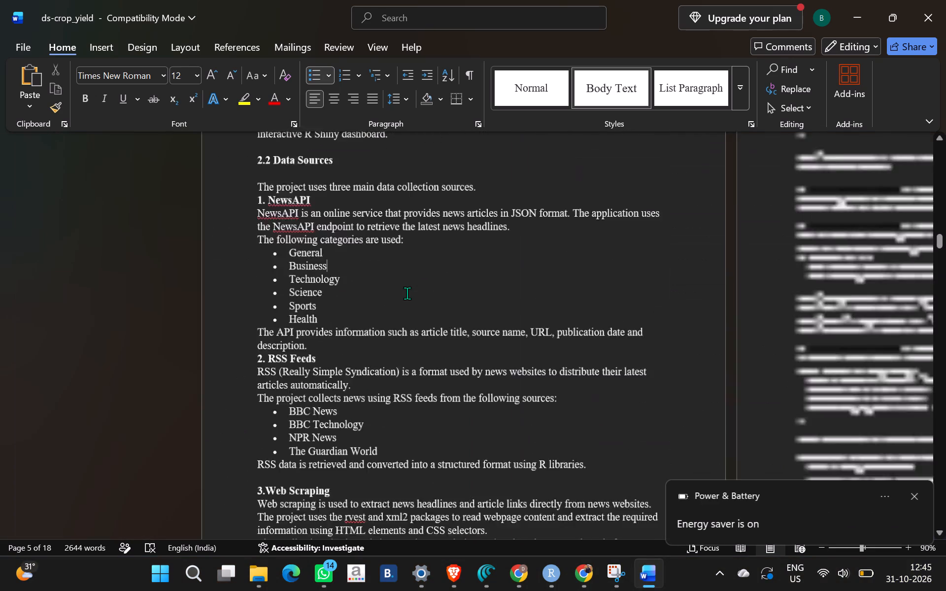
pyautogui.scroll(3, 407, 293)
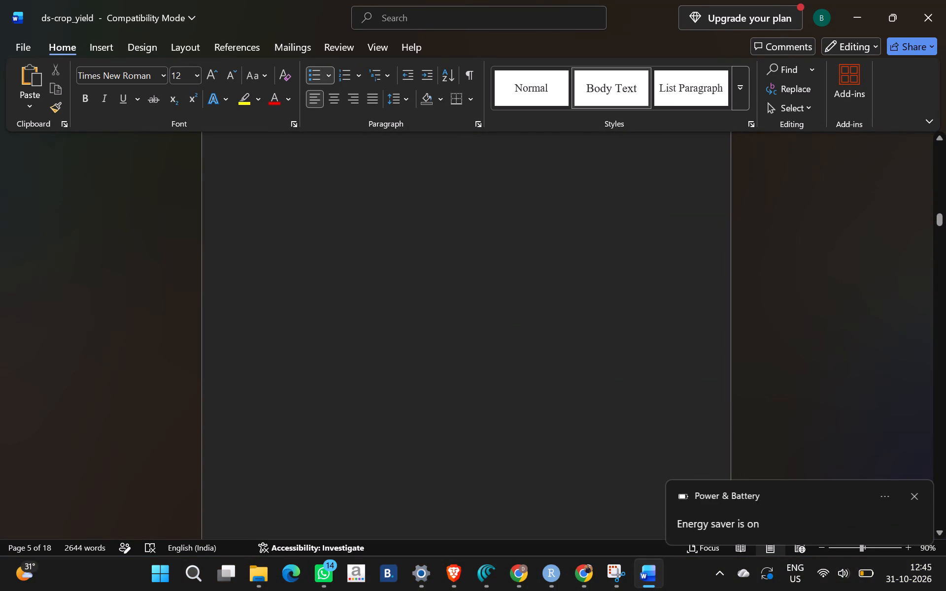
pyautogui.scroll(1, 407, 293)
pyautogui.scroll(-3, 407, 293)
# Save the document.
pyautogui.hotkey('ctrl', 's')
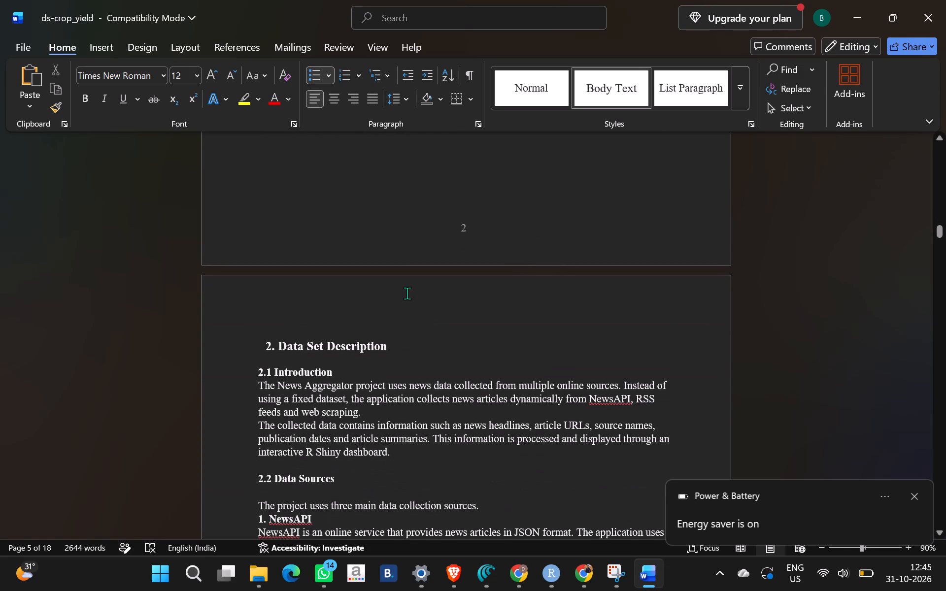
# Look through the rest of the Data Set Description chapter and the crop yield content of the "3. Algorithm" chapter.
pyautogui.scroll(-6, 437, 208)
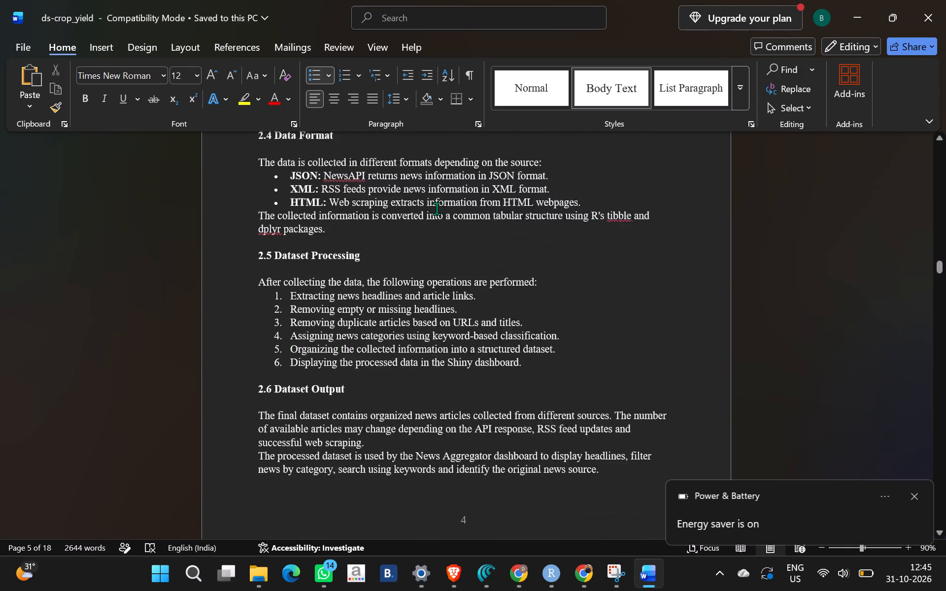
pyautogui.scroll(-2, 437, 208)
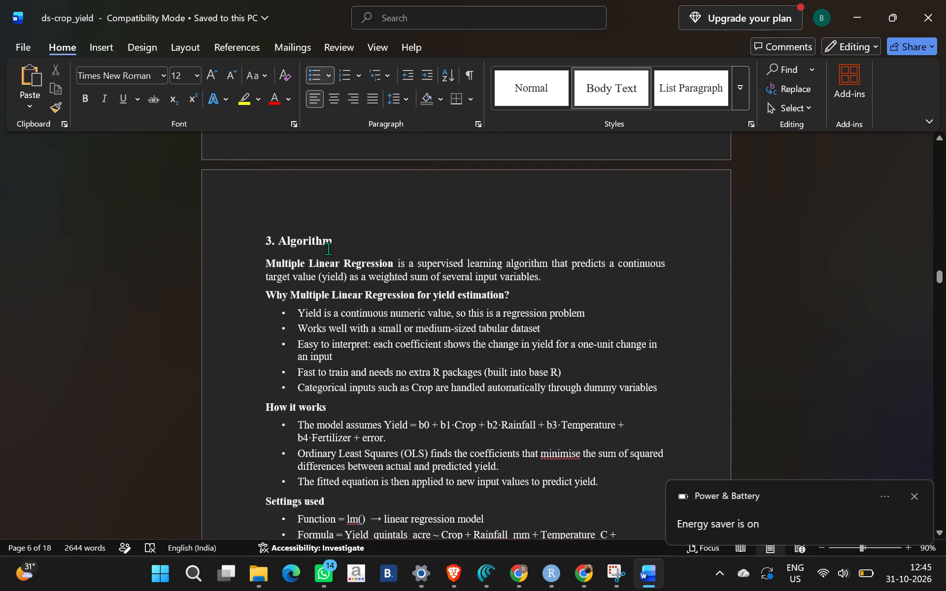
pyautogui.scroll(-3, 282, 263)
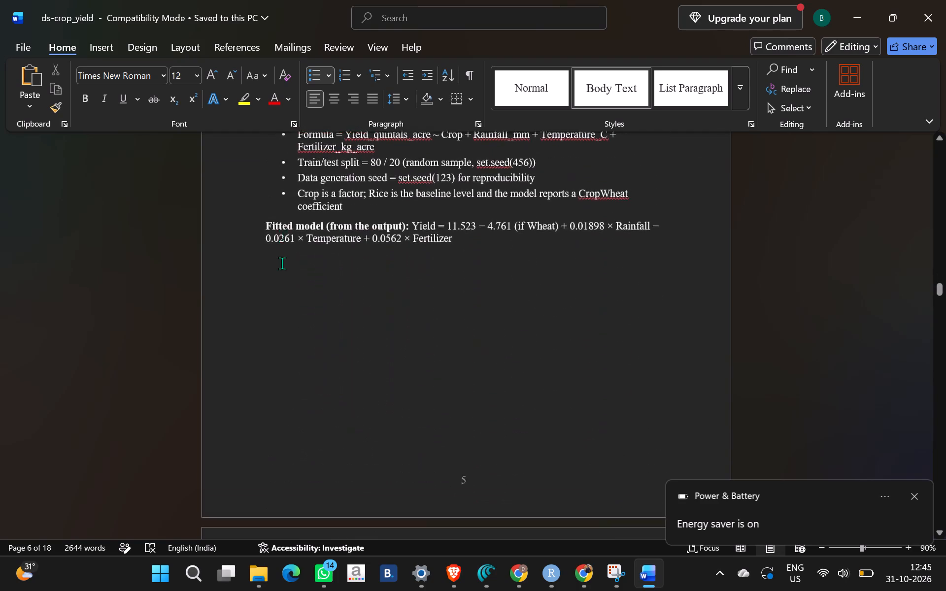
pyautogui.scroll(-1, 282, 263)
pyautogui.scroll(3, 282, 263)
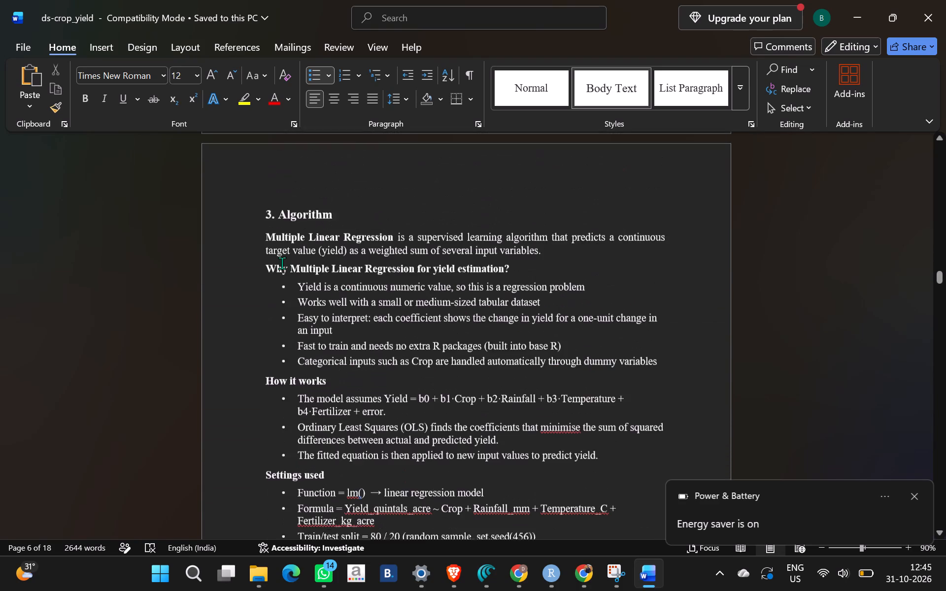
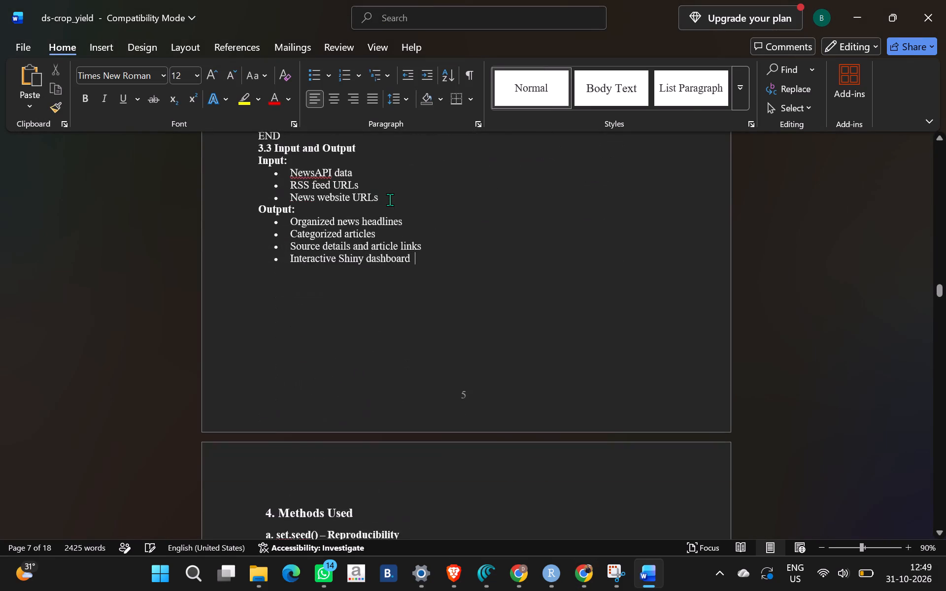
pyautogui.scroll(-2, 390, 199)
pyautogui.scroll(5, 390, 199)
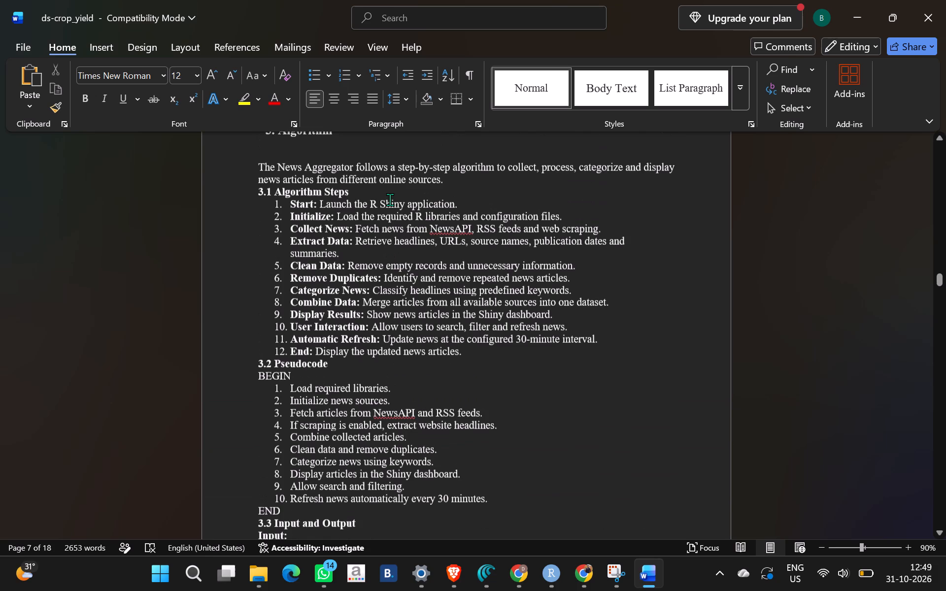
pyautogui.scroll(1, 317, 202)
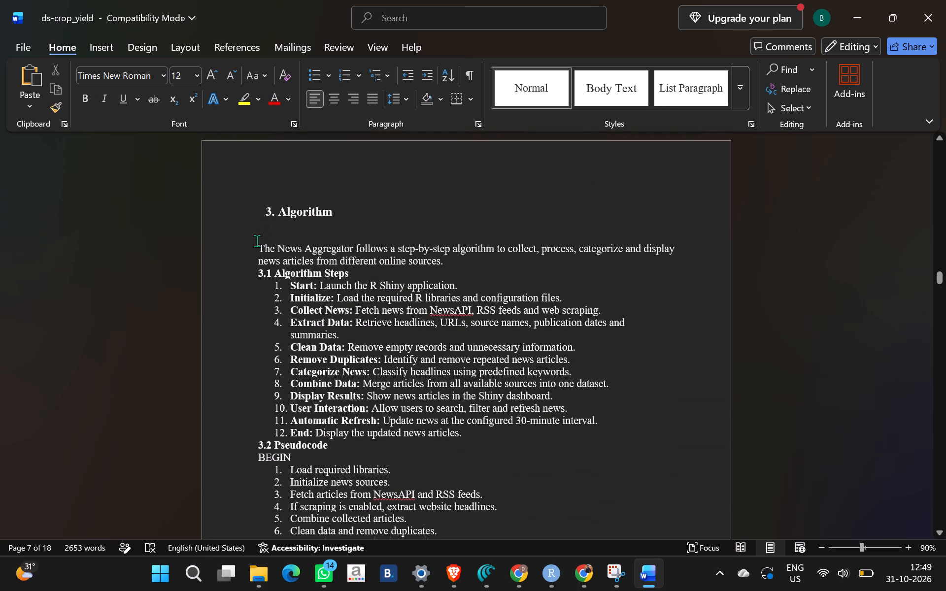
pyautogui.moveTo(257, 244); pyautogui.dragTo(449, 291)
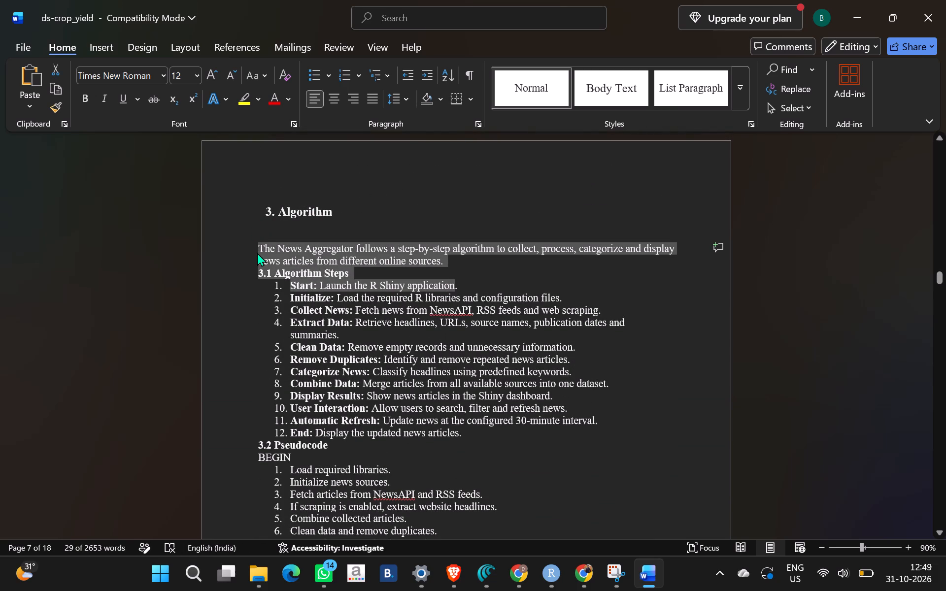
pyautogui.click(264, 240)
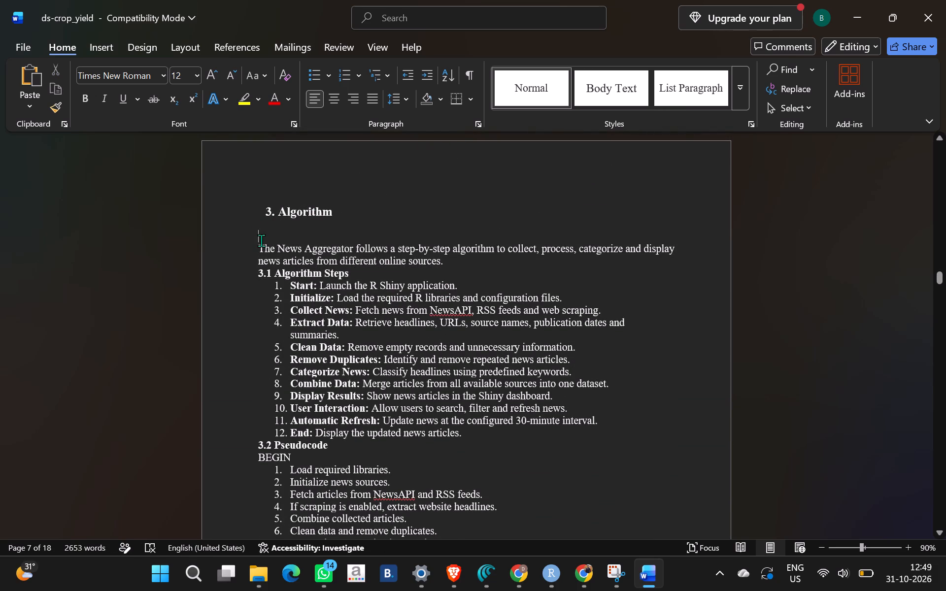
pyautogui.press('BackSpace')
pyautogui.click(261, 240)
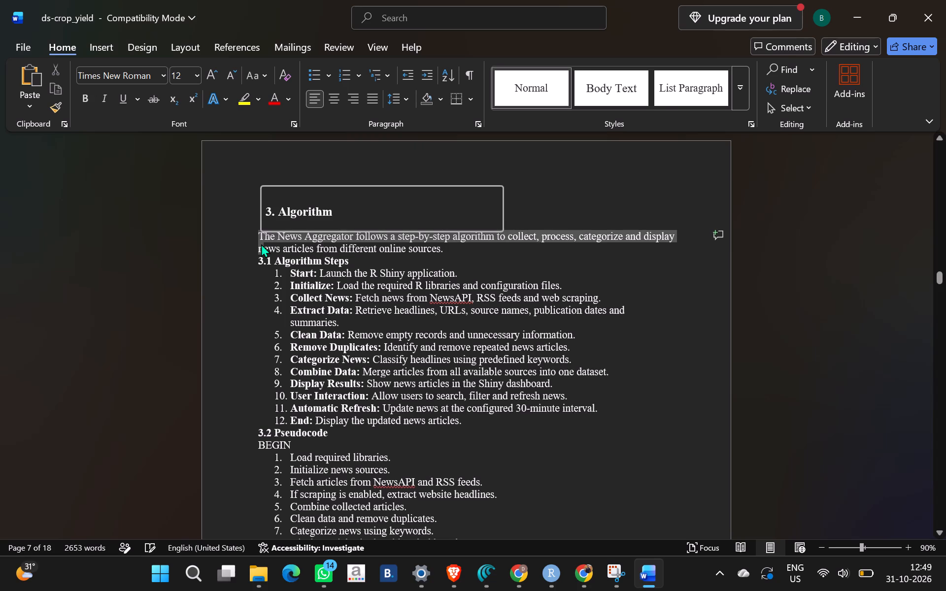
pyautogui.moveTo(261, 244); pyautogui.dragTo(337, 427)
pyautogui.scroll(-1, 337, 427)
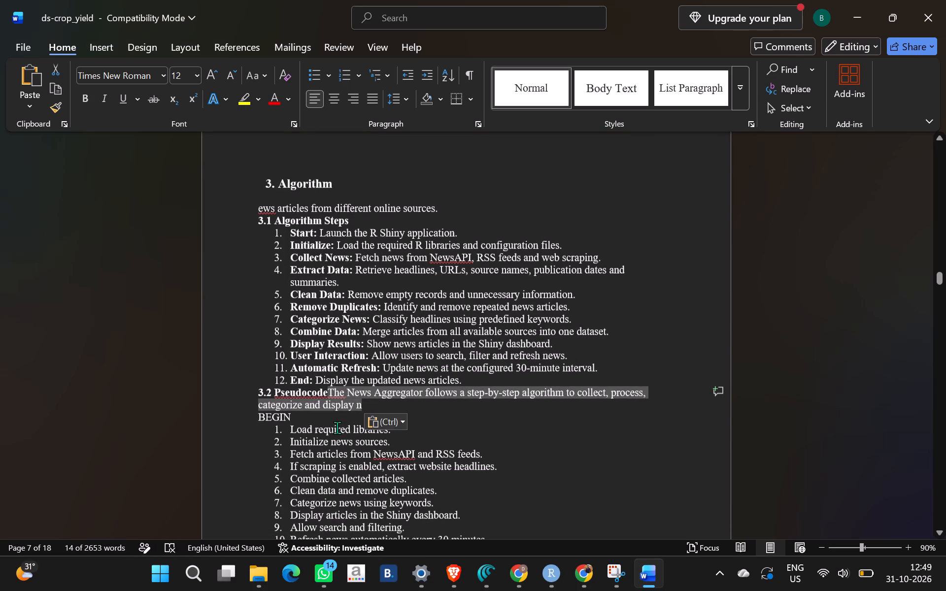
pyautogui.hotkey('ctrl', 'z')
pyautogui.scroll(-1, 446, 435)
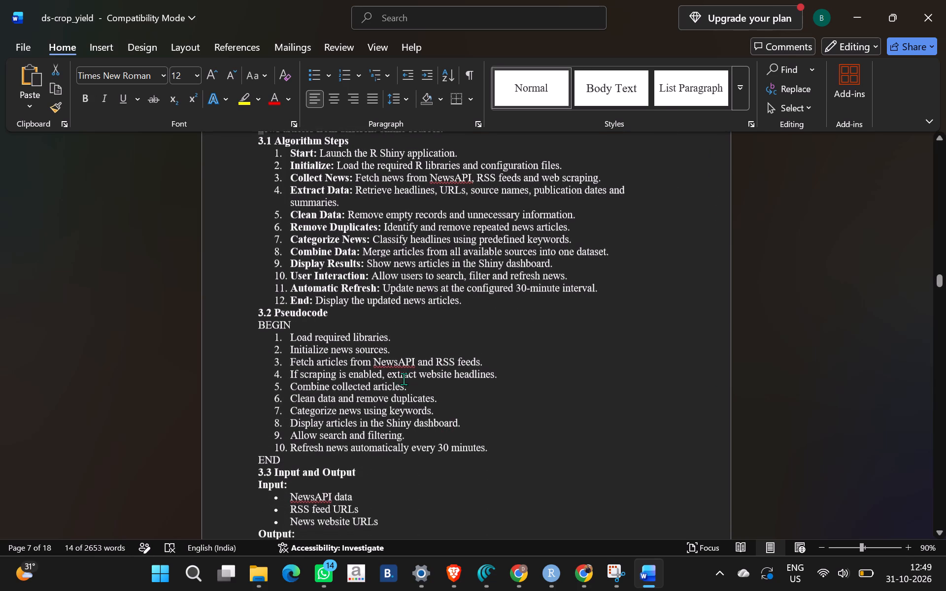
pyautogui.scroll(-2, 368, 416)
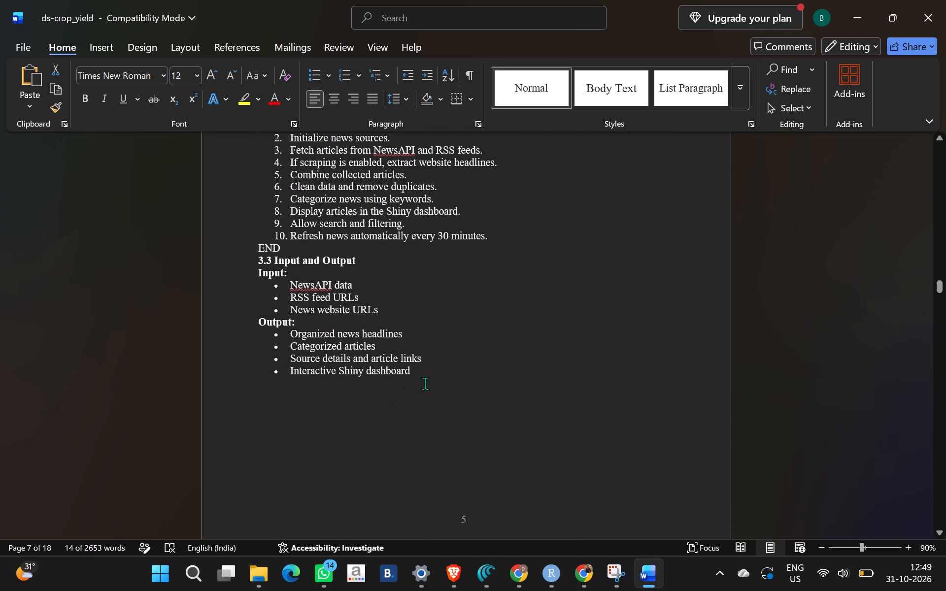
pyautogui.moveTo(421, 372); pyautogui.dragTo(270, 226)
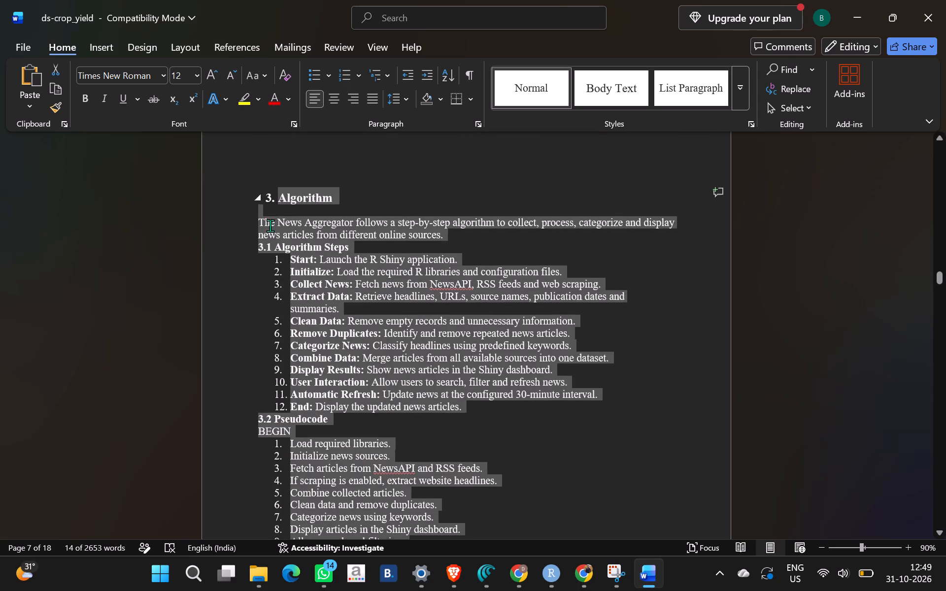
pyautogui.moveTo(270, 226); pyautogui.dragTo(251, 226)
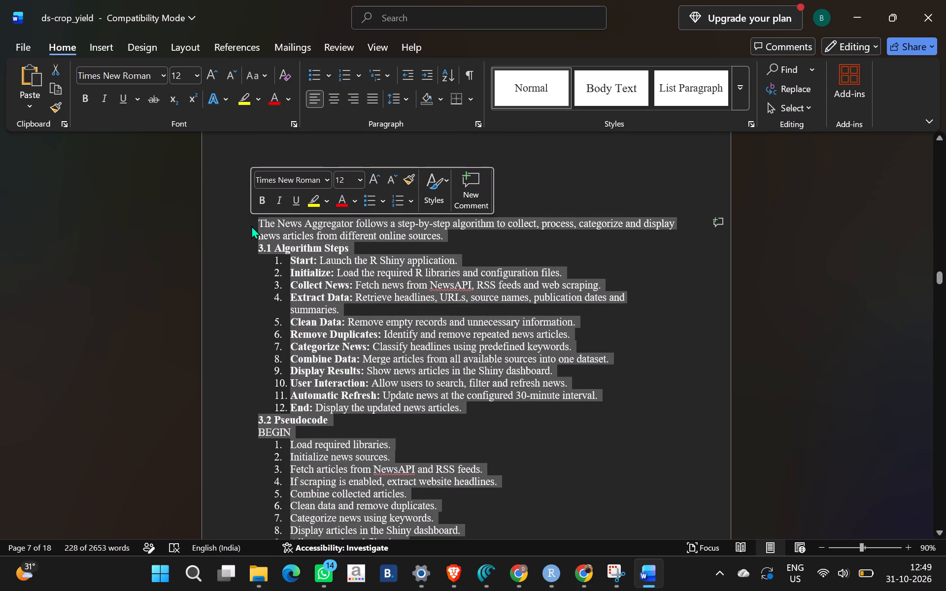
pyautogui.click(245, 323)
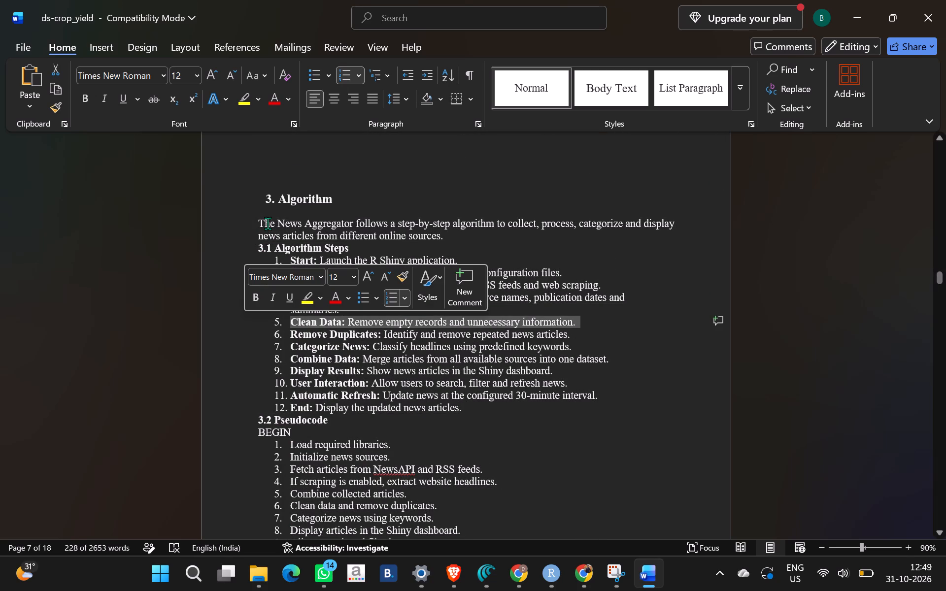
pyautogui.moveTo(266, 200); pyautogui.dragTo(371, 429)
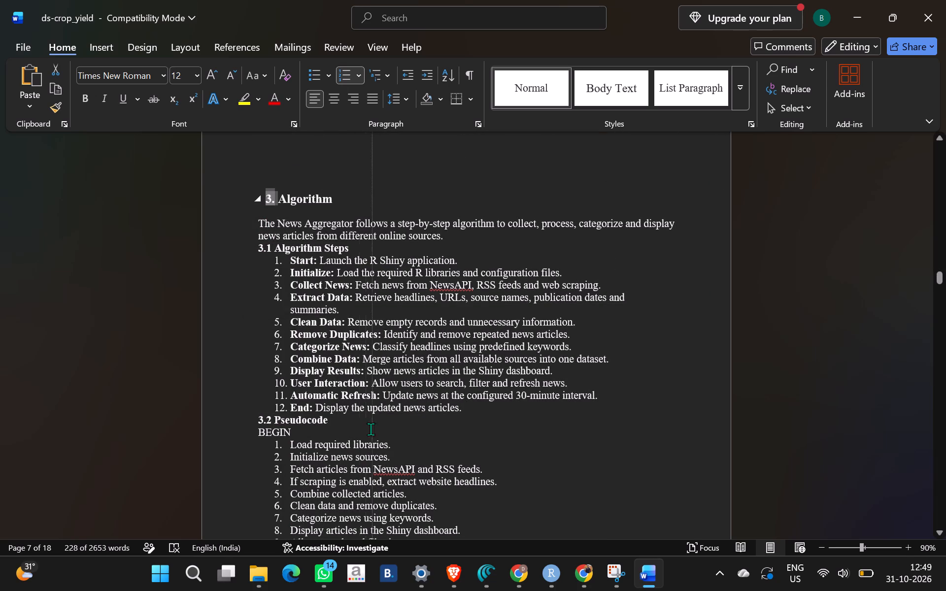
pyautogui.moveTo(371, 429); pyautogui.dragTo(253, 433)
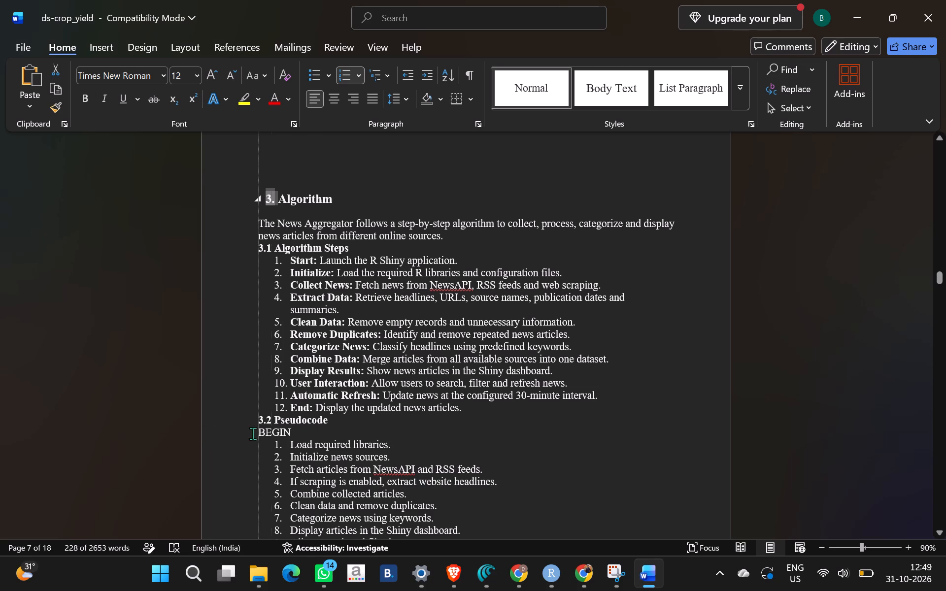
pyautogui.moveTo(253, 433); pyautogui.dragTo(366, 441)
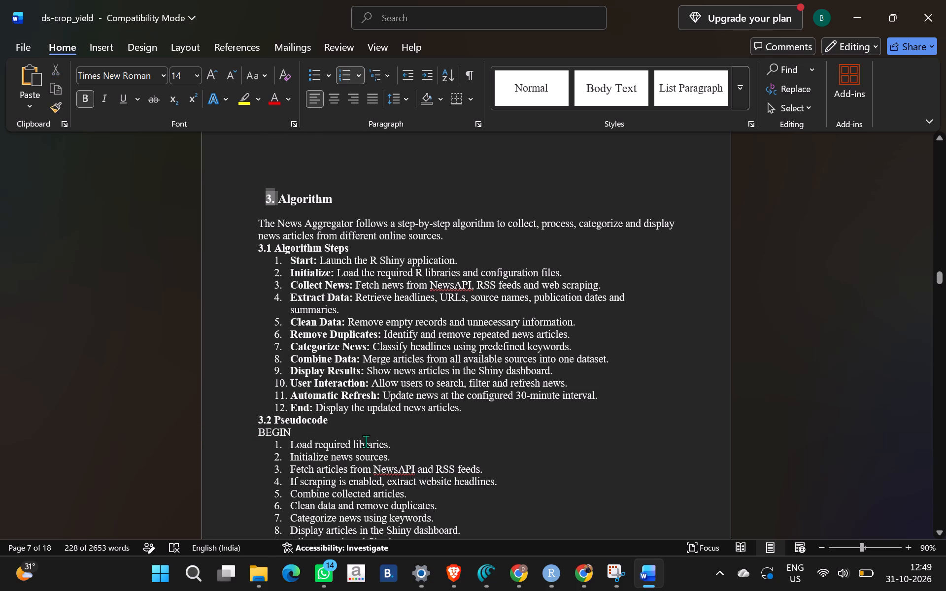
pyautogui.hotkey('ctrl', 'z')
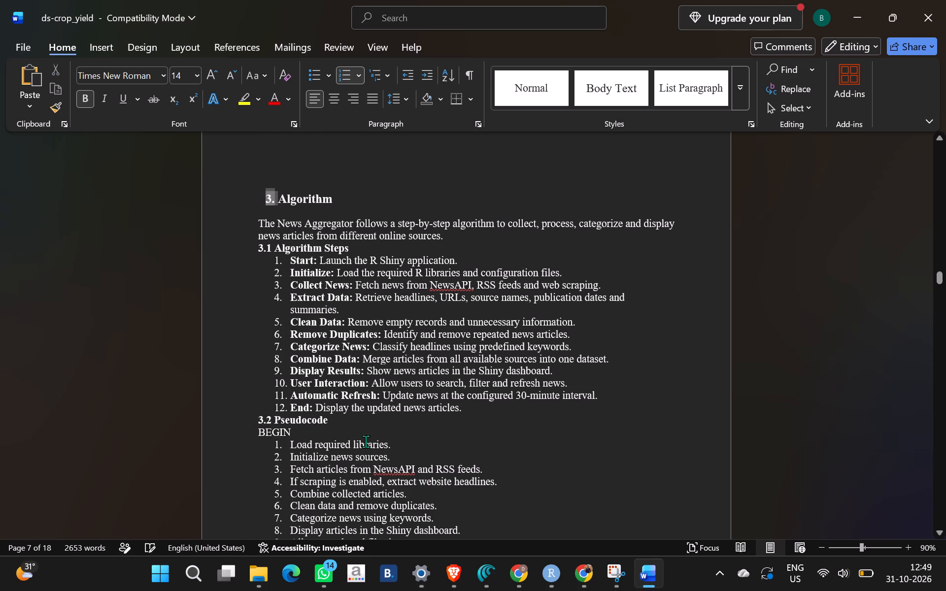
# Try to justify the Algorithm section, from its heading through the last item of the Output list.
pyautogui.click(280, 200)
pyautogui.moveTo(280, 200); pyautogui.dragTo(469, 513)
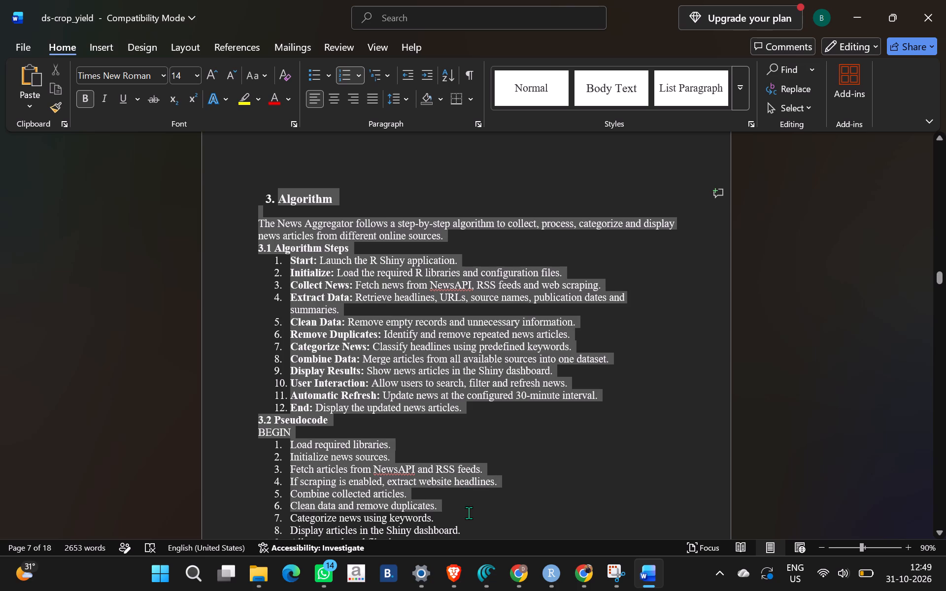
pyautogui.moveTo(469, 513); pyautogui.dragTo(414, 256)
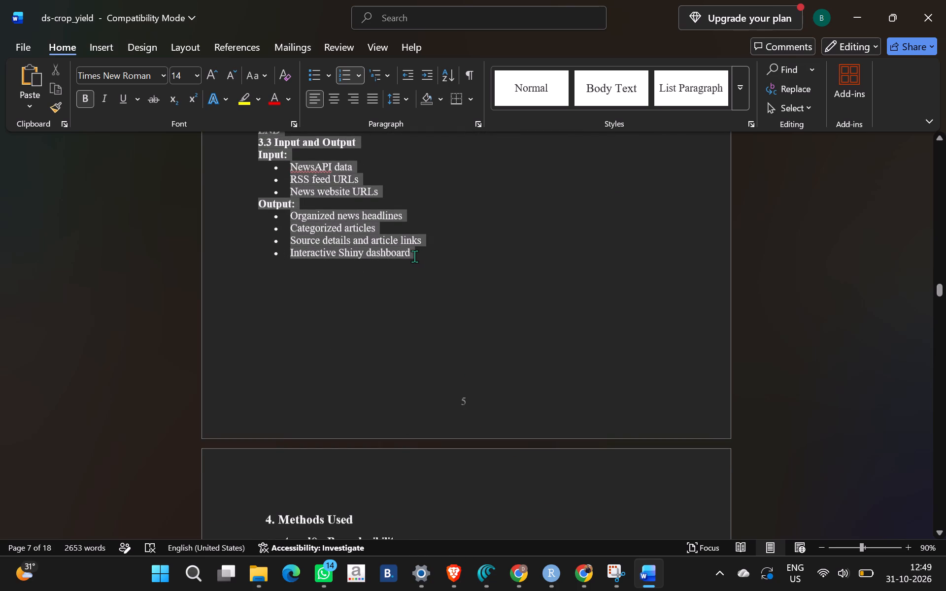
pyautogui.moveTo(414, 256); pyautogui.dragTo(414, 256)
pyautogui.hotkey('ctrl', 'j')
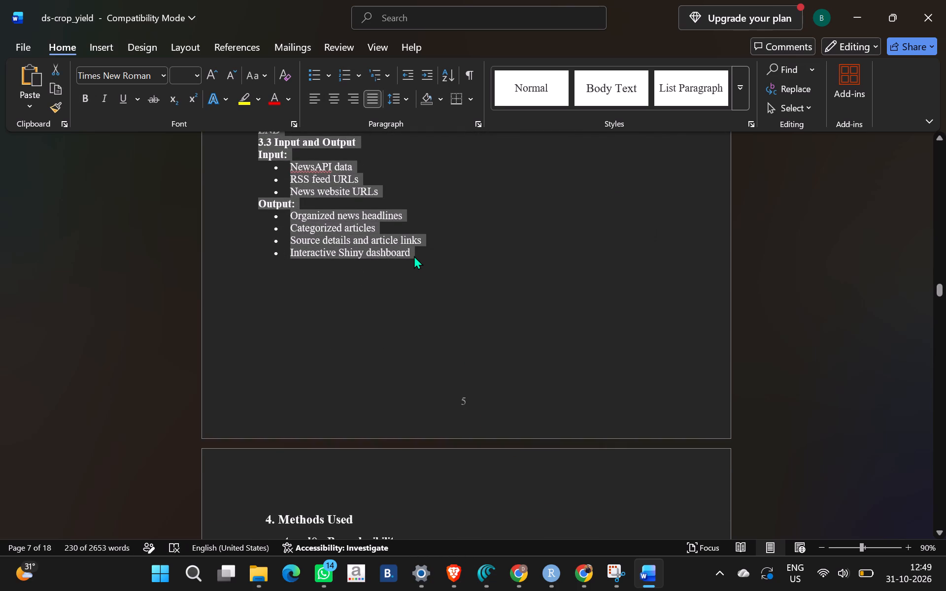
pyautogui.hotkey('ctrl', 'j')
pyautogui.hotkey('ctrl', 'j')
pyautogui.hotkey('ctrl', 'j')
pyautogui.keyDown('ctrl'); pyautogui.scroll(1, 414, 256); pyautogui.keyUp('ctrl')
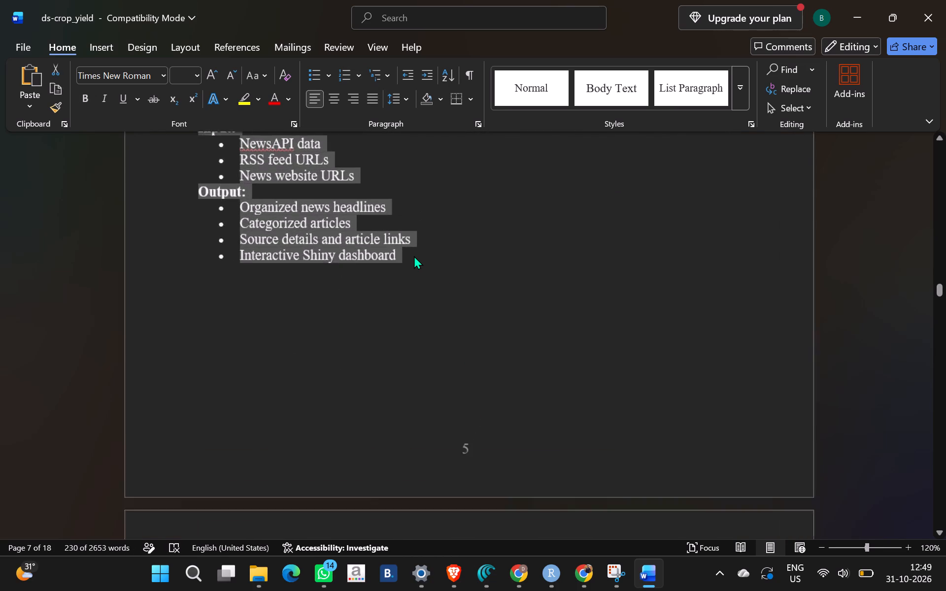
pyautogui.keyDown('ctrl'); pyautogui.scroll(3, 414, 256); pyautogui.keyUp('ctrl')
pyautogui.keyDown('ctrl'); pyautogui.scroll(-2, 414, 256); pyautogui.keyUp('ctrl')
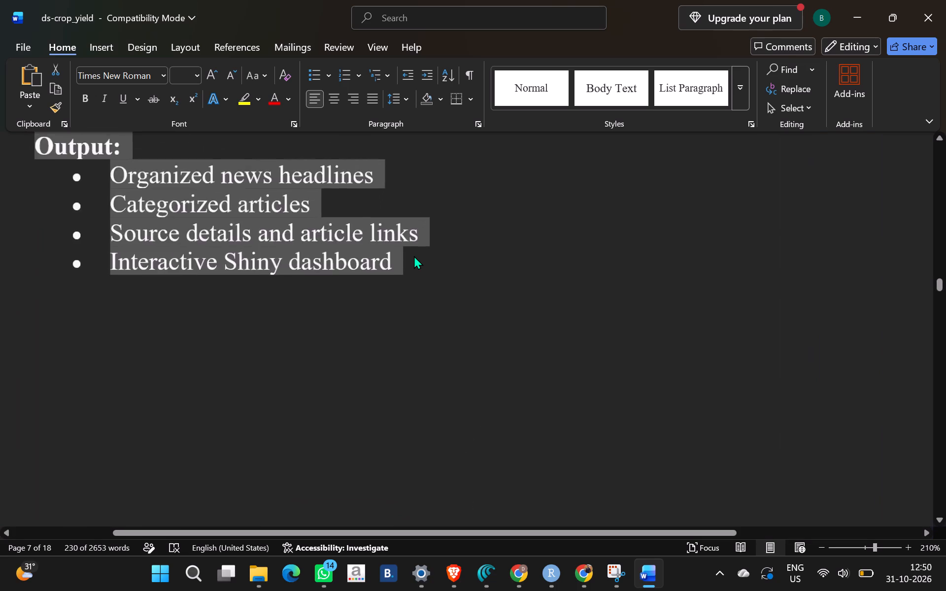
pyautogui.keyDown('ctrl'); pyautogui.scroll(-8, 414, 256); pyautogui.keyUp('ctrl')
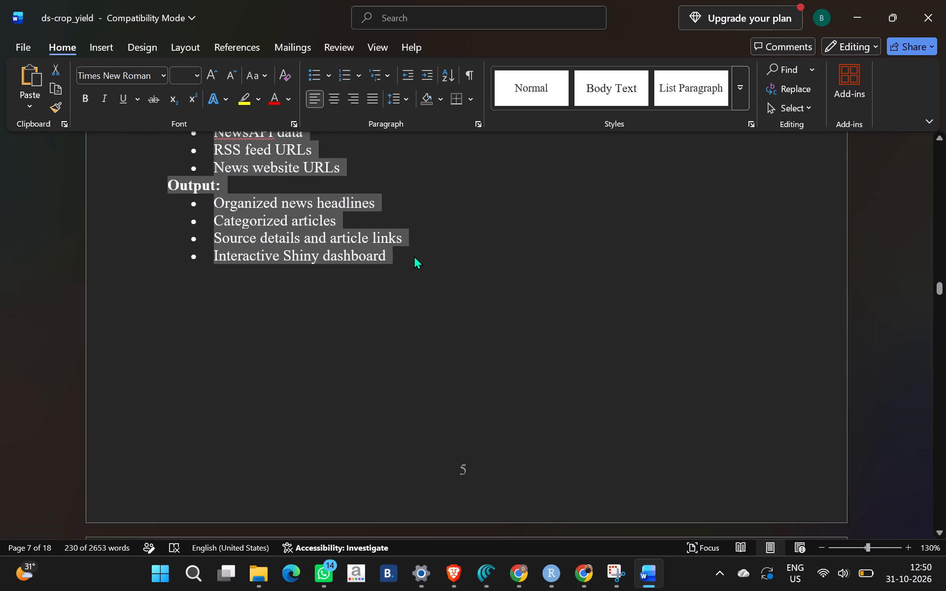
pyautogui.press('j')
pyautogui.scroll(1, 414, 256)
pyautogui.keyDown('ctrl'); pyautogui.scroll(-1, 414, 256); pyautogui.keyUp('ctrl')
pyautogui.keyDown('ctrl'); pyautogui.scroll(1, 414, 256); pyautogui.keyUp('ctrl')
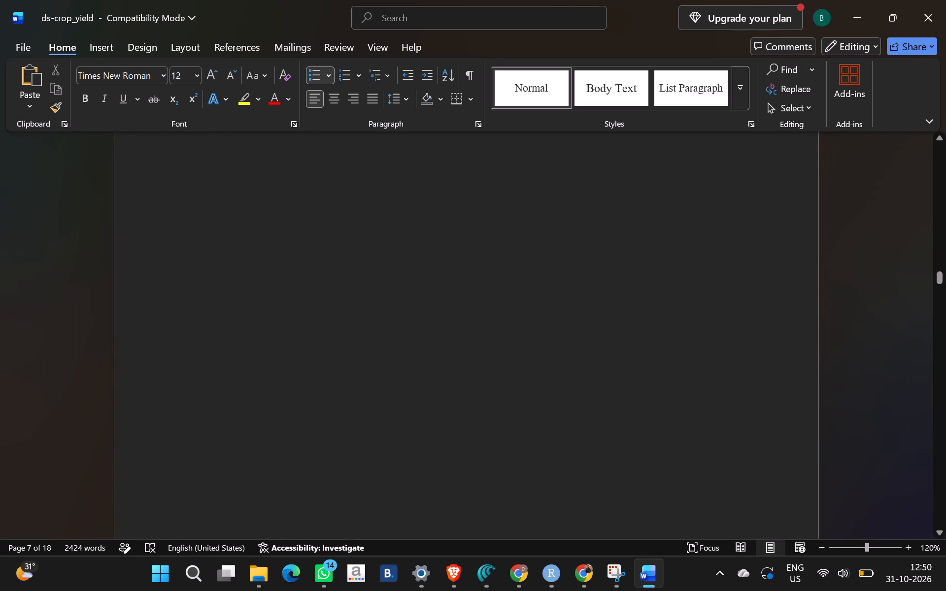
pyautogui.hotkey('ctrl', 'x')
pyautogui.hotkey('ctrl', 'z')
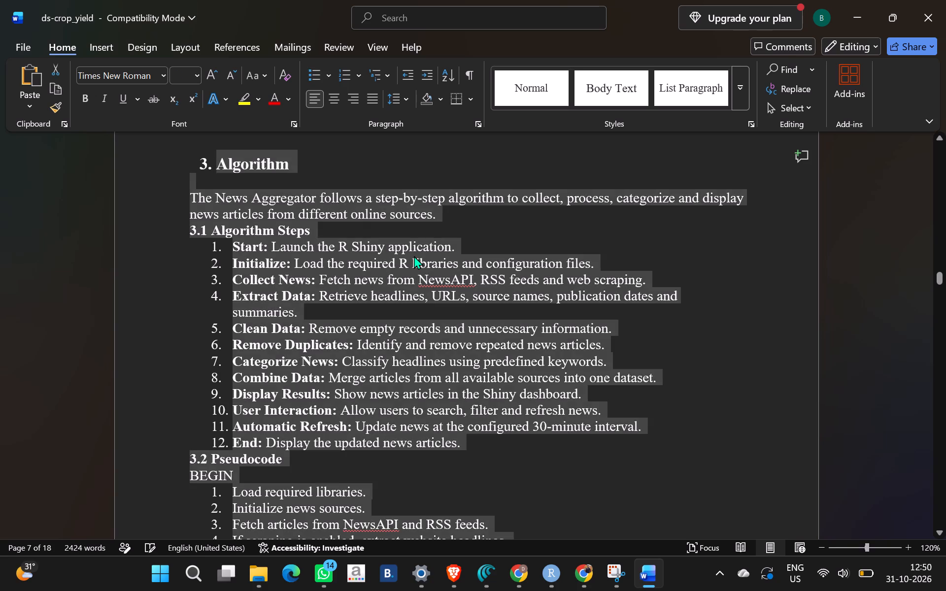
# Justify the selected Algorithm section, from its heading through the last item of the Output list.
pyautogui.hotkey('ctrl', 'j')
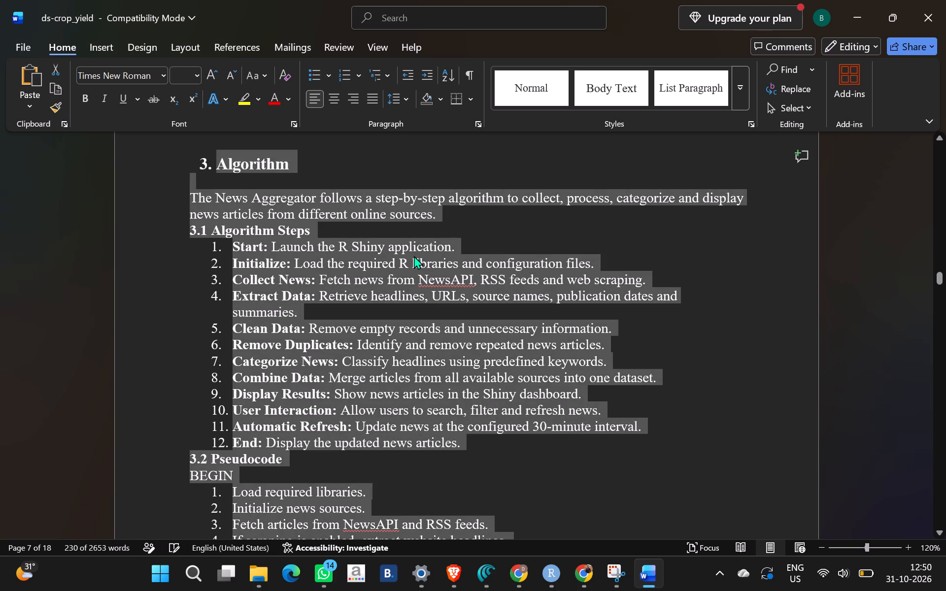
pyautogui.hotkey('ctrl', 'j')
pyautogui.hotkey('ctrl', 'j')
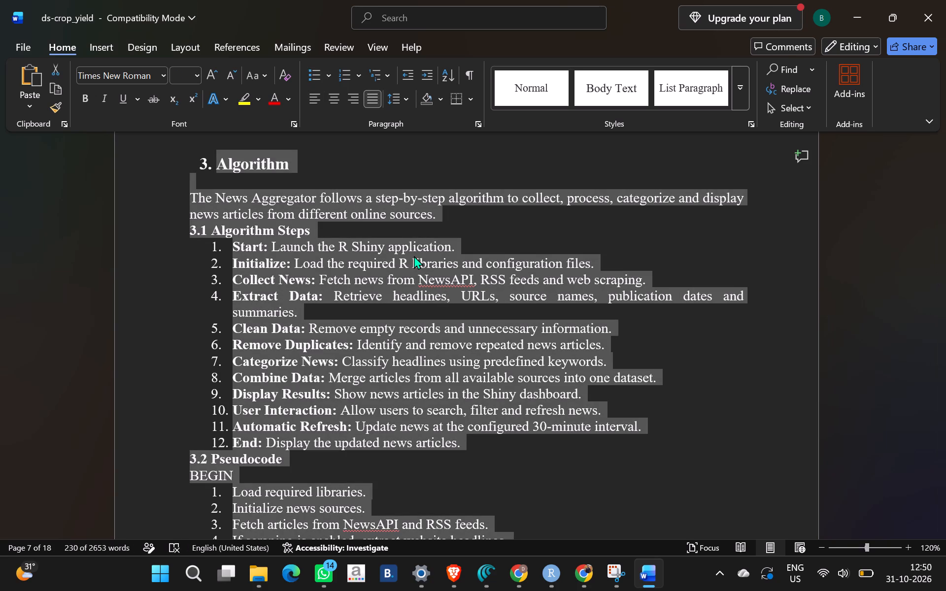
pyautogui.hotkey('ctrl', 'j')
pyautogui.hotkey('ctrl', 'j')
pyautogui.click(613, 326)
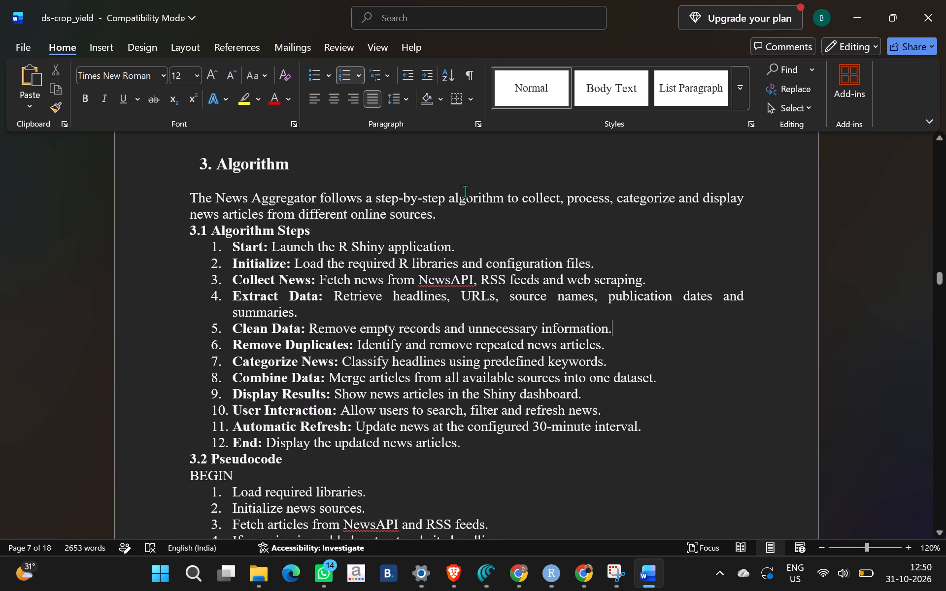
# Insert a blank line above and an unnumbered blank line below the "3.1 Algorithm Steps" heading.
pyautogui.click(454, 209)
pyautogui.press('Return')
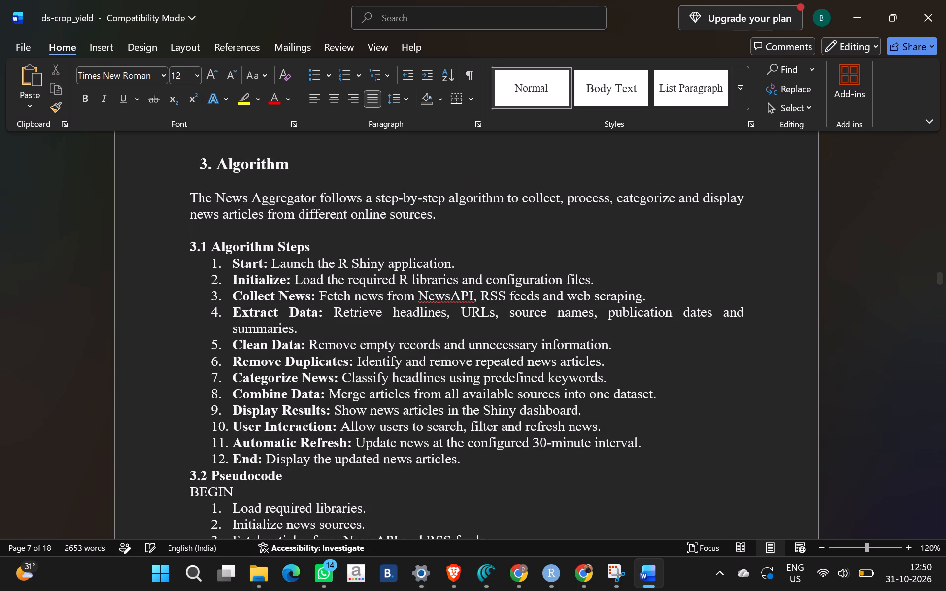
pyautogui.press('Down')
pyautogui.press('Right')
pyautogui.press('Right')
pyautogui.press('Right')
pyautogui.press('Right')
pyautogui.press('Right')
pyautogui.press('Right')
pyautogui.press('Right')
pyautogui.press('Right')
pyautogui.press('Right')
pyautogui.press('Right')
pyautogui.press('Right')
pyautogui.press('Right')
pyautogui.press('Right')
pyautogui.press('Right')
pyautogui.press('Right')
pyautogui.press('Right')
pyautogui.press('Right')
pyautogui.press('Right')
pyautogui.press('Right')
pyautogui.press('Return')
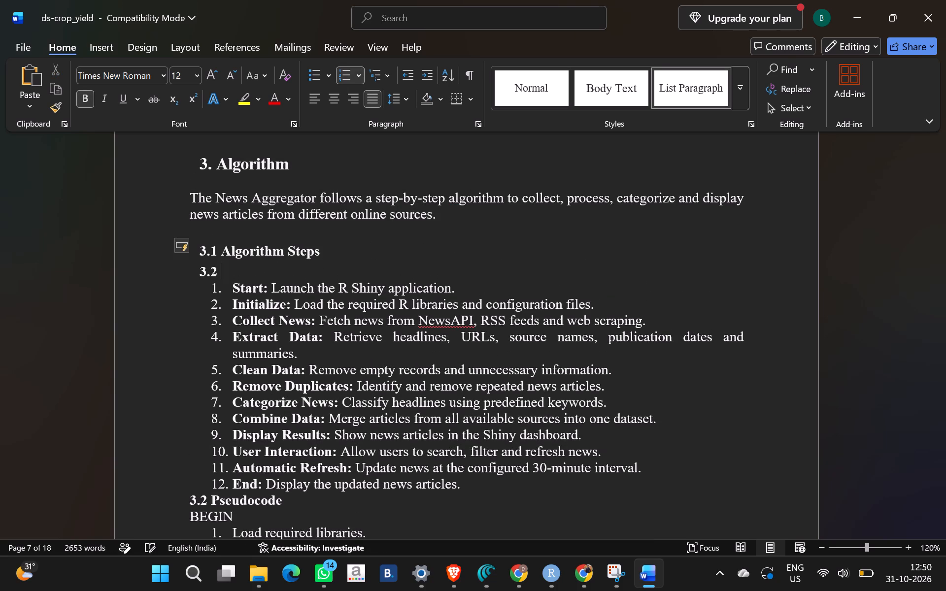
pyautogui.press('BackSpace')
pyautogui.press('BackSpace')
# Insert an unnumbered blank line above and below the "3.2 Pseudocode" heading, separating it from algorithm step 12 and BEGIN.
pyautogui.scroll(-1, 454, 209)
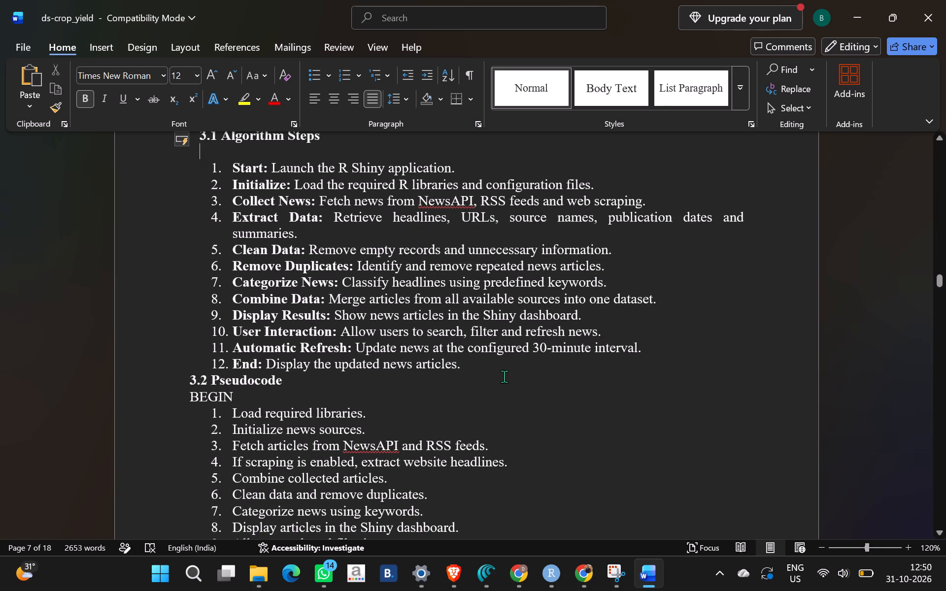
pyautogui.click(502, 375)
pyautogui.click(493, 370)
pyautogui.press('Return')
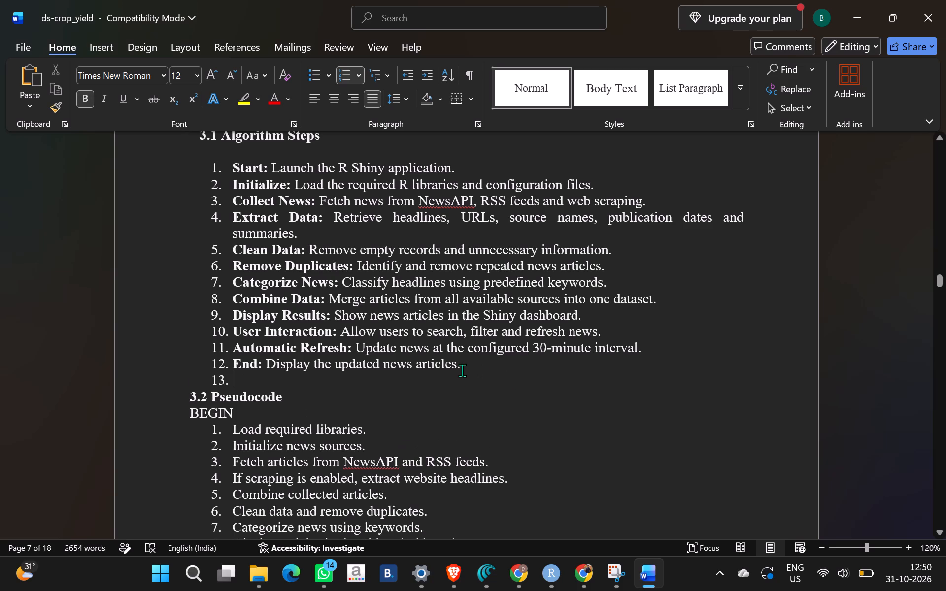
pyautogui.press('BackSpace')
pyautogui.press('BackSpace')
pyautogui.click(310, 404)
pyautogui.press('Up')
pyautogui.press('Right')
pyautogui.press('Right')
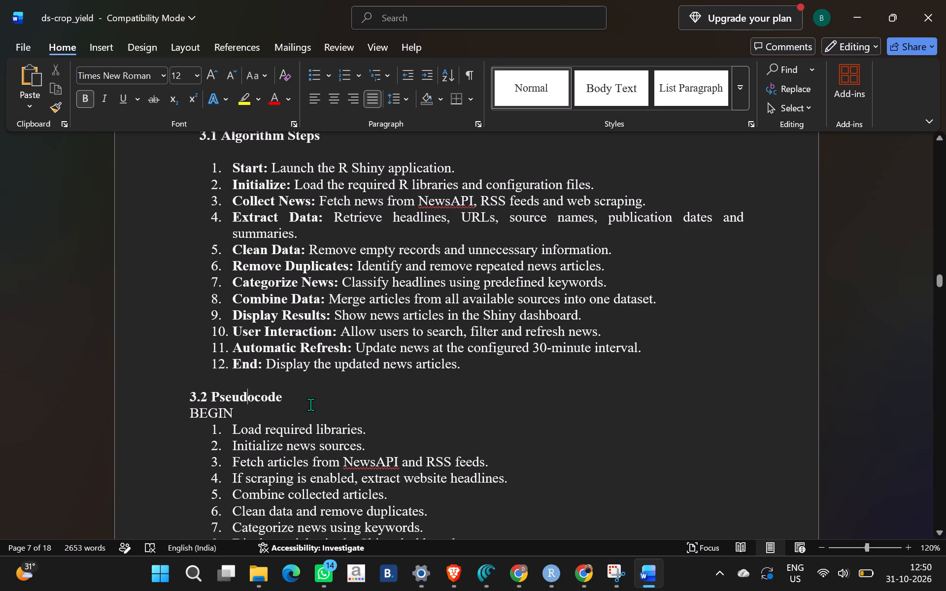
pyautogui.press('Right')
pyautogui.press('Right')
pyautogui.press('Right')
pyautogui.press('Right')
pyautogui.press('Right')
pyautogui.press('Return')
pyautogui.press('BackSpace')
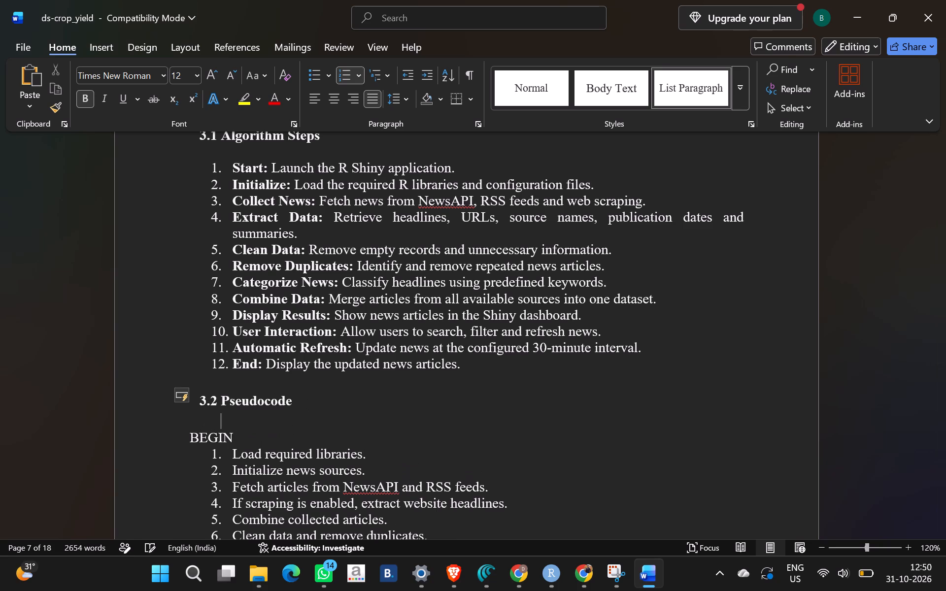
pyautogui.press('BackSpace')
# Insert a blank line above and below the "3.3 Input and Output" heading, separating it from END and "Input:".
pyautogui.scroll(-1, 310, 404)
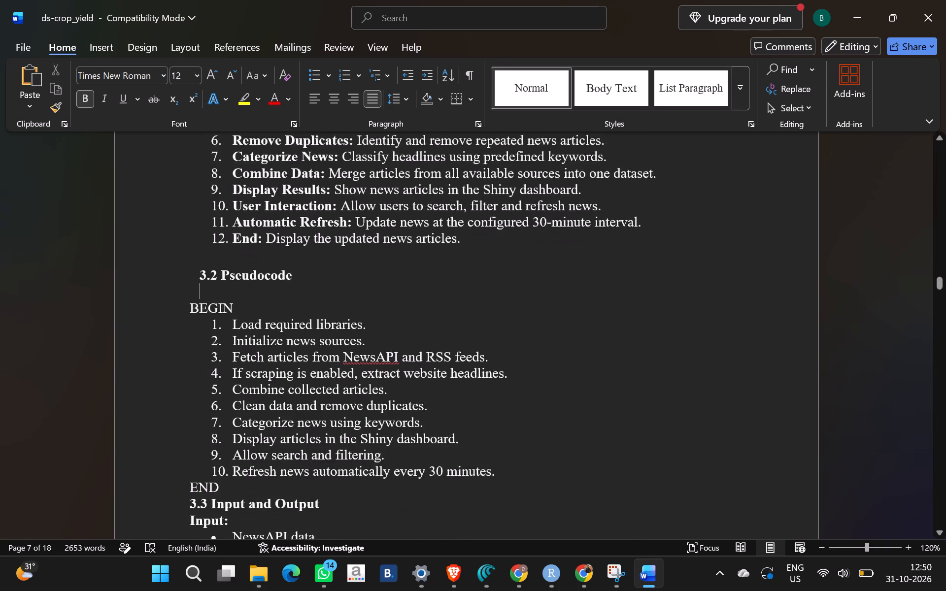
pyautogui.scroll(-1, 310, 404)
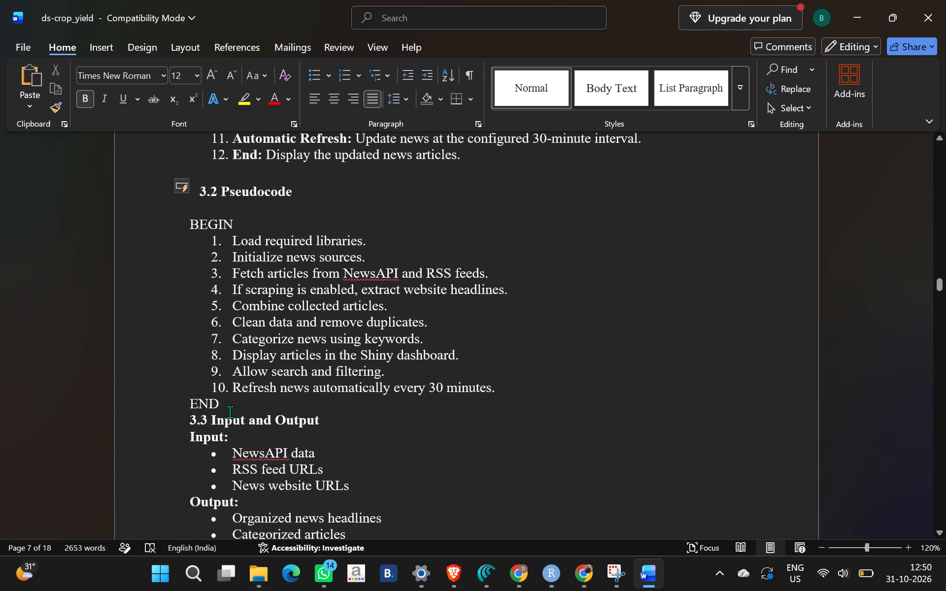
pyautogui.click(230, 412)
pyautogui.click(225, 402)
pyautogui.press('Return')
pyautogui.scroll(-2, 225, 402)
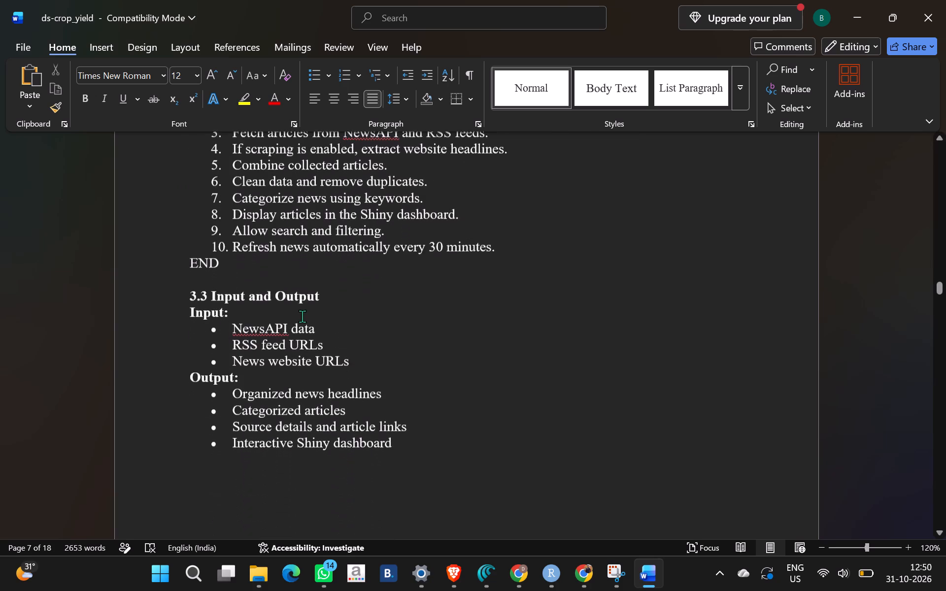
pyautogui.click(338, 288)
pyautogui.press('Return')
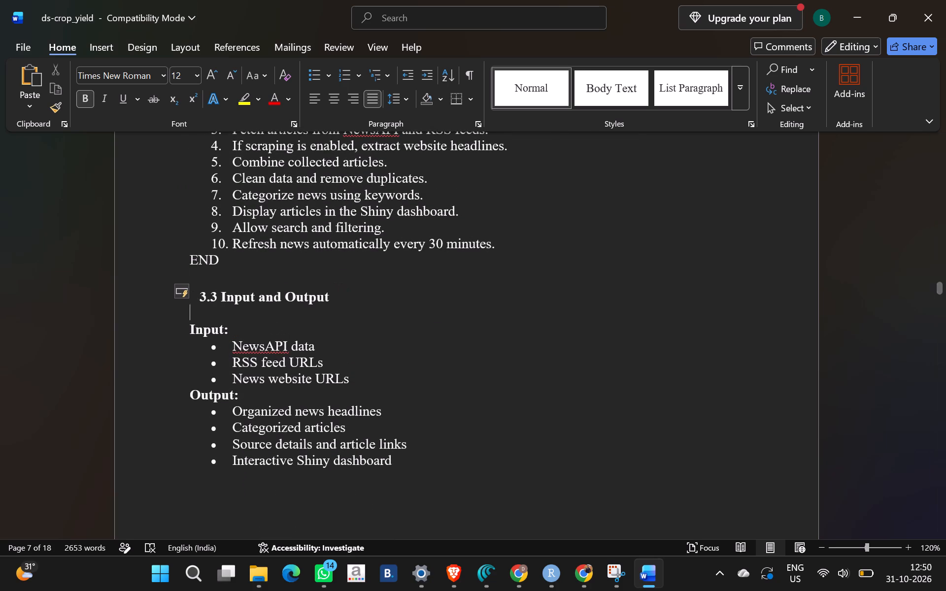
pyautogui.press('BackSpace')
pyautogui.press('BackSpace')
# Insert a blank line without a bullet between the last Input item, "News website URLs", and the "Output:" label.
pyautogui.scroll(-1, 338, 288)
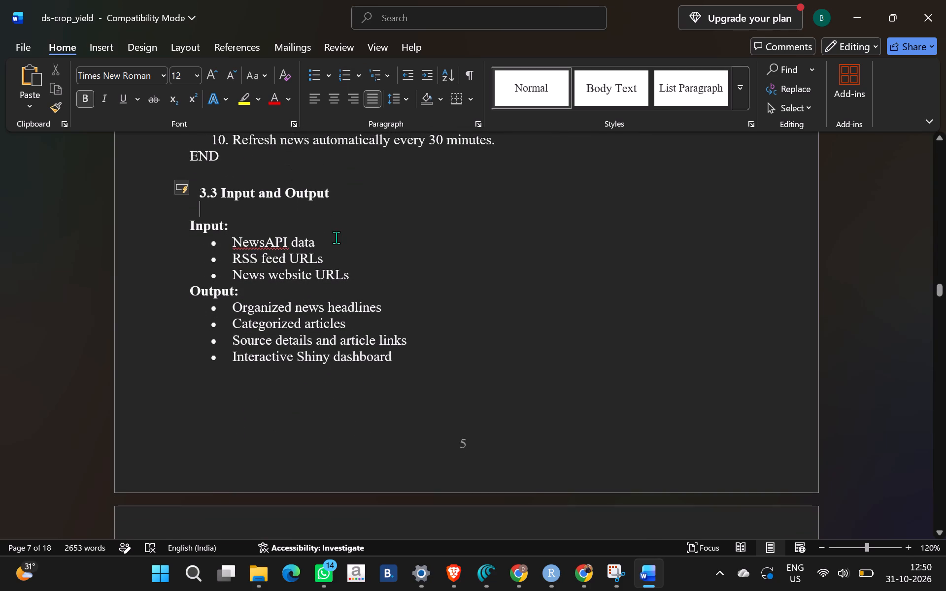
pyautogui.click(357, 274)
pyautogui.press('Return')
pyautogui.press('BackSpace')
pyautogui.press('BackSpace')
pyautogui.press('BackSpace')
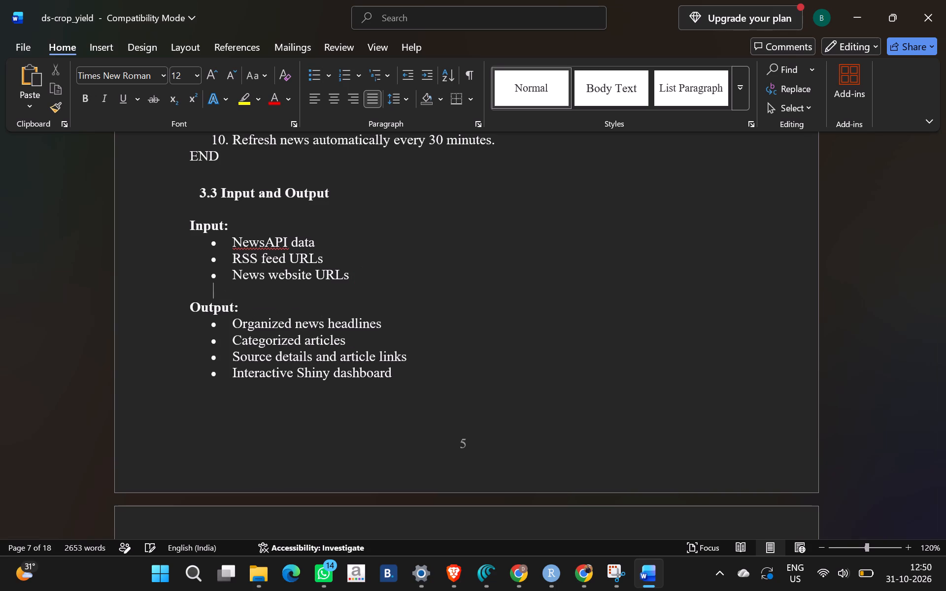
# Review the spacing and layout of the Algorithm chapter, from its heading through the pseudocode.
pyautogui.scroll(1, 388, 234)
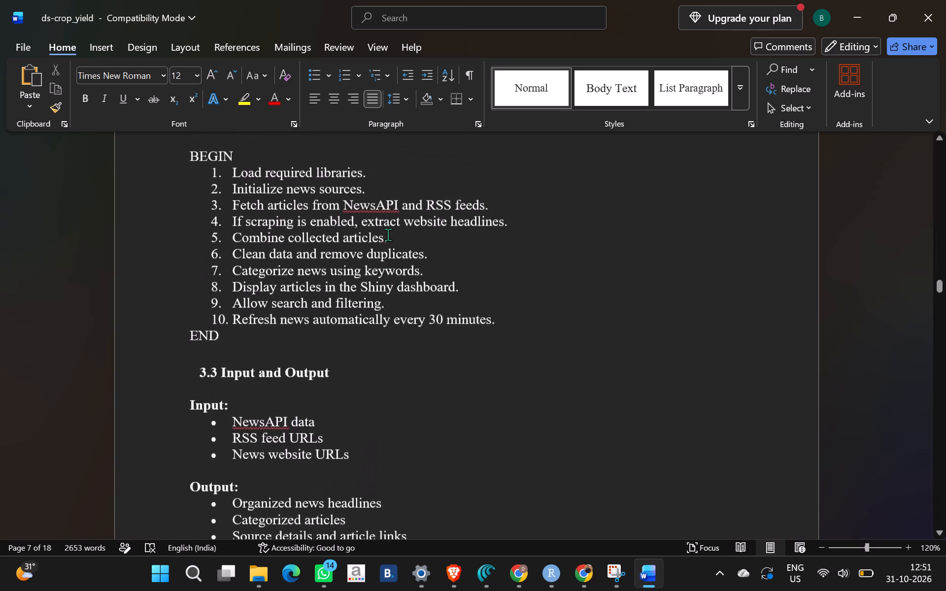
pyautogui.scroll(3, 388, 234)
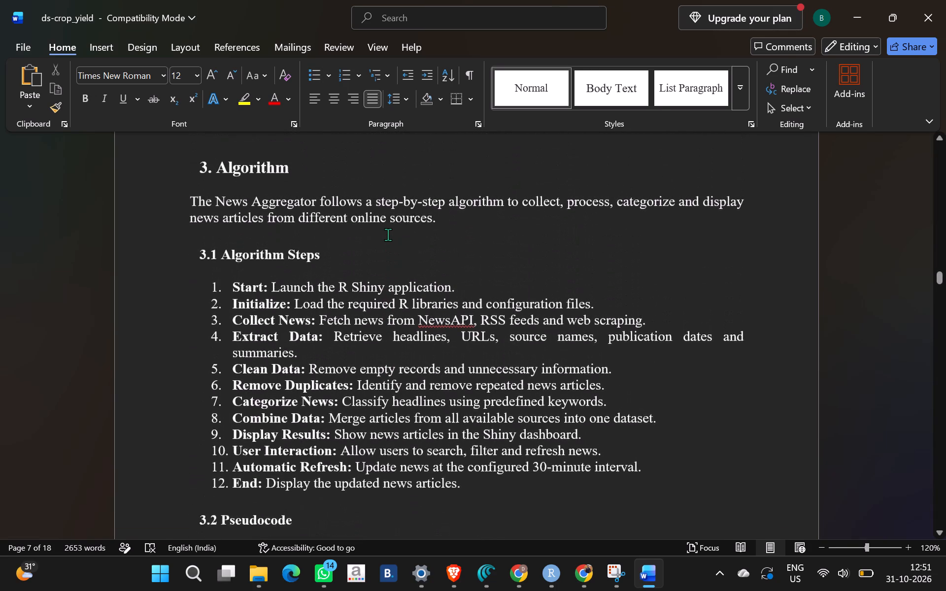
pyautogui.scroll(2, 388, 234)
pyautogui.scroll(-1, 336, 243)
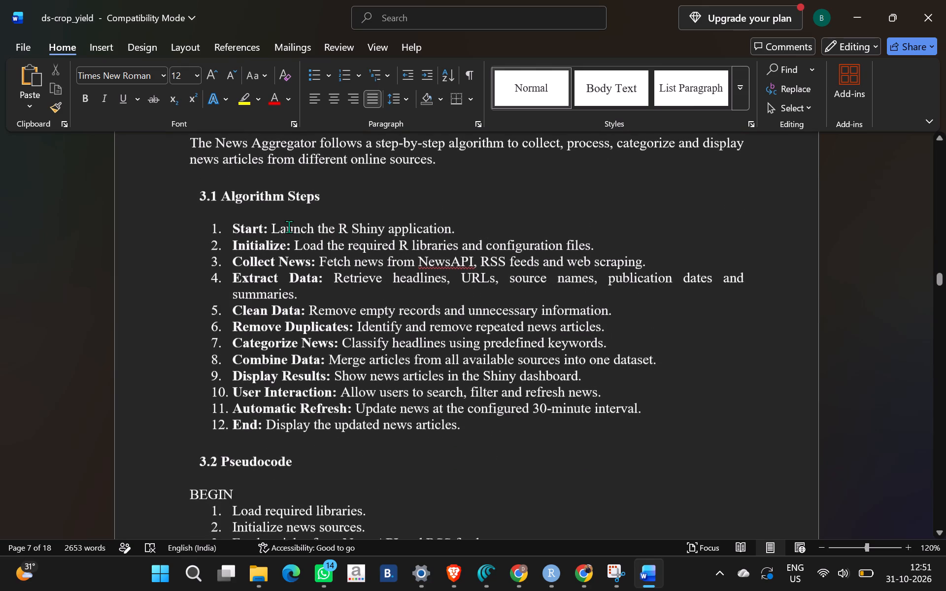
pyautogui.scroll(-1, 289, 227)
pyautogui.scroll(-1, 195, 395)
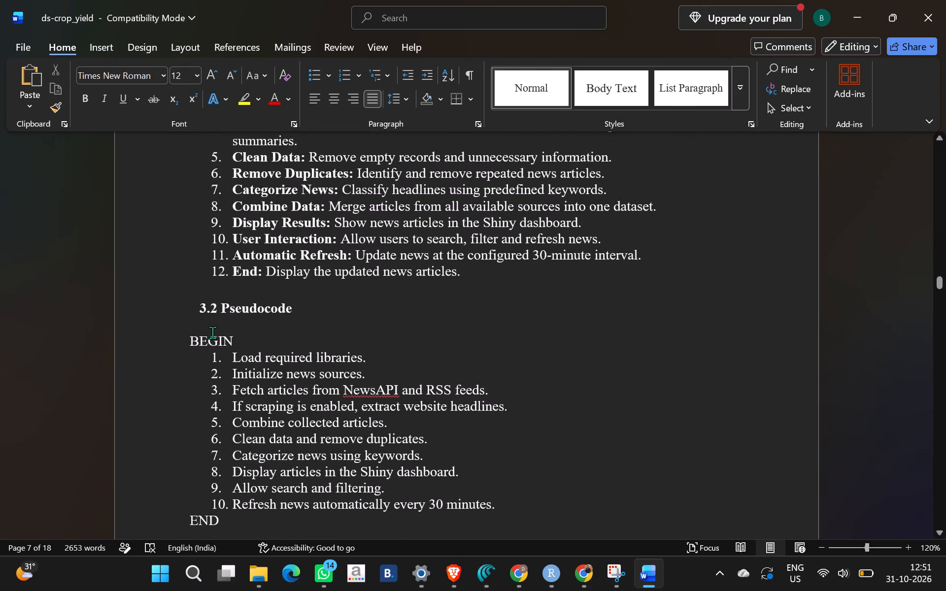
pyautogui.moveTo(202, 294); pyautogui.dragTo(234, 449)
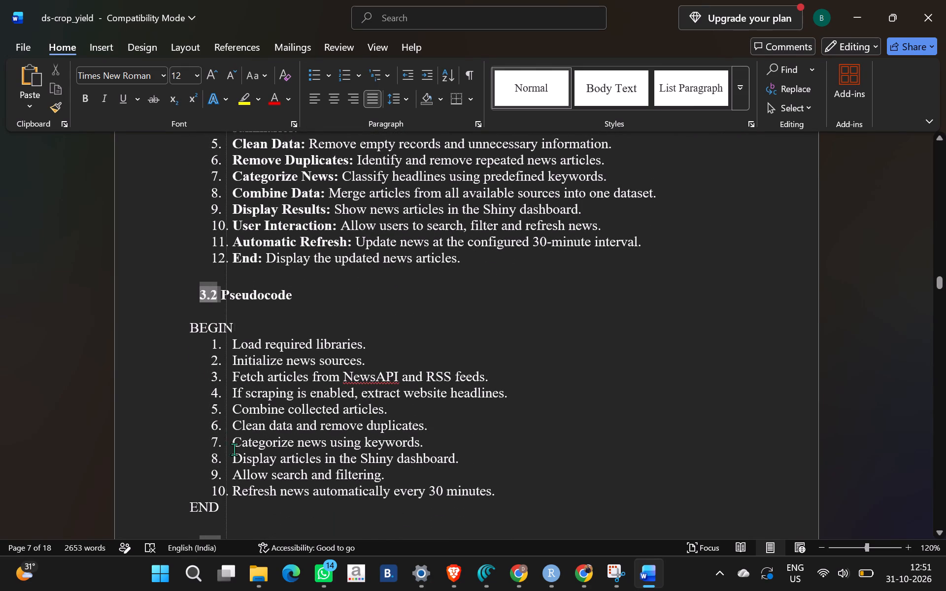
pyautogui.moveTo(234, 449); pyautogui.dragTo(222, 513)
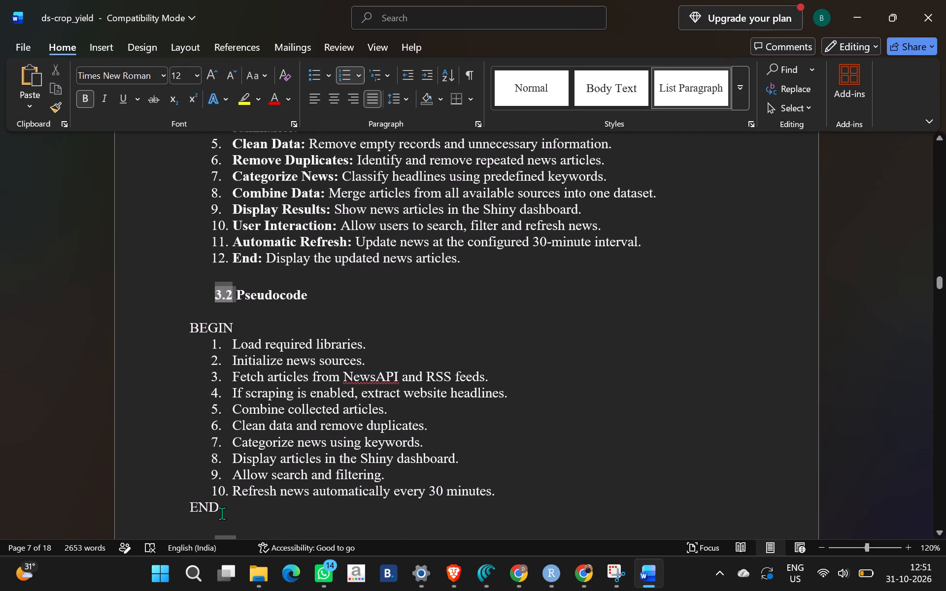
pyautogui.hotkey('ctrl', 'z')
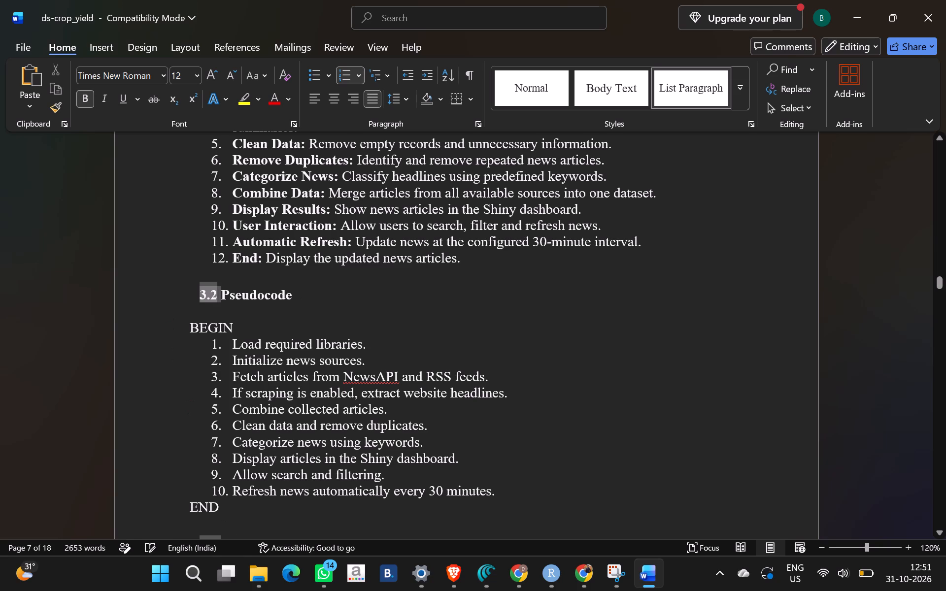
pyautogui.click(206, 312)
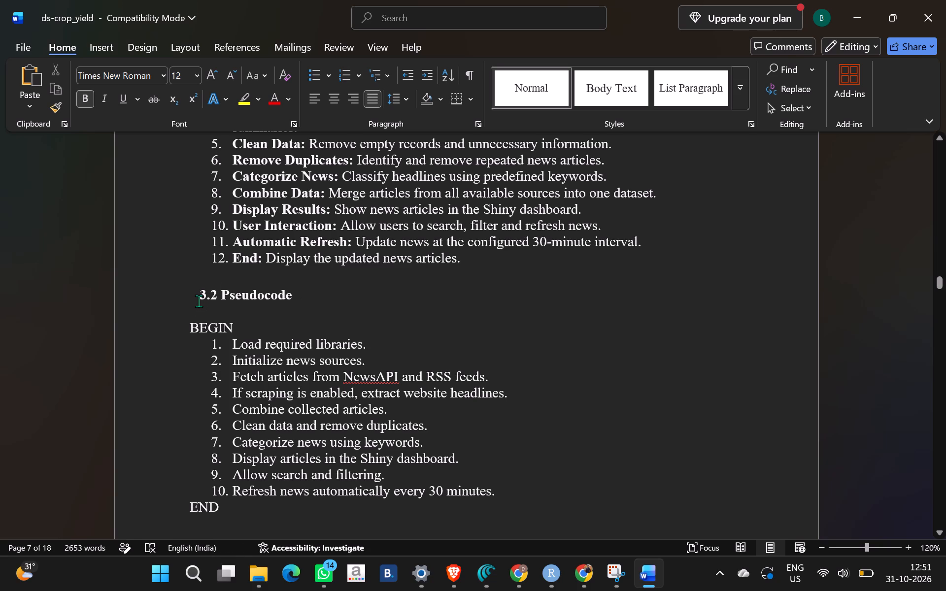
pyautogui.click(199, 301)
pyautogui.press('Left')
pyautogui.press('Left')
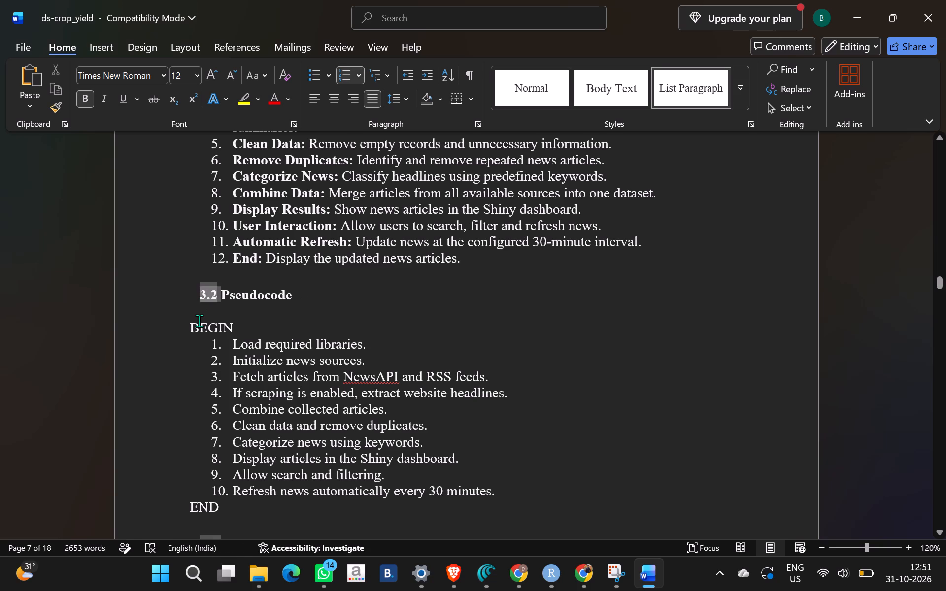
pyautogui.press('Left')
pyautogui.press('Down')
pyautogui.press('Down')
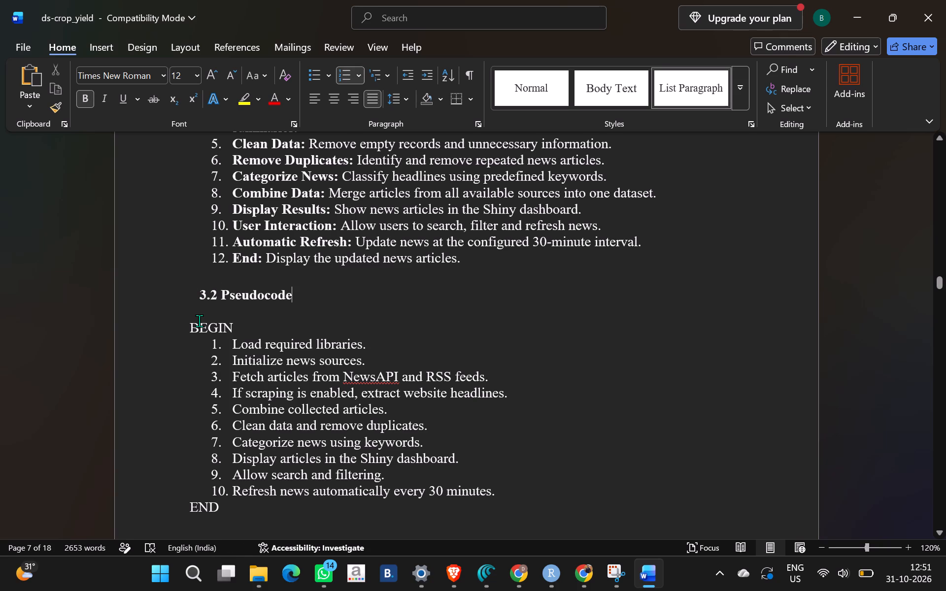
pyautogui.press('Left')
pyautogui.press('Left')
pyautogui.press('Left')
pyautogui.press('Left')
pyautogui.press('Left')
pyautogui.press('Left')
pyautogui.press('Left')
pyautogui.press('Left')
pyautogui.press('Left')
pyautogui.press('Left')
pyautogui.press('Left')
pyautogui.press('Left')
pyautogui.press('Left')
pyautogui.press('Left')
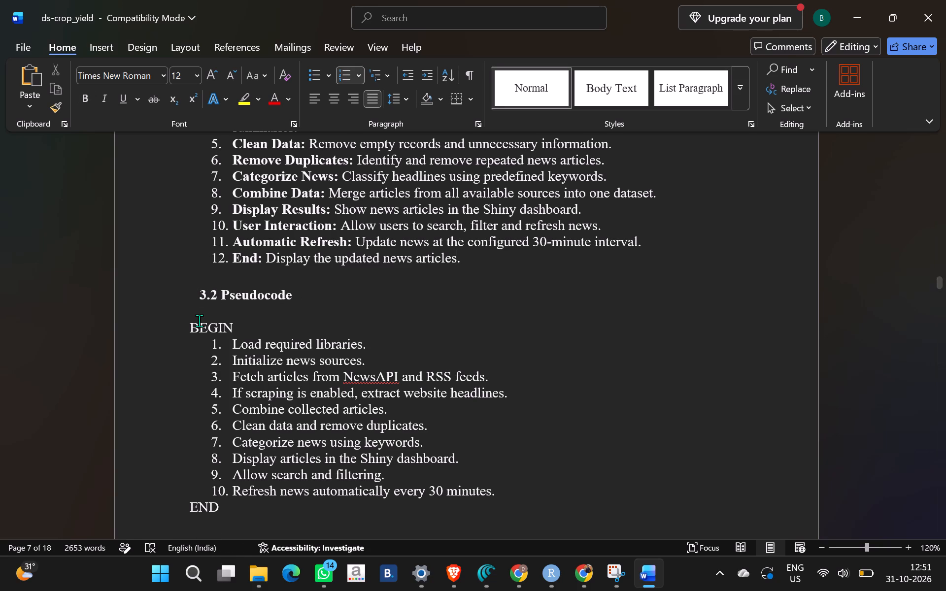
# Replace the automatic list number of the "Pseudocode" heading with plain-text "3.2" aligned to the margin.
pyautogui.press('Right')
pyautogui.press('Right')
pyautogui.press('Right')
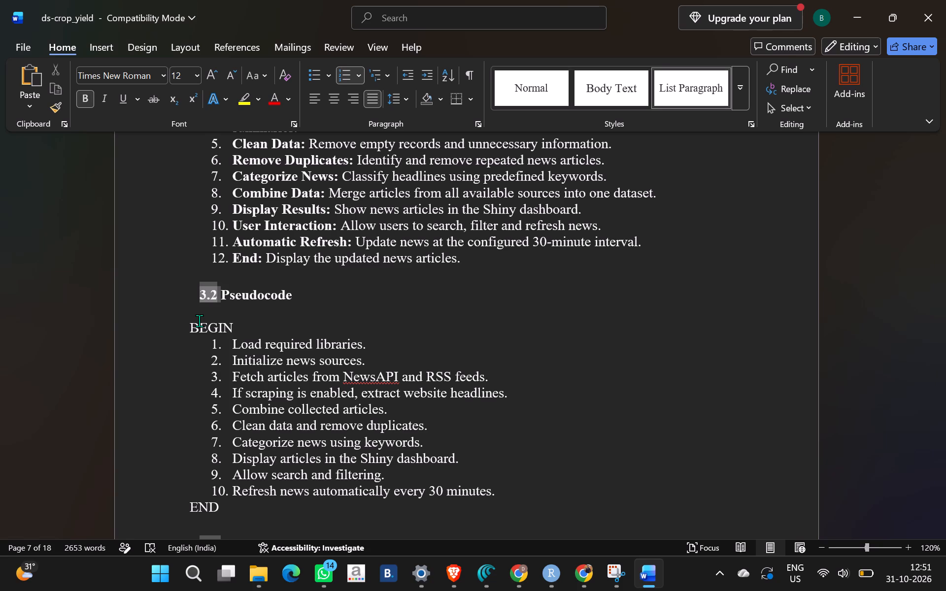
pyautogui.press('BackSpace')
pyautogui.press('BackSpace')
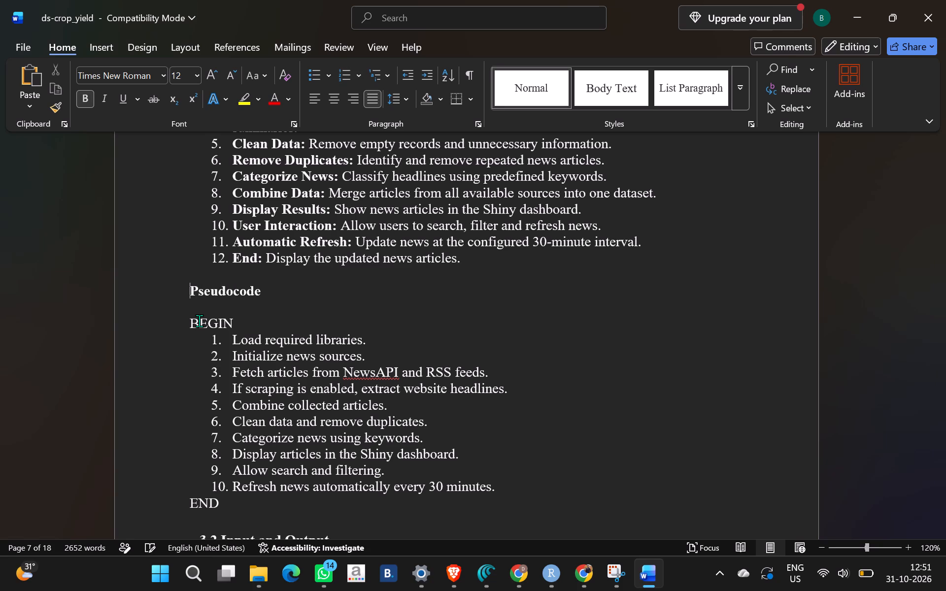
pyautogui.press('3')
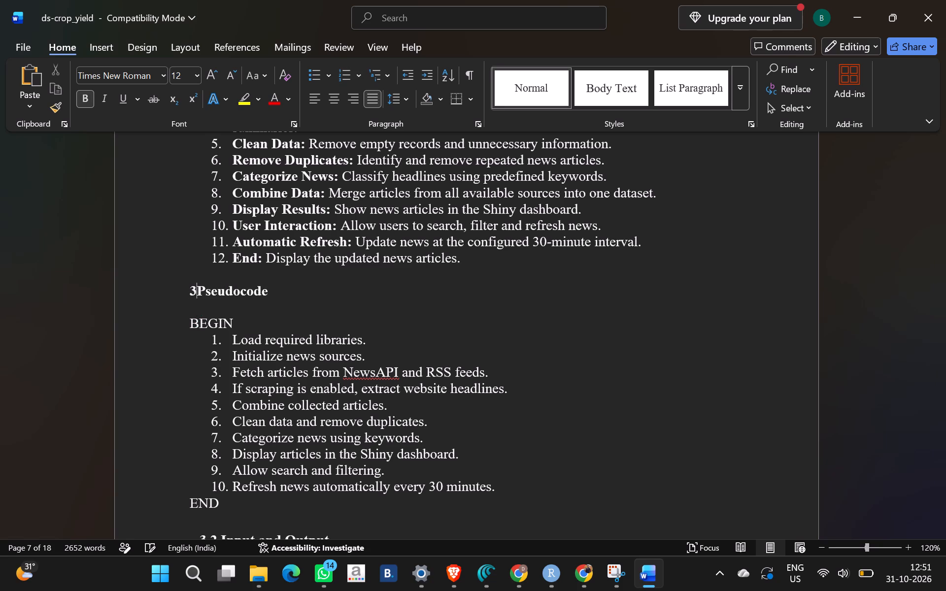
pyautogui.write('.3')
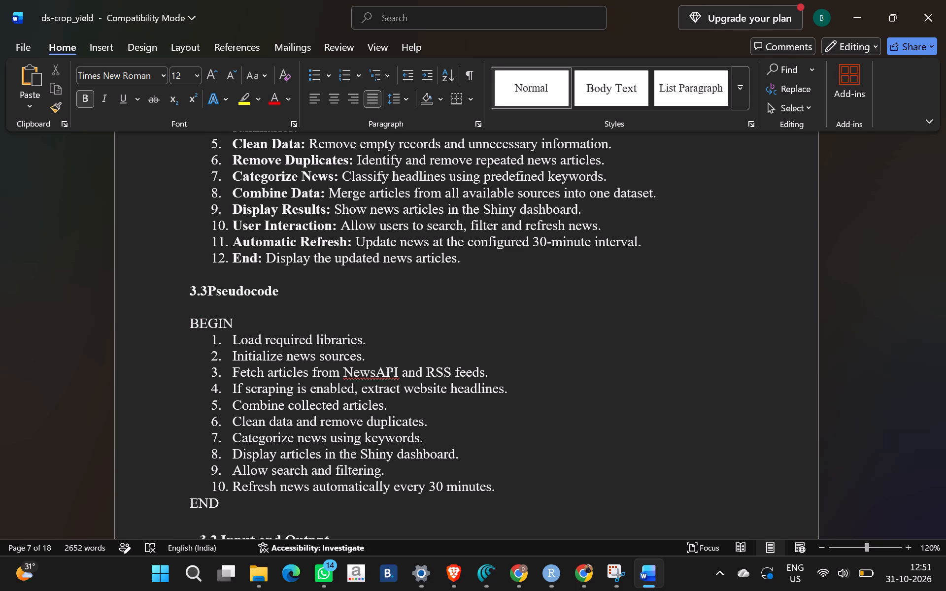
pyautogui.press('BackSpace')
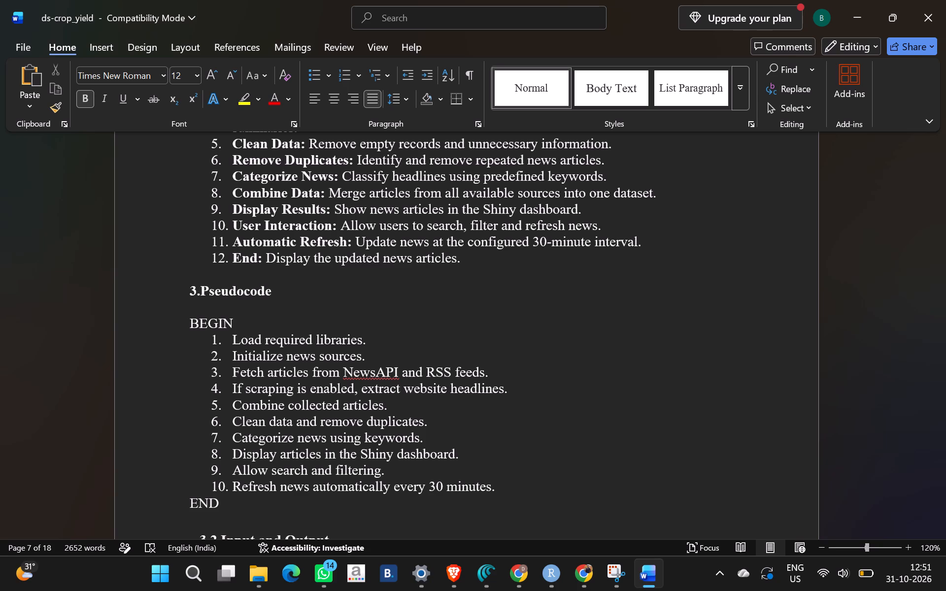
pyautogui.press('2')
# Replace the automatic list number of the "Input and Output" heading with plain-text "3.3" followed by a space.
pyautogui.scroll(-2, 199, 321)
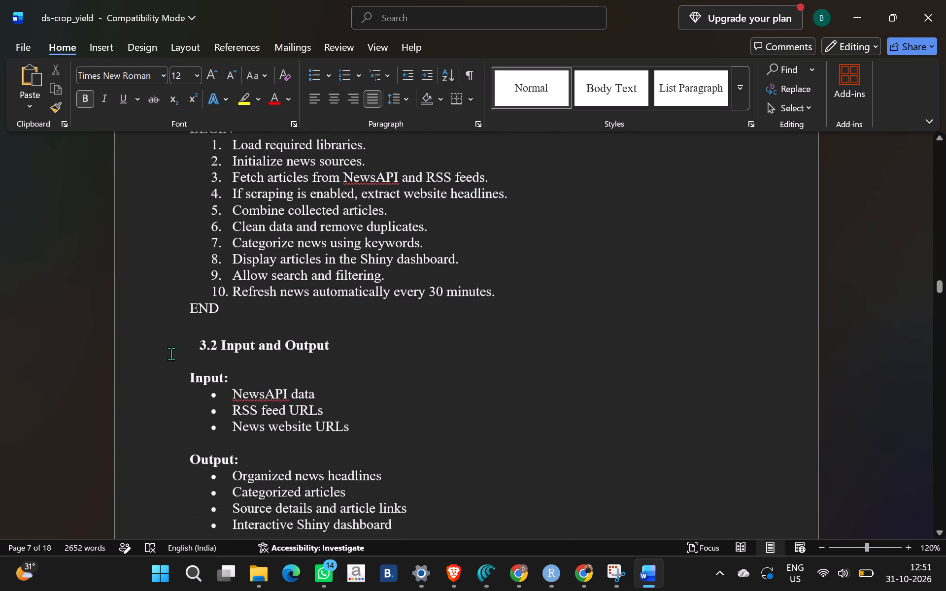
pyautogui.click(226, 347)
pyautogui.press('Left')
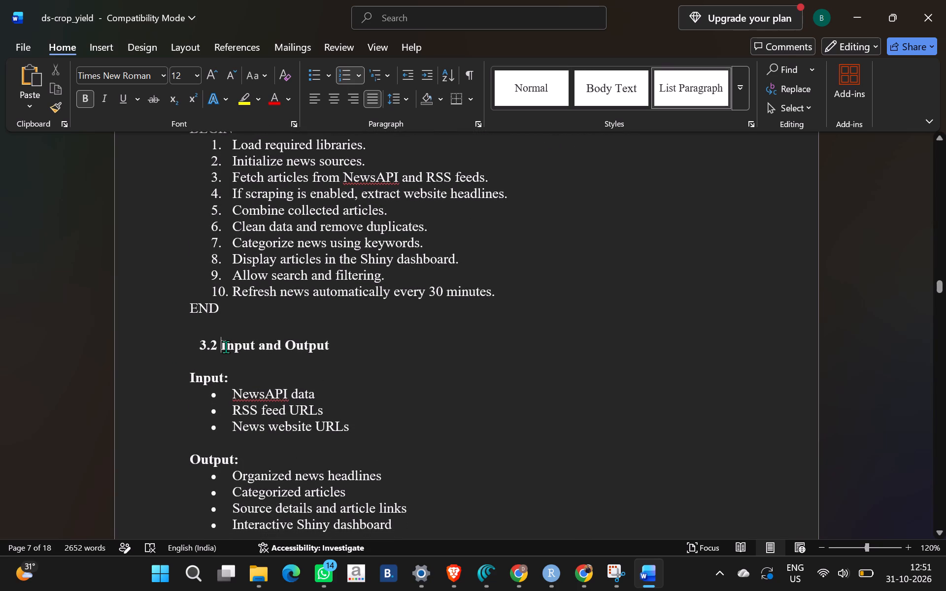
pyautogui.press('BackSpace')
pyautogui.press('BackSpace')
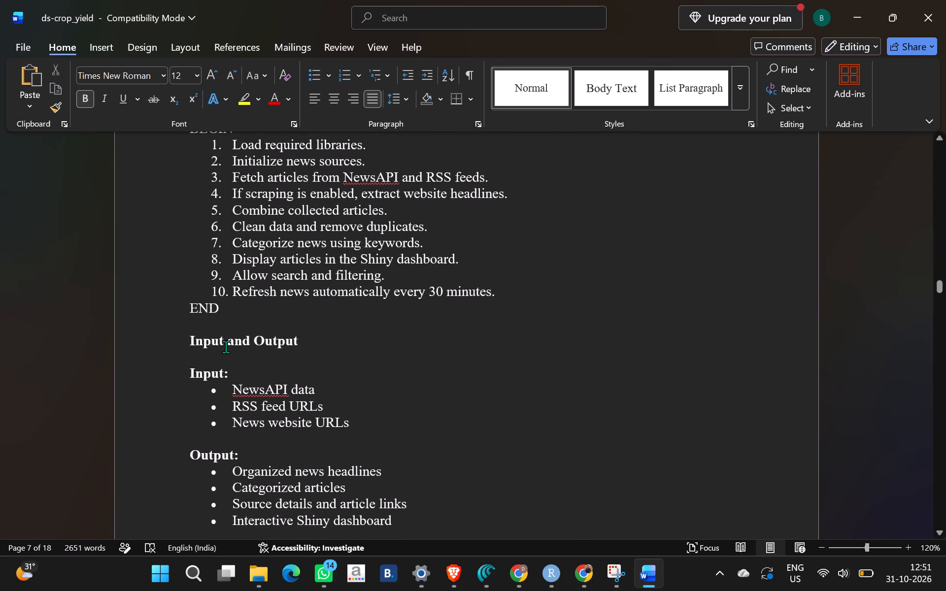
pyautogui.write('3.3')
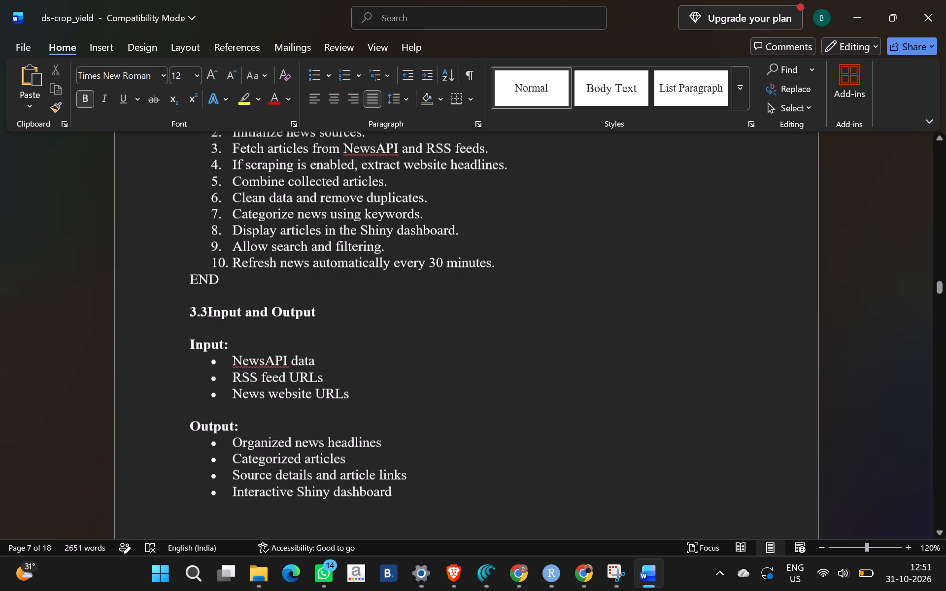
pyautogui.press('space')
# Add a space between "3.2" and "Pseudocode" in the heading.
pyautogui.scroll(-1, 226, 347)
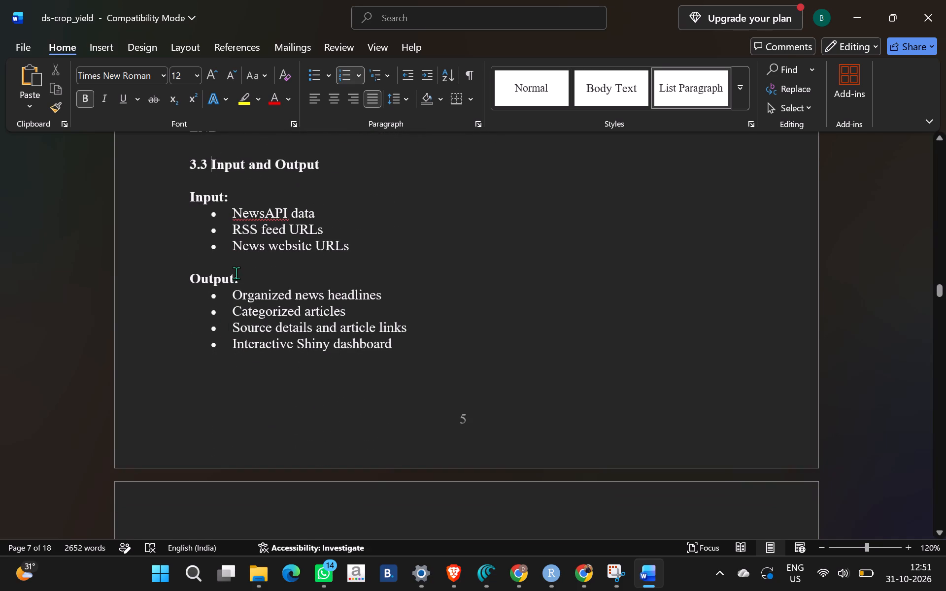
pyautogui.scroll(3, 236, 273)
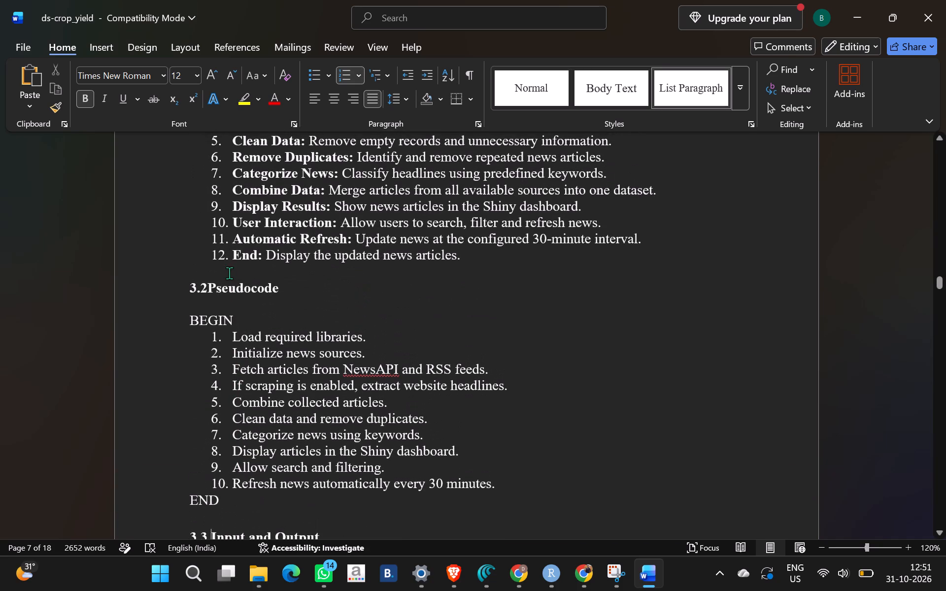
pyautogui.click(206, 290)
pyautogui.press('space')
# Insert a blank line below the "2.3 Dataset Attributes" heading, before its introductory sentence.
pyautogui.scroll(1, 206, 290)
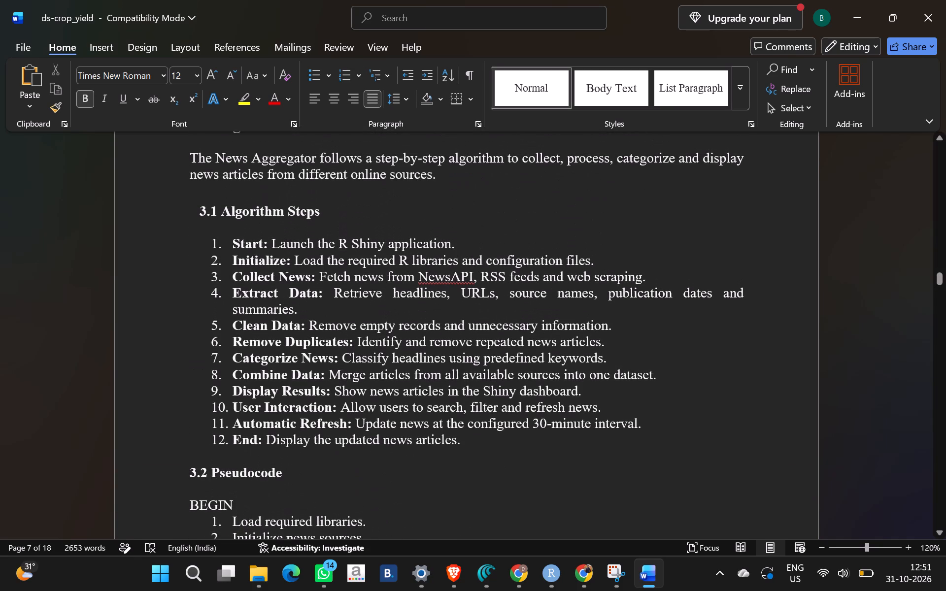
pyautogui.scroll(-2, 203, 286)
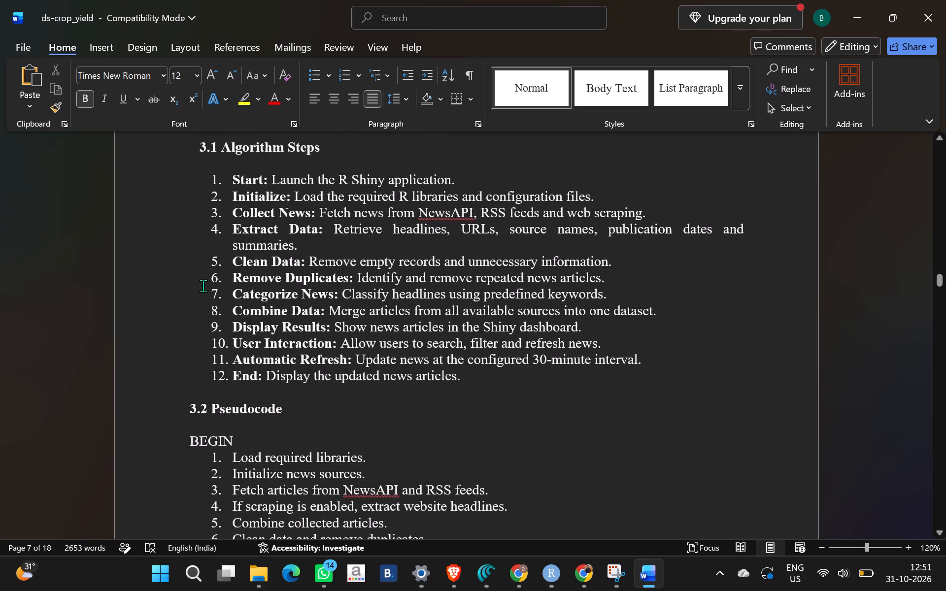
pyautogui.scroll(-2, 203, 286)
pyautogui.scroll(1, 203, 286)
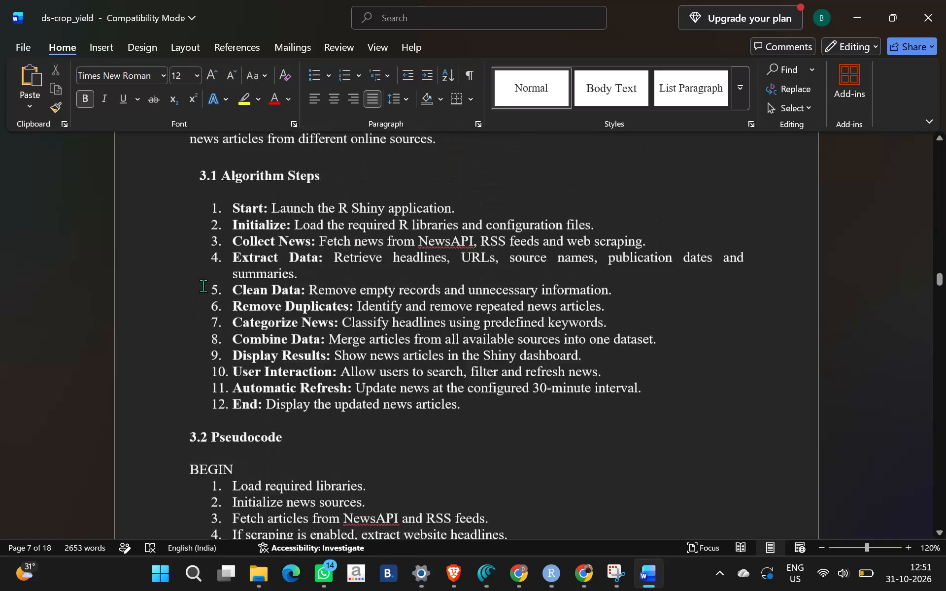
pyautogui.scroll(3, 203, 286)
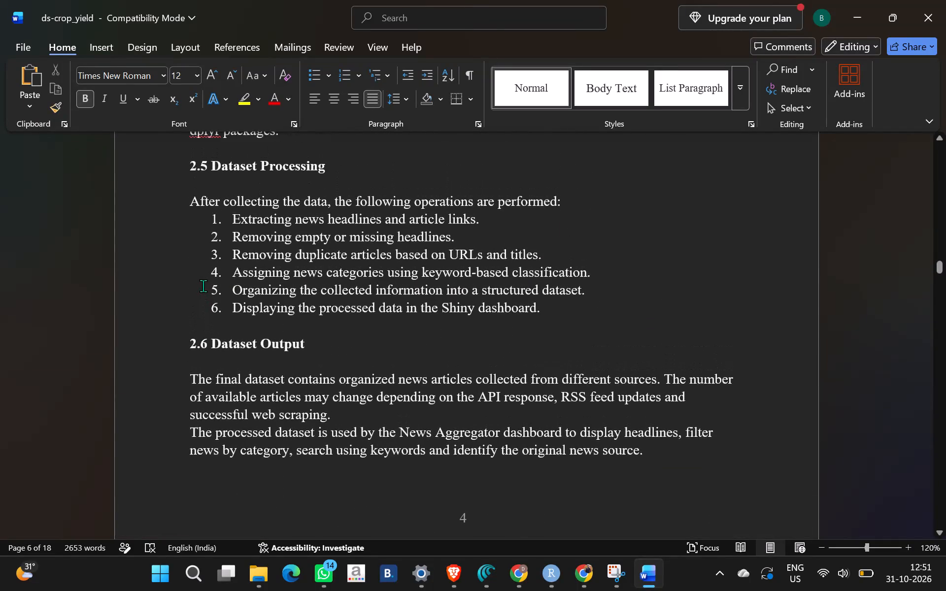
pyautogui.scroll(5, 203, 286)
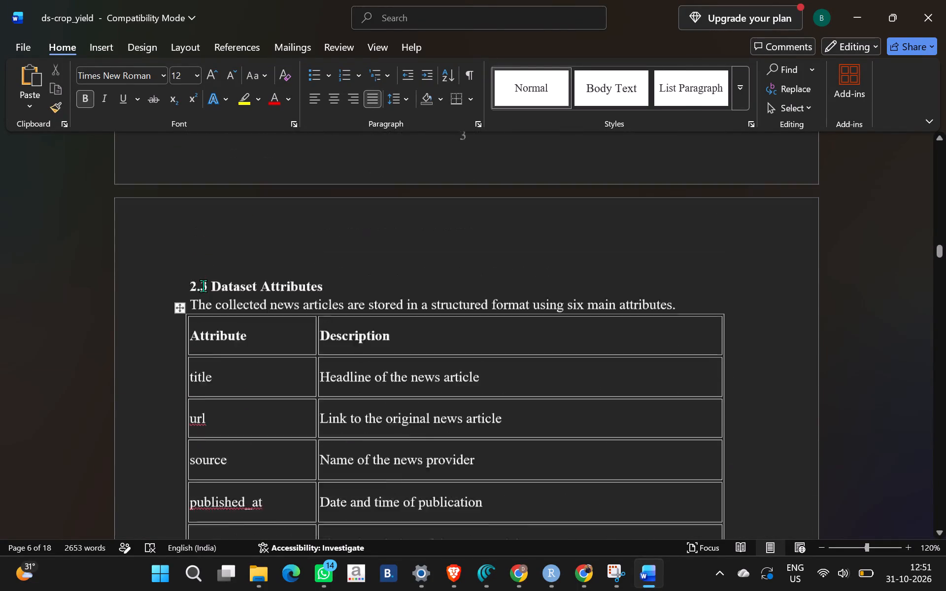
pyautogui.scroll(1, 203, 286)
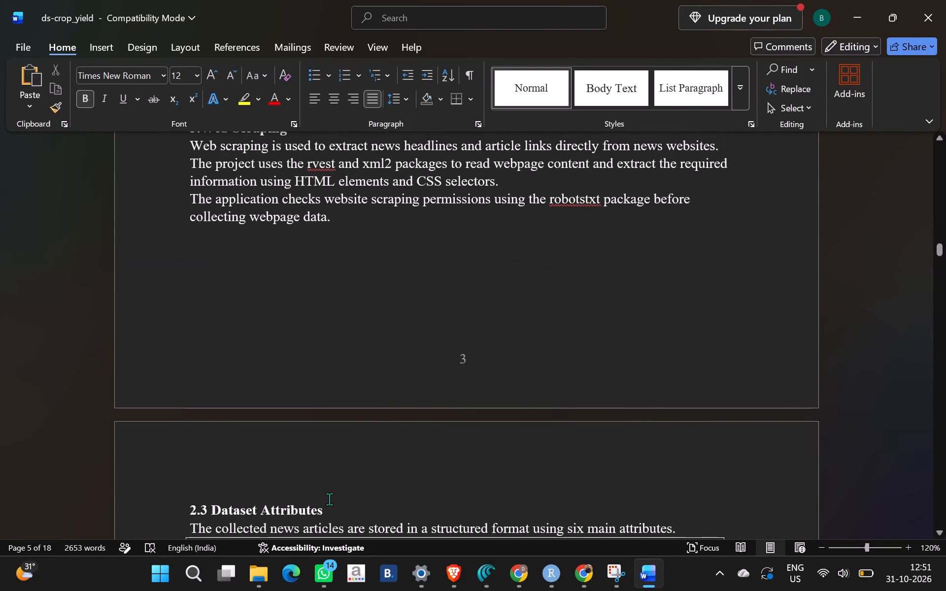
pyautogui.click(329, 499)
pyautogui.press('Return')
pyautogui.scroll(-1, 329, 499)
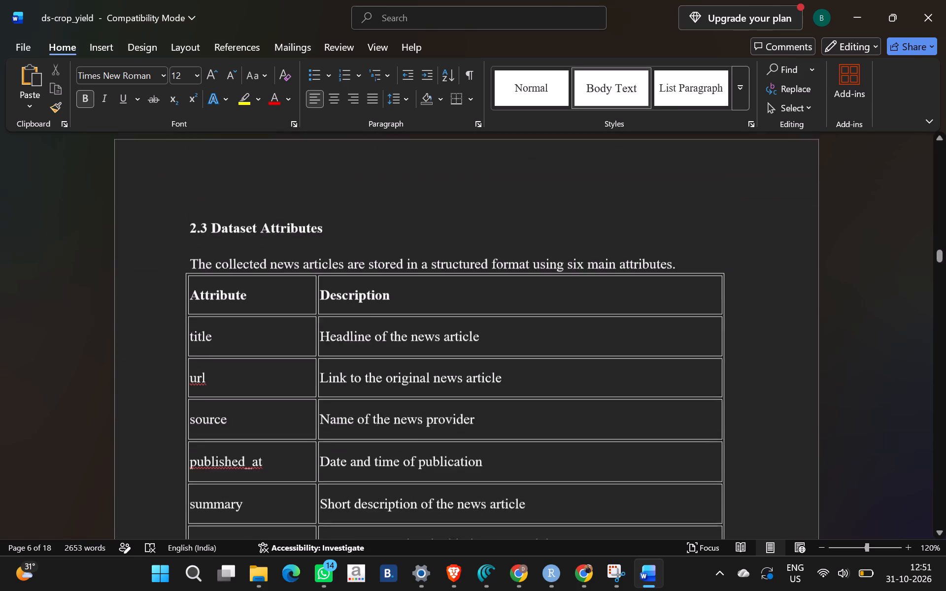
# Insert a blank line below the "3.Web Scraping" subheading under 2.2 Data Sources.
pyautogui.scroll(2, 329, 499)
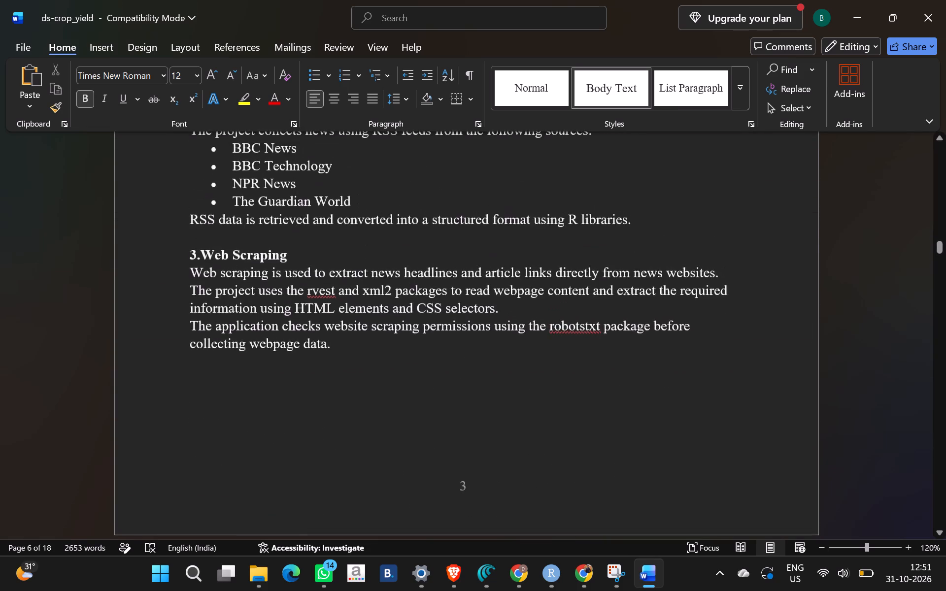
pyautogui.scroll(1, 329, 499)
pyautogui.click(304, 331)
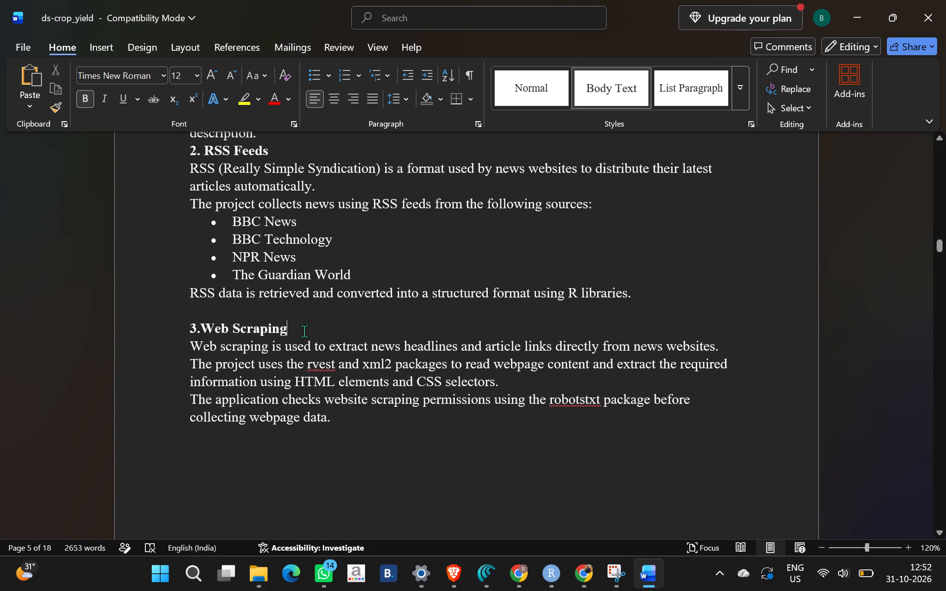
pyautogui.press('Return')
# Insert an unnumbered blank line between the "RSS Feeds" subheading and its first paragraph.
pyautogui.scroll(1, 304, 331)
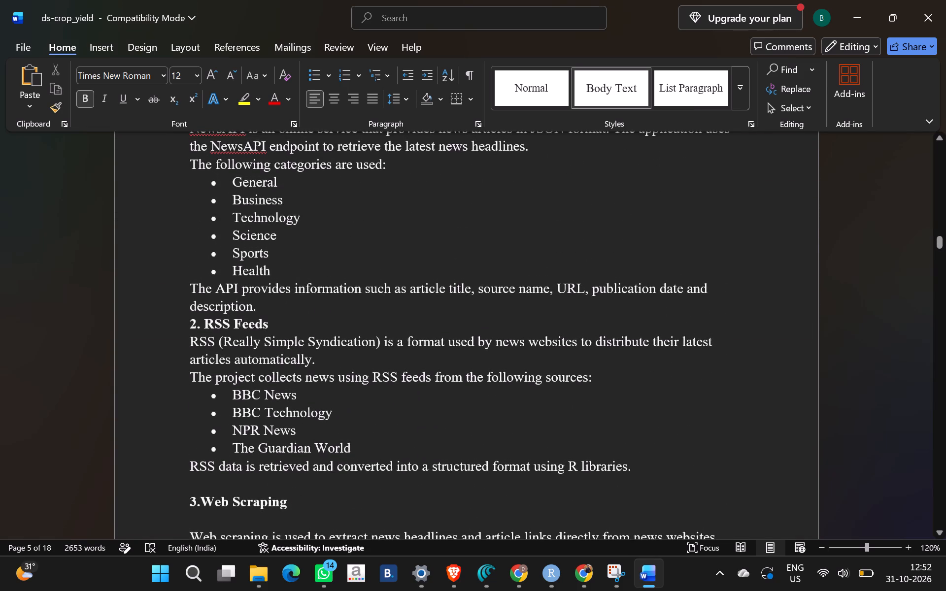
pyautogui.scroll(1, 304, 331)
pyautogui.click(285, 366)
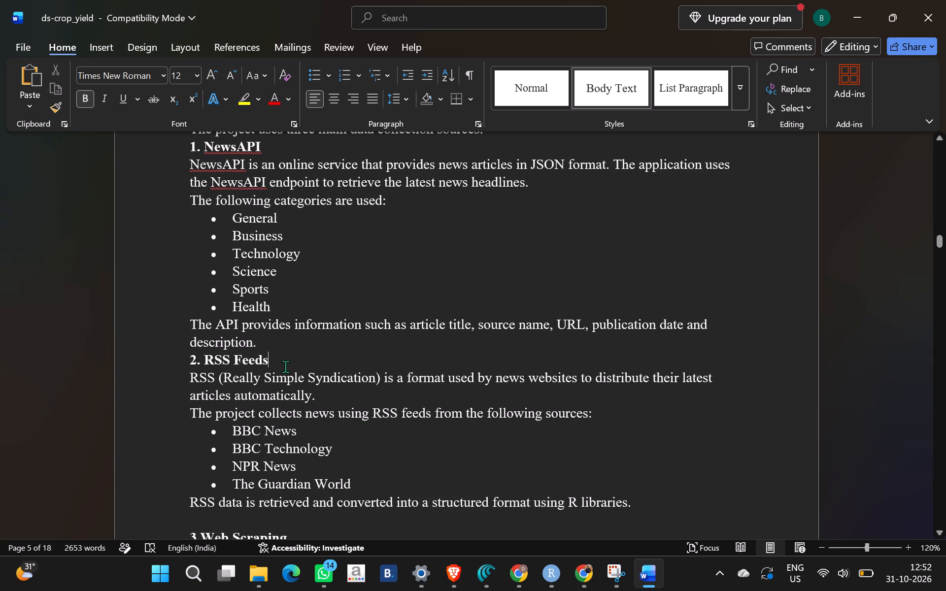
pyautogui.press('Return')
pyautogui.press('Up')
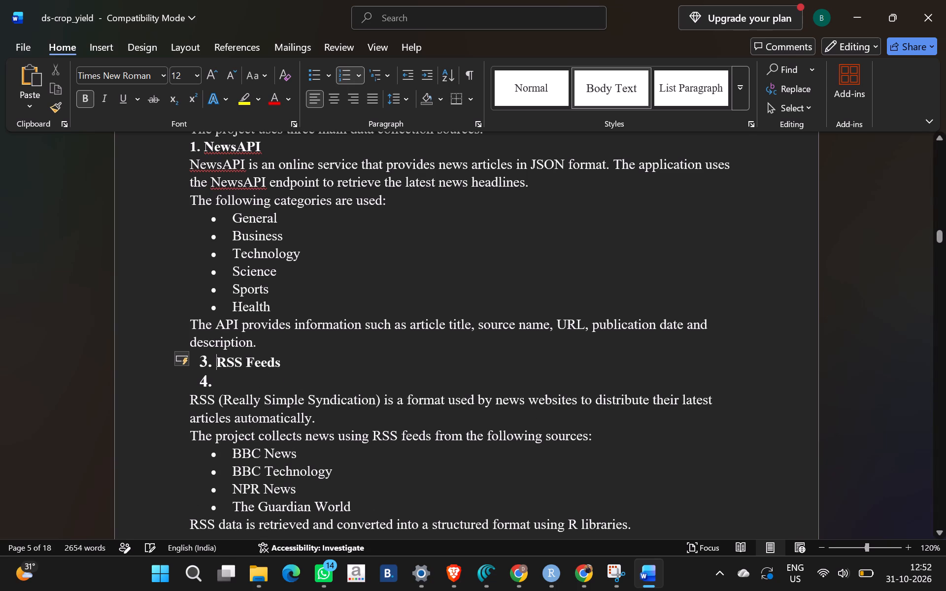
pyautogui.press('Down')
pyautogui.press('BackSpace')
pyautogui.press('BackSpace')
pyautogui.press('BackSpace')
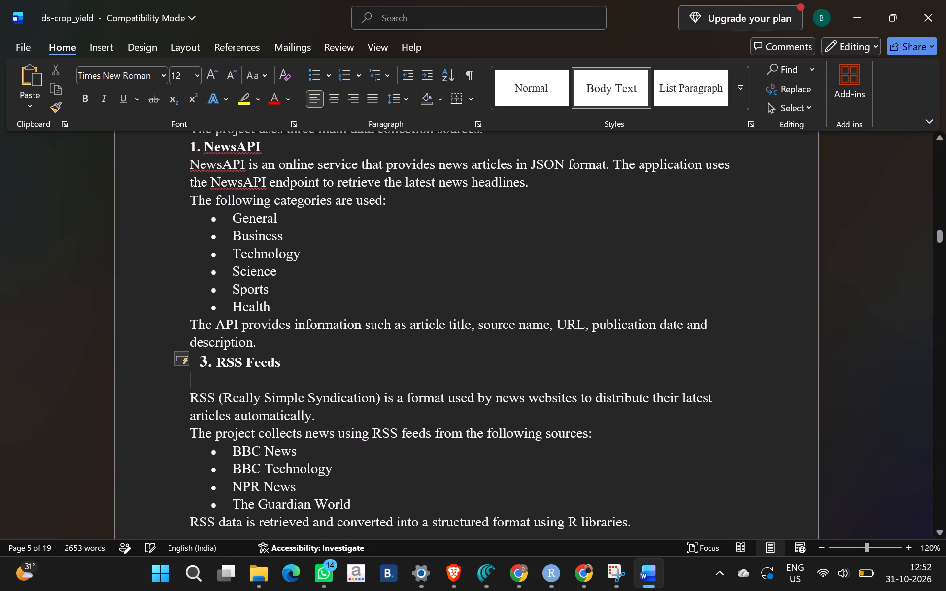
# Replace the automatic list number of the "RSS Feeds" subheading with plain-text "2." at the margin.
pyautogui.press('Up')
pyautogui.press('BackSpace')
pyautogui.press('BackSpace')
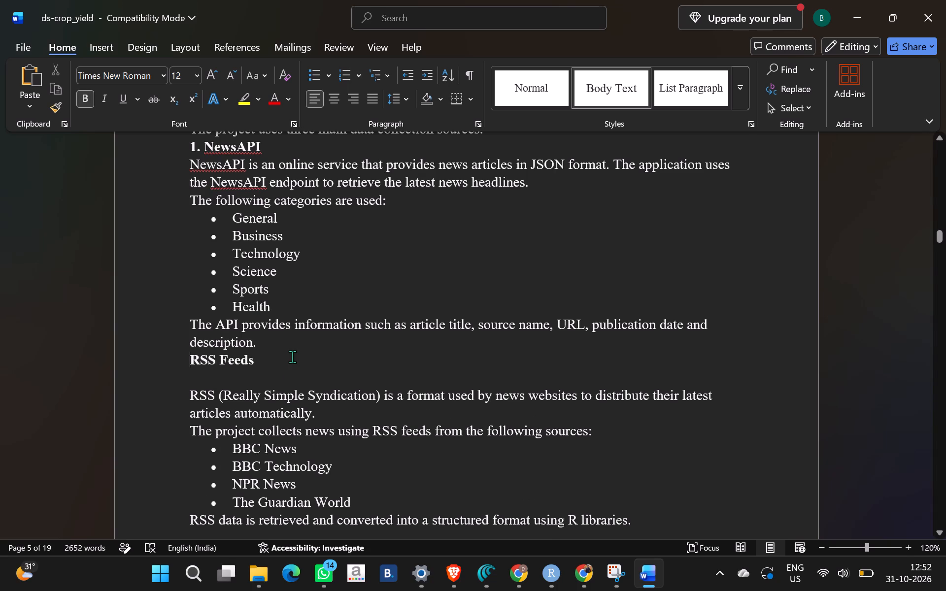
pyautogui.write('3.')
pyautogui.scroll(1, 292, 357)
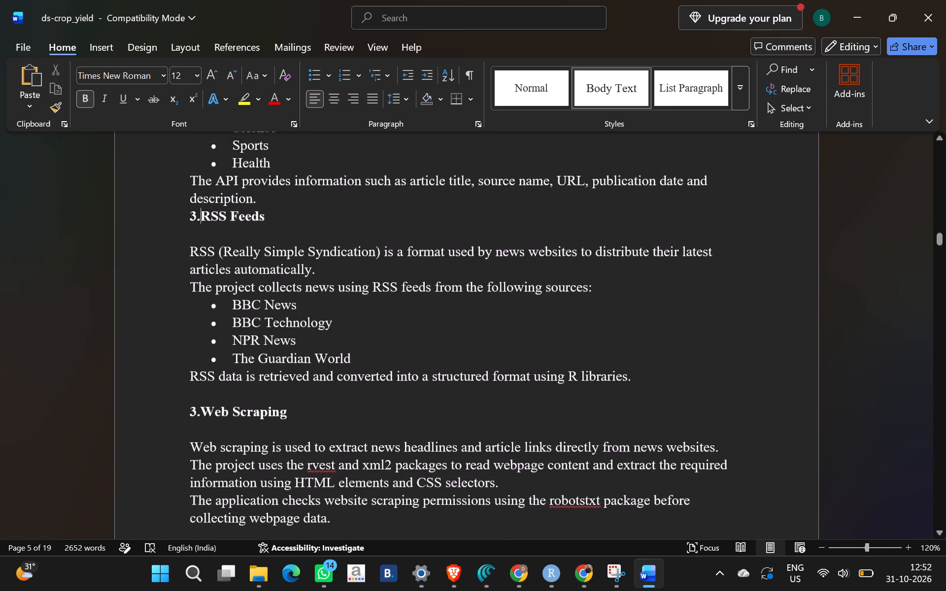
pyautogui.scroll(1, 292, 357)
pyautogui.press('BackSpace')
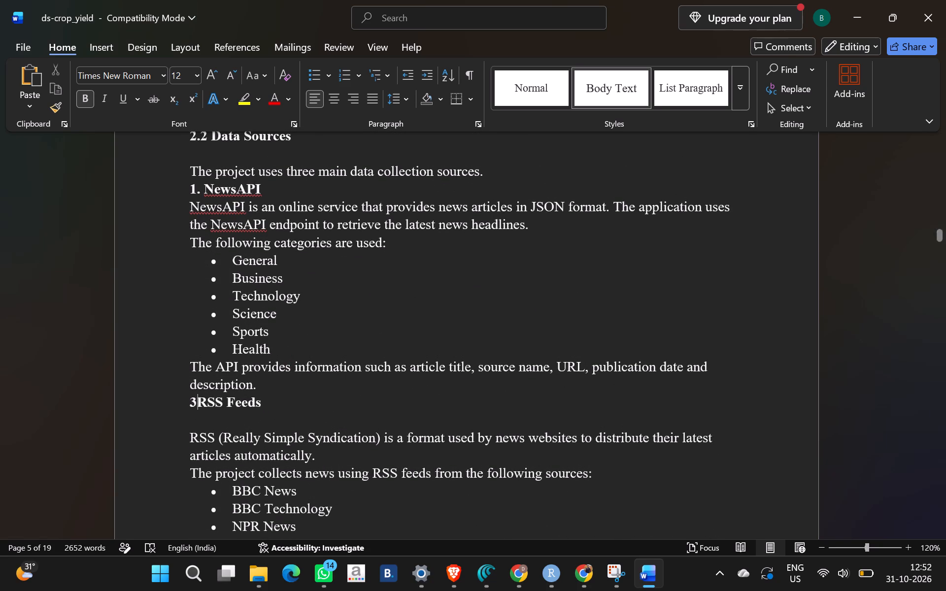
pyautogui.press('BackSpace')
pyautogui.write('2.')
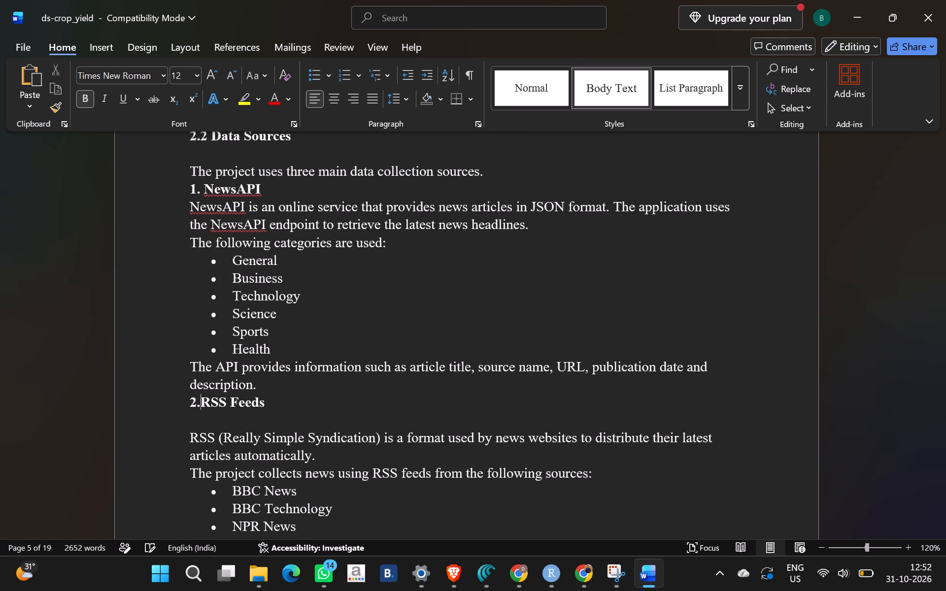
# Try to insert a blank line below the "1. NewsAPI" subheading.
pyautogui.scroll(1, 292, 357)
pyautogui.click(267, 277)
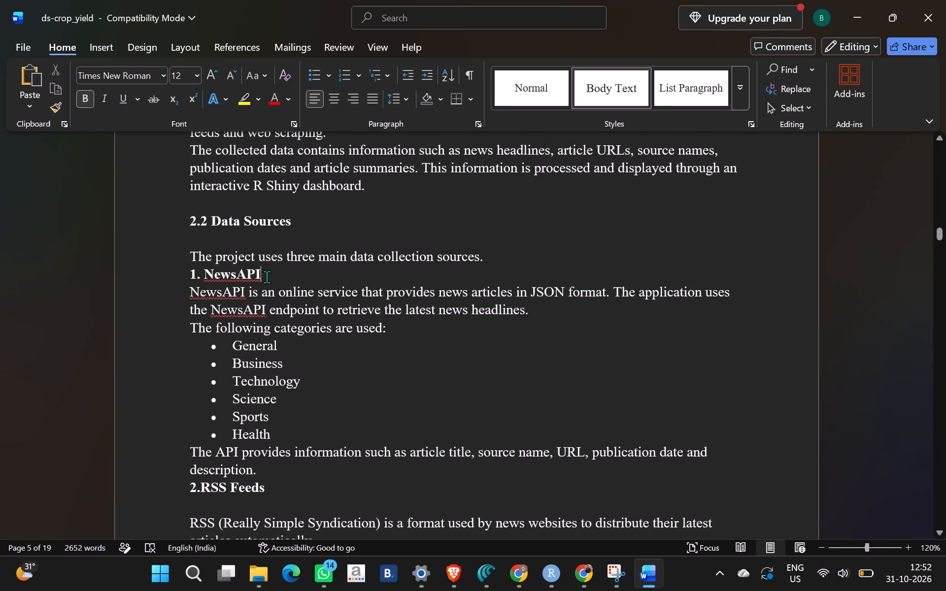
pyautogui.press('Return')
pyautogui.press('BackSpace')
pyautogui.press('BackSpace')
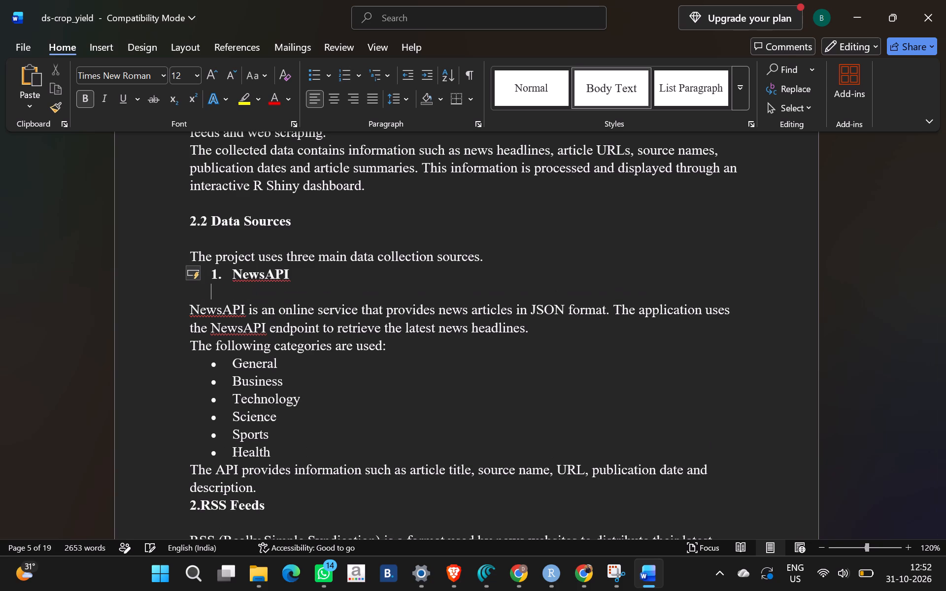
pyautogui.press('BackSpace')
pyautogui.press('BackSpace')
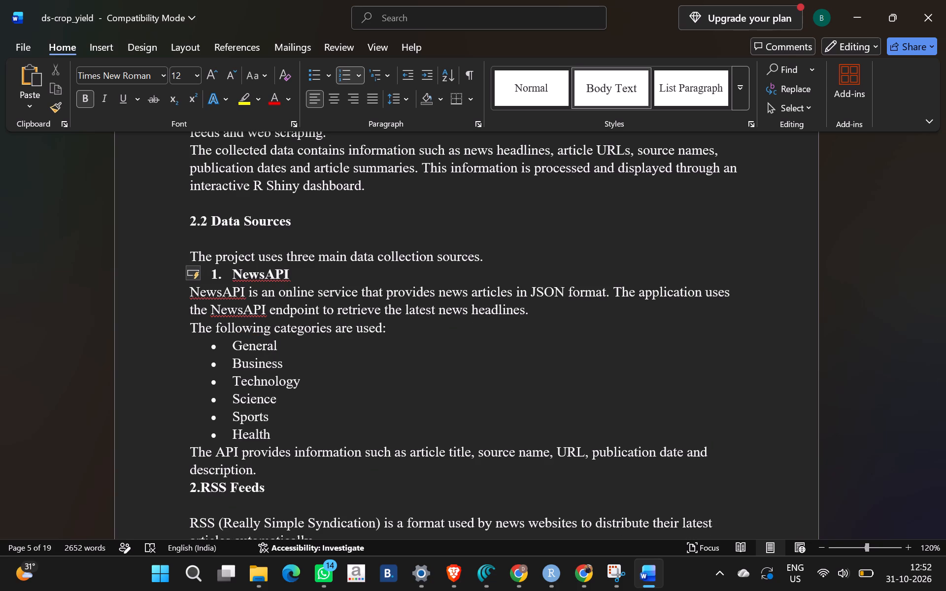
# Replace the automatic list number of the "NewsAPI" subheading under 2.2 Data Sources with plain-text "1. " at the margin.
pyautogui.press('Left')
pyautogui.press('Left')
pyautogui.press('Left')
pyautogui.press('Left')
pyautogui.press('Left')
pyautogui.press('Left')
pyautogui.press('BackSpace')
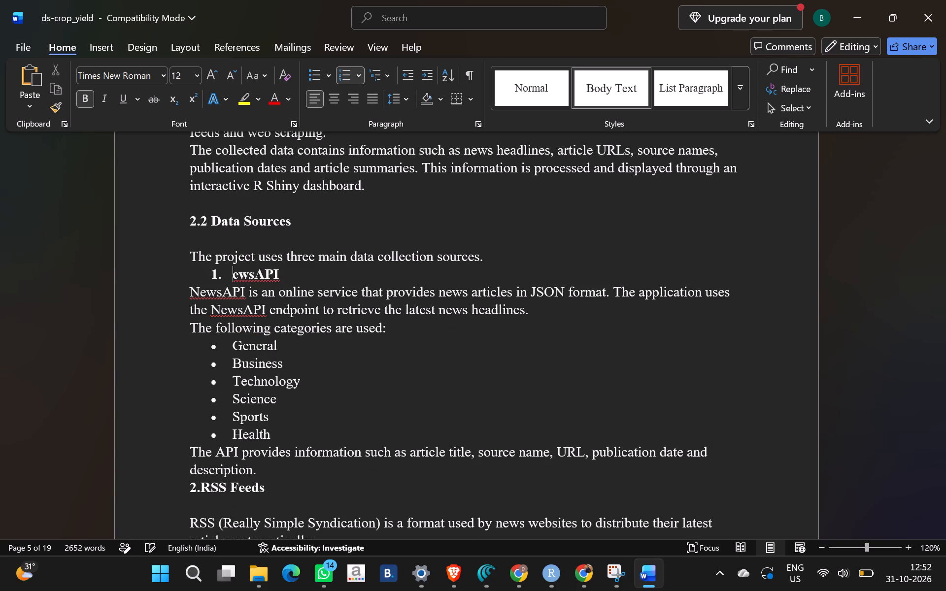
pyautogui.hotkey('ctrl', 'z')
pyautogui.press('Left')
pyautogui.press('BackSpace')
pyautogui.press('BackSpace')
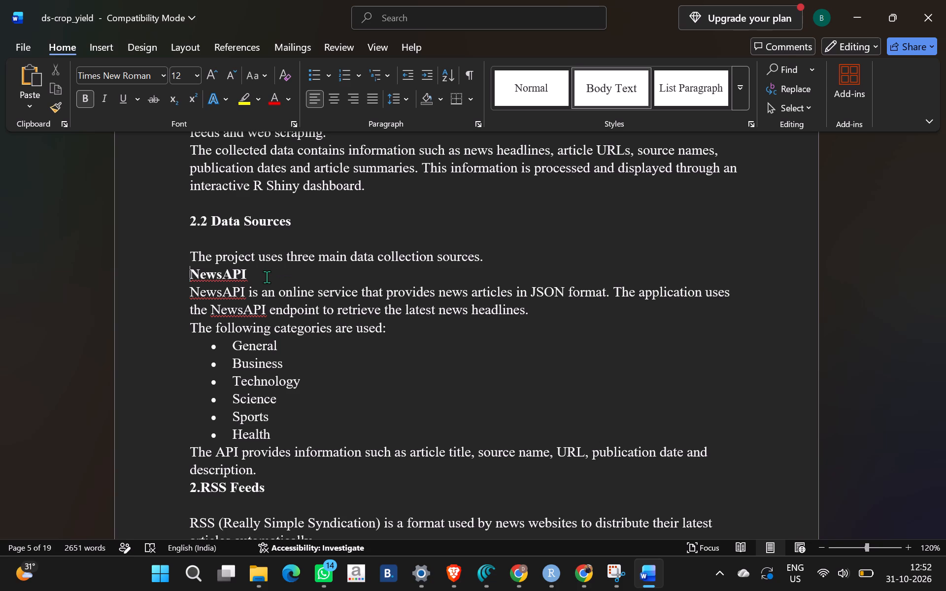
pyautogui.write('1.')
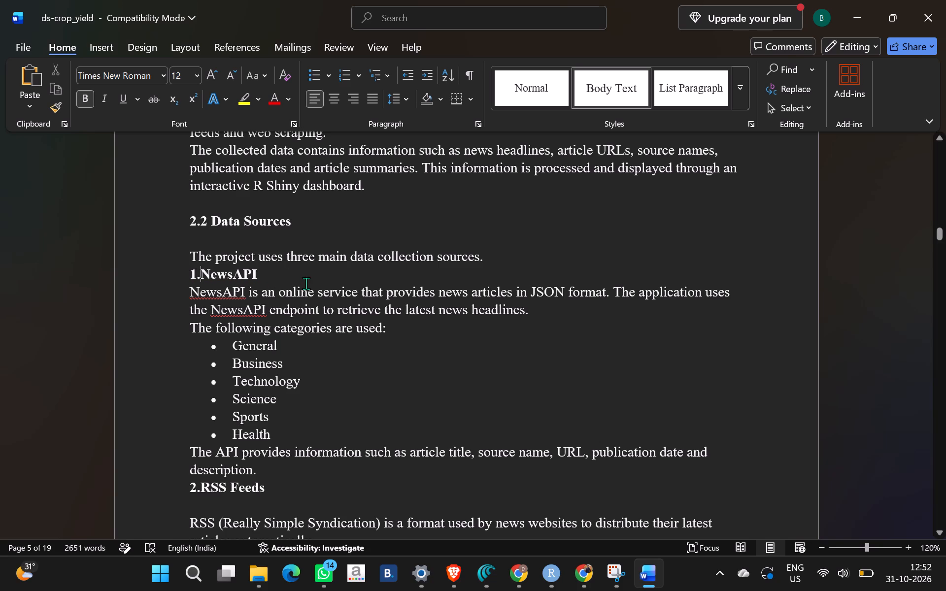
pyautogui.press('space')
pyautogui.hotkey('ctrl', 'z')
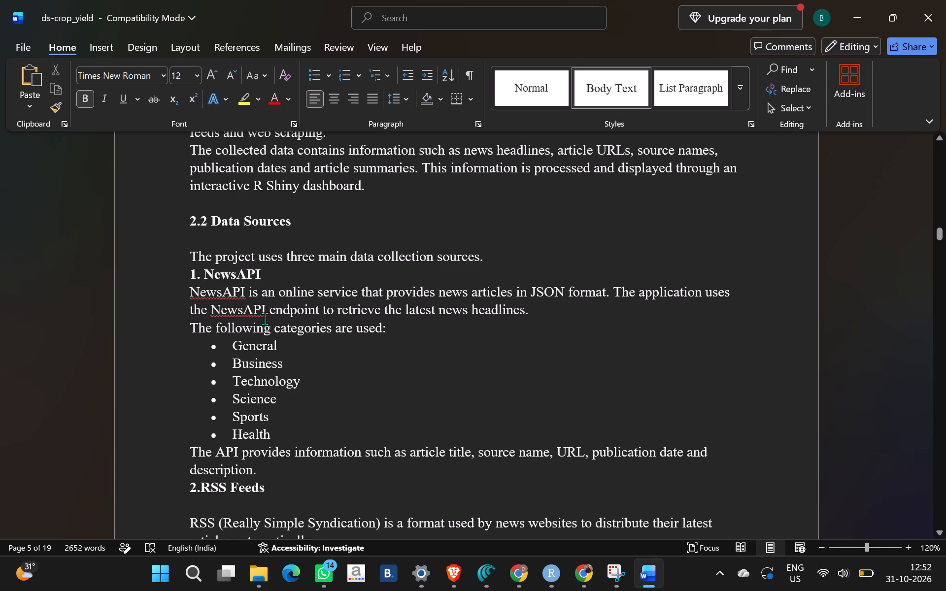
pyautogui.press('space')
pyautogui.press('BackSpace')
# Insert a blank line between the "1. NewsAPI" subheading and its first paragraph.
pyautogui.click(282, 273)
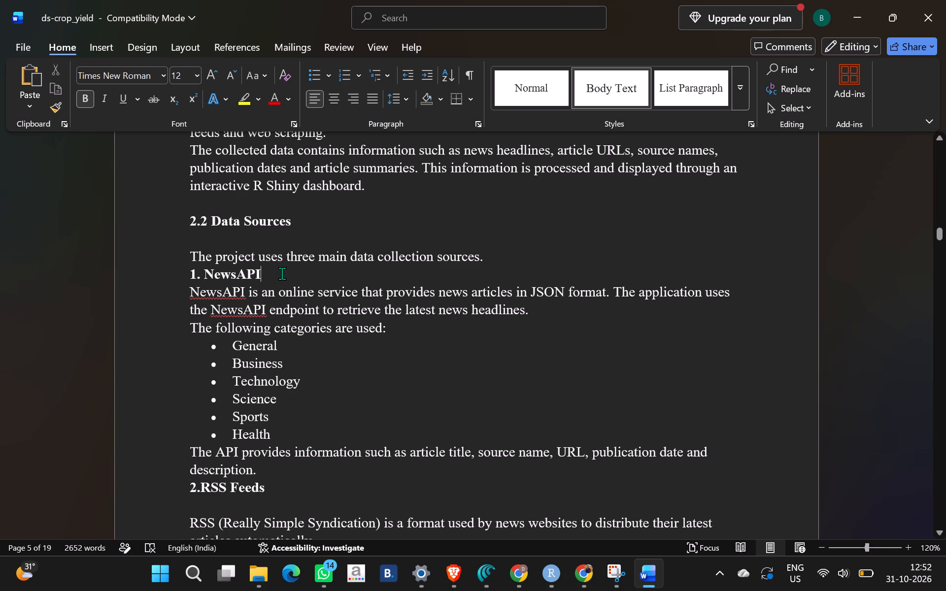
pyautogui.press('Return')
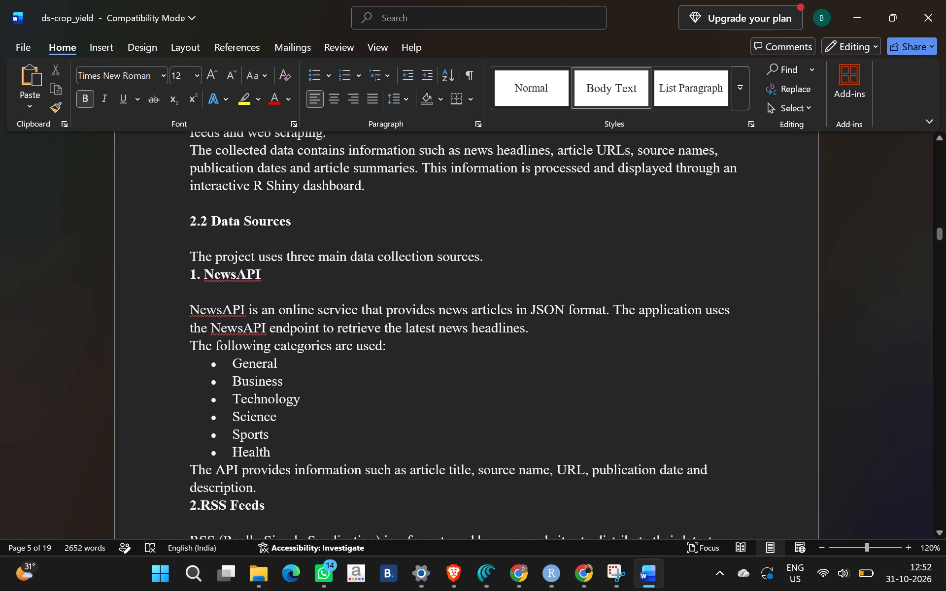
# Insert a blank line above the "2.RSS Feeds" subheading, after the paragraph on the information the API provides.
pyautogui.scroll(-1, 302, 295)
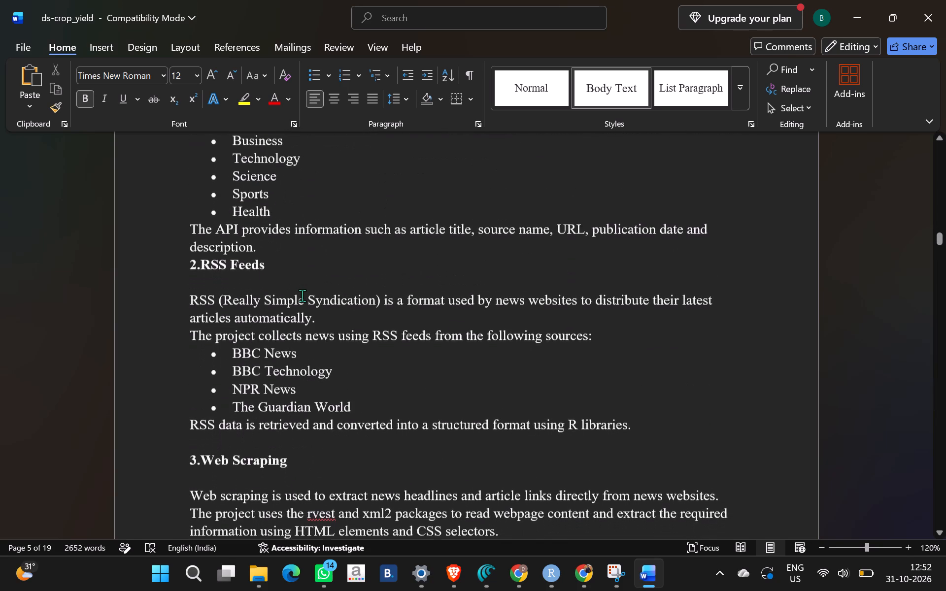
pyautogui.scroll(1, 302, 295)
pyautogui.click(261, 262)
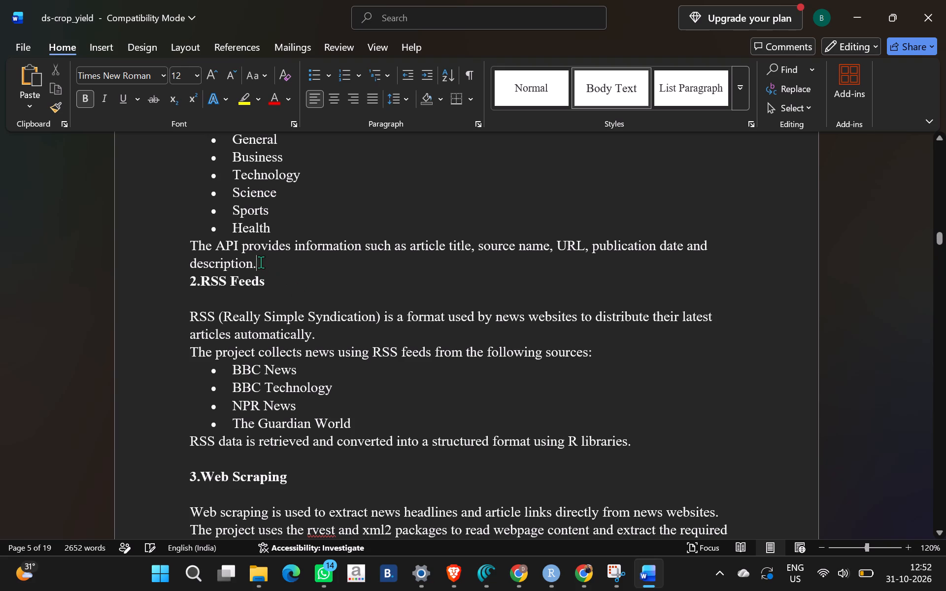
pyautogui.press('Return')
# Remove the blank line between the "1. NewsAPI" subheading and its first paragraph.
pyautogui.scroll(1, 293, 297)
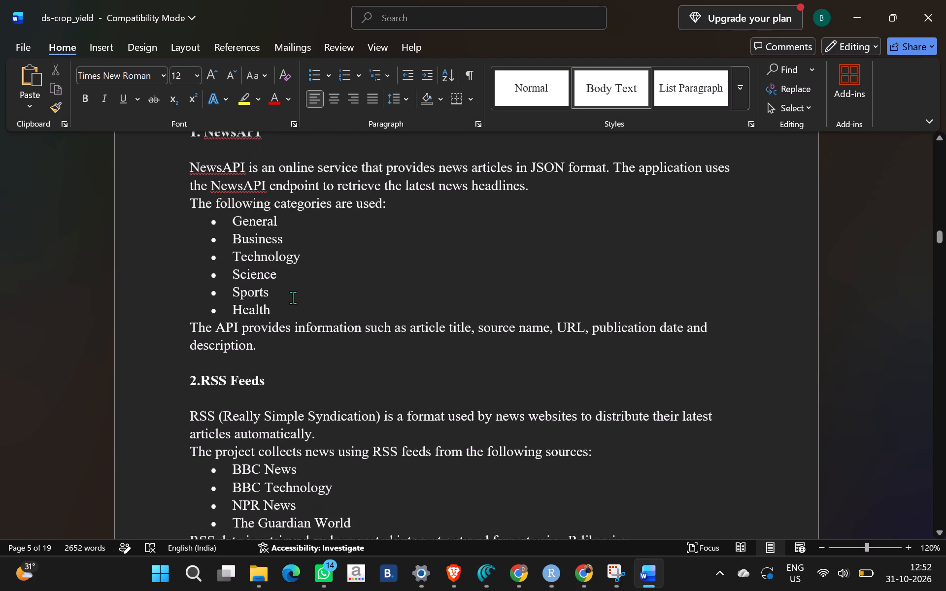
pyautogui.scroll(1, 293, 297)
pyautogui.scroll(1, 287, 204)
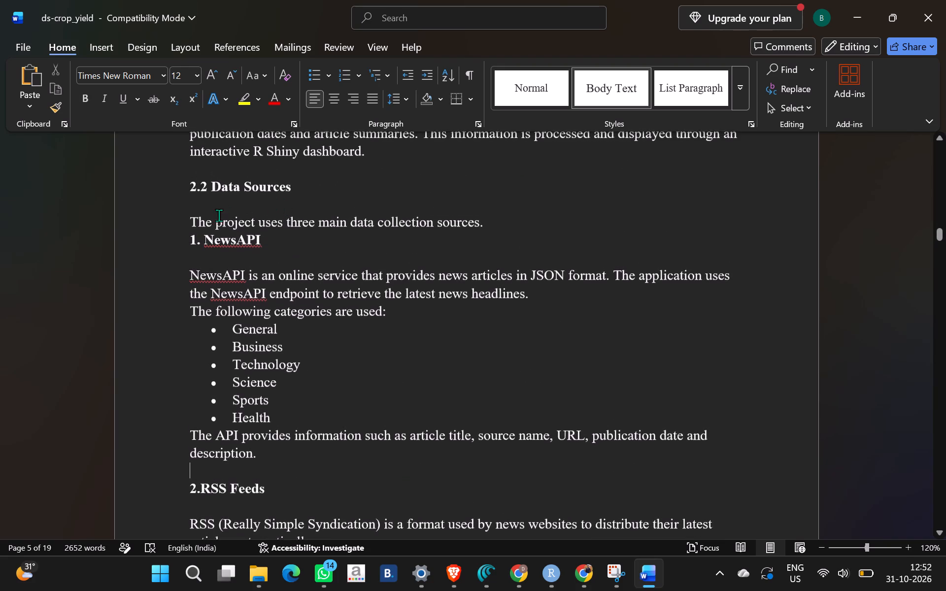
pyautogui.click(190, 274)
pyautogui.press('BackSpace')
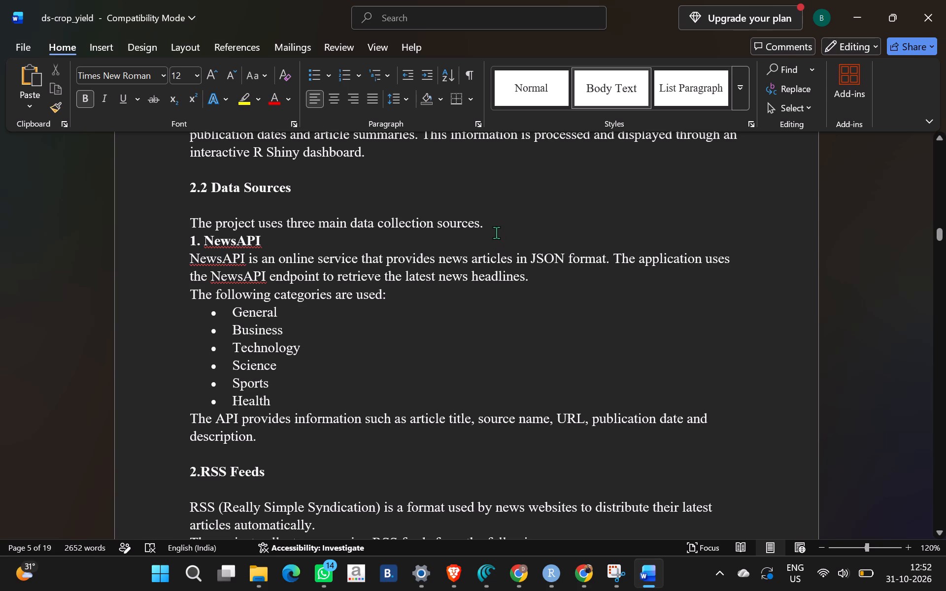
# Insert a blank line above the "1. NewsAPI" subheading, after the sentence on the three data collection sources.
pyautogui.click(485, 226)
pyautogui.press('Return')
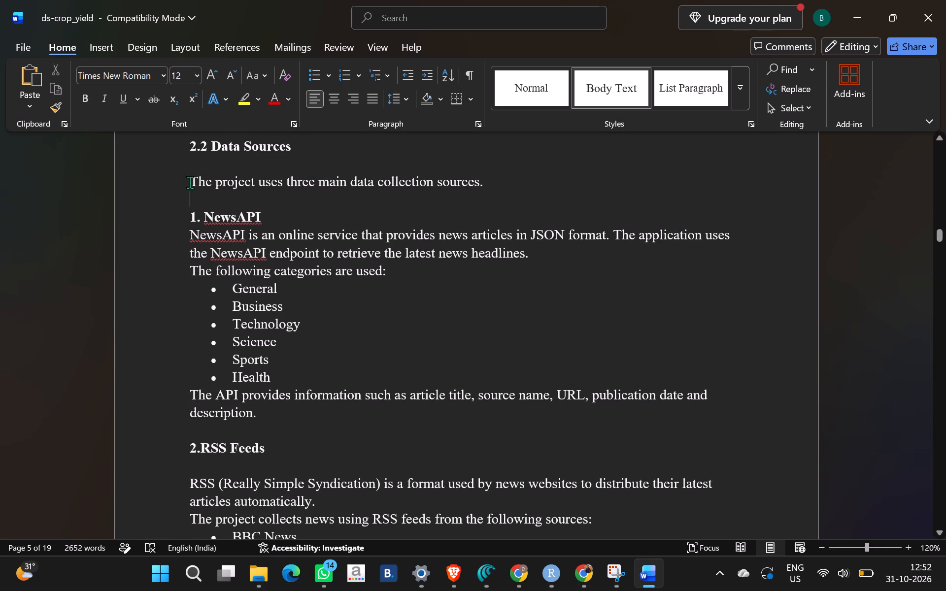
# Remove the blank lines directly below the "2.2 Data Sources", "2.RSS Feeds" and "3.Web Scraping" headings.
pyautogui.click(190, 182)
pyautogui.press('BackSpace')
pyautogui.scroll(-1, 190, 182)
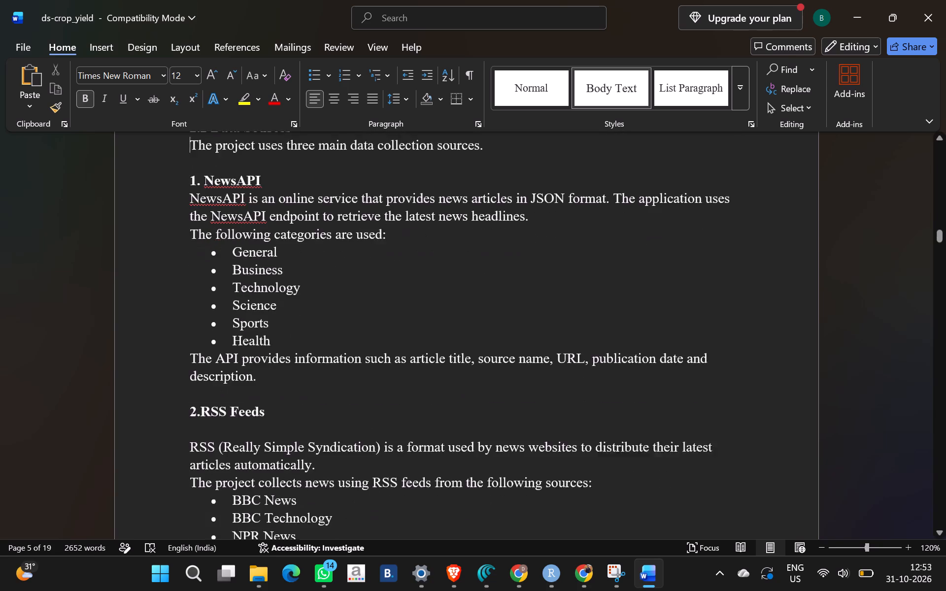
pyautogui.scroll(-2, 190, 182)
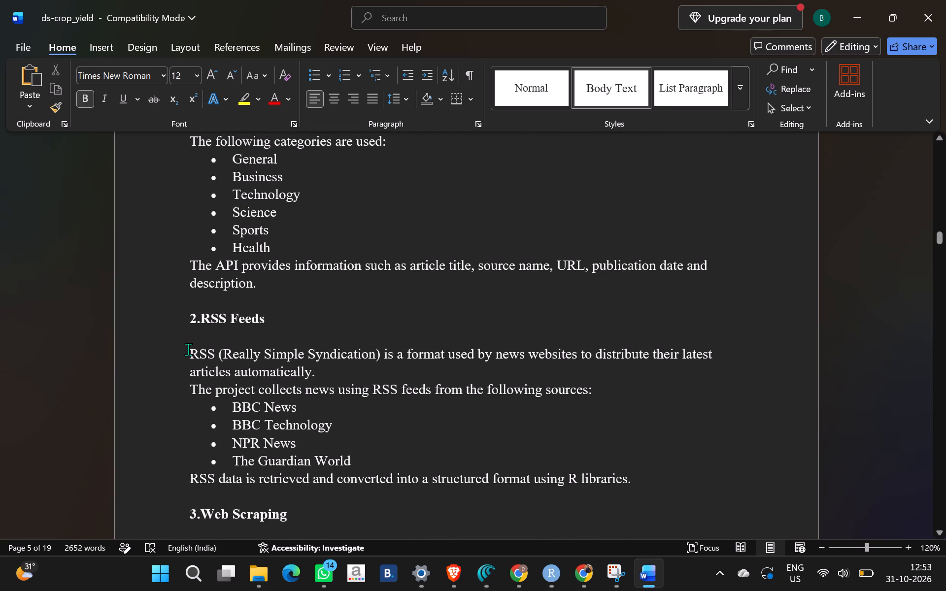
pyautogui.click(189, 354)
pyautogui.press('BackSpace')
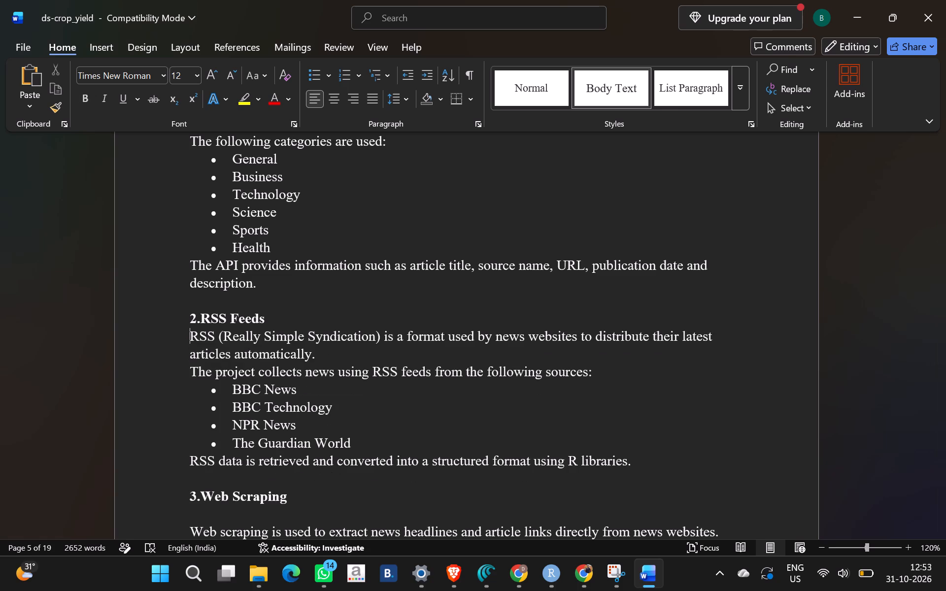
pyautogui.scroll(-1, 189, 354)
pyautogui.click(188, 409)
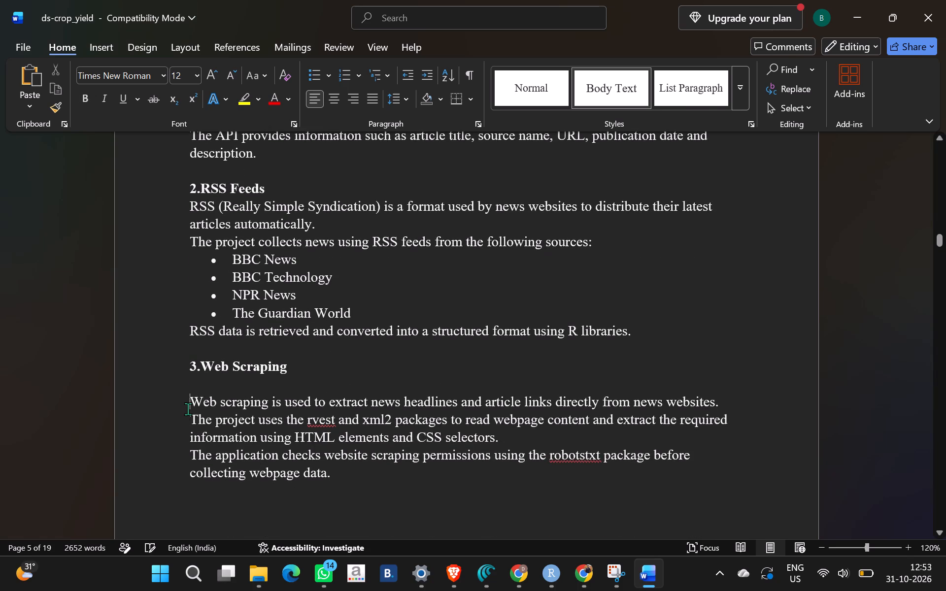
pyautogui.press('BackSpace')
# Insert a blank line between the introductory sentence of 2.3 Dataset Attributes and the attribute table.
pyautogui.scroll(-3, 188, 409)
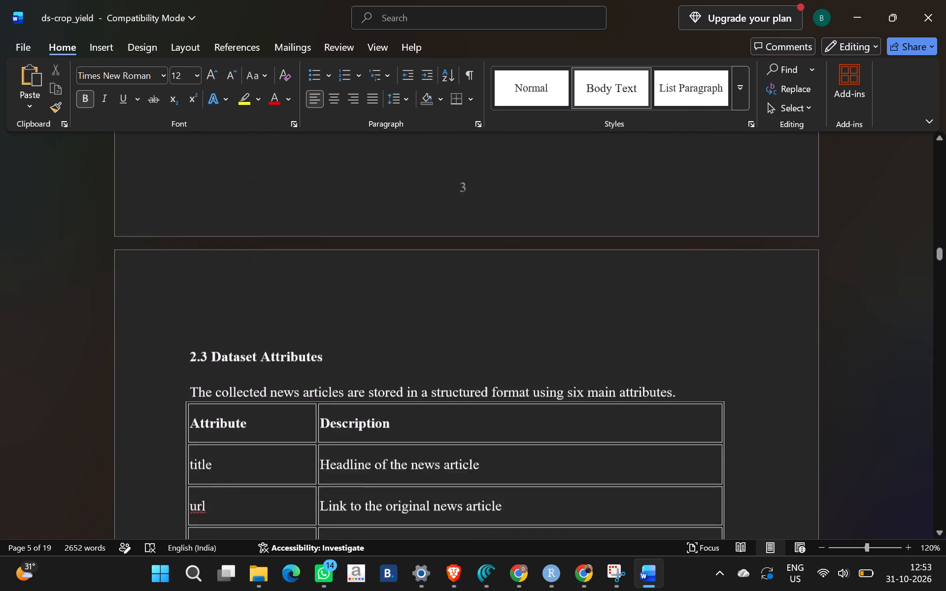
pyautogui.scroll(-1, 188, 409)
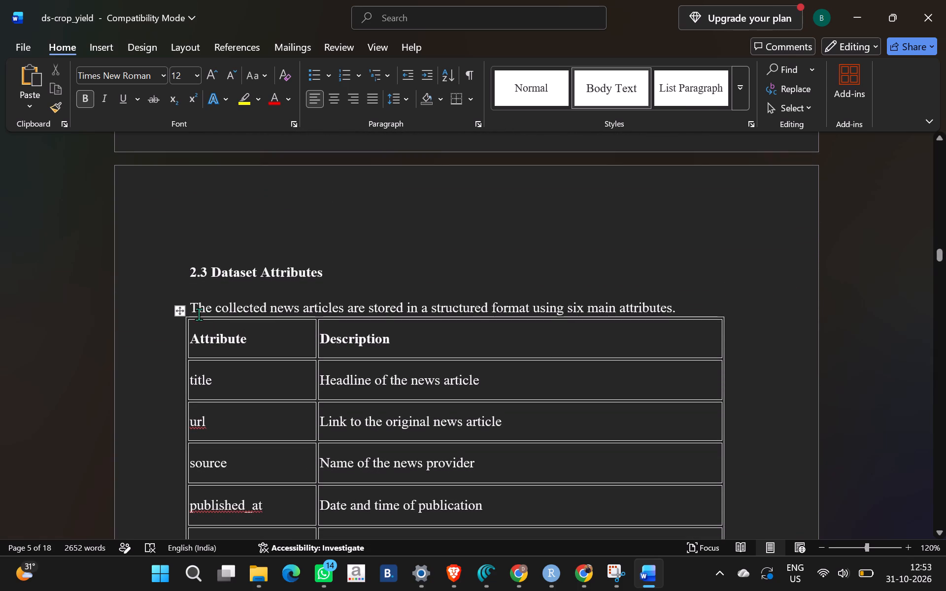
pyautogui.click(679, 315)
pyautogui.press('Return')
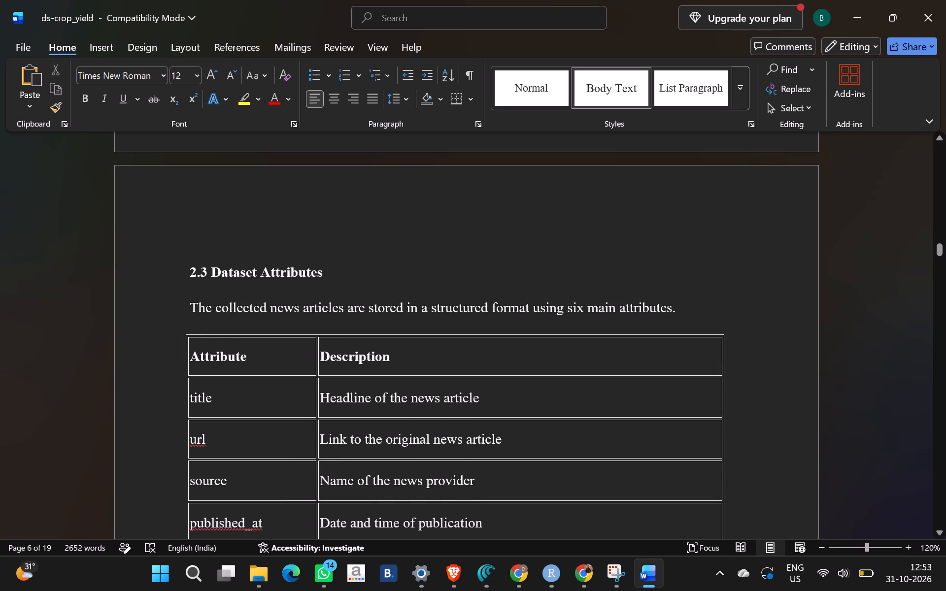
# Remove the blank lines directly below the "2.3 Dataset Attributes" and "2.4 Data Format" headings.
pyautogui.press('Up')
pyautogui.press('BackSpace')
pyautogui.scroll(-1, 679, 315)
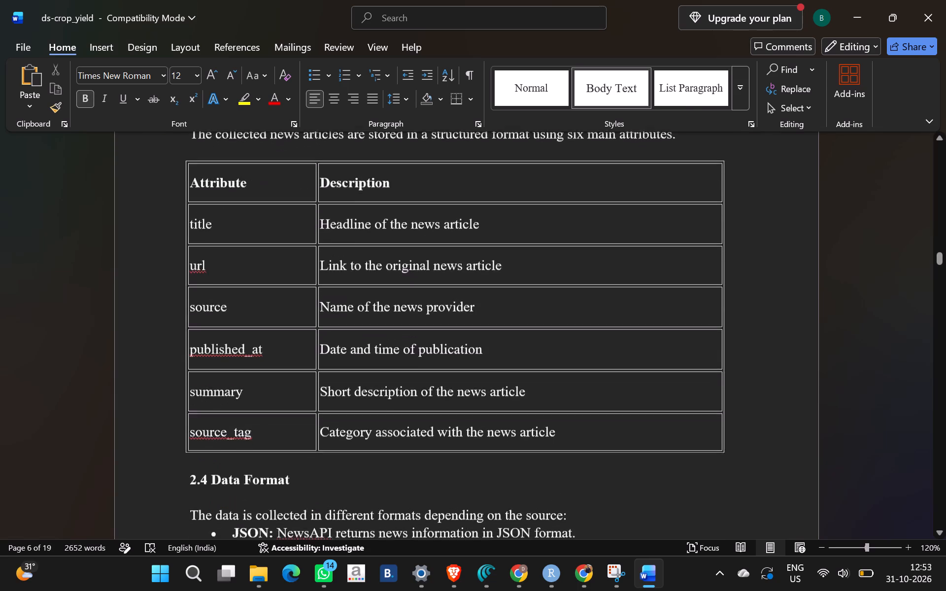
pyautogui.scroll(-2, 679, 315)
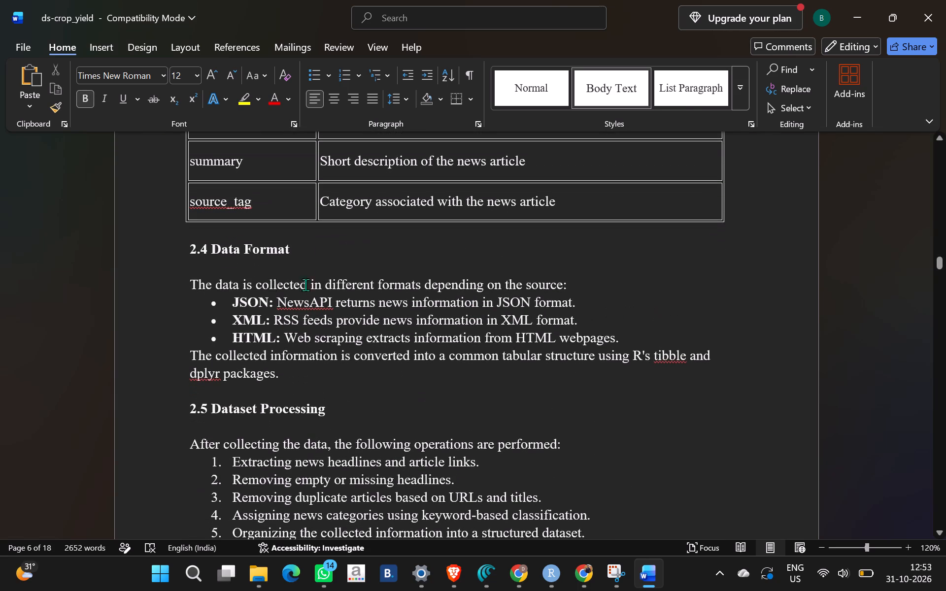
pyautogui.click(189, 288)
pyautogui.press('BackSpace')
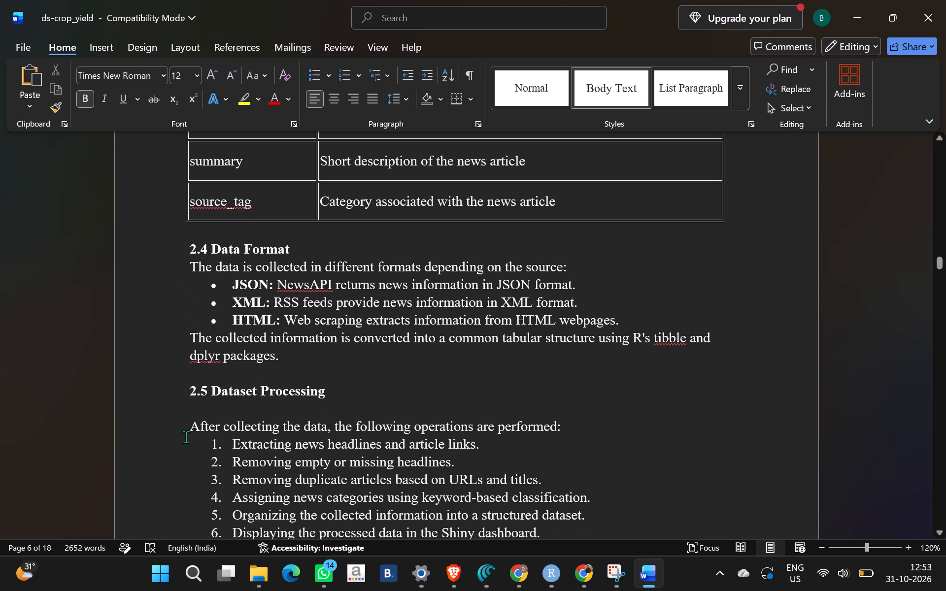
# Remove the blank lines directly below the "2.5 Dataset Processing" and "2.6 Dataset Output" headings.
pyautogui.click(192, 434)
pyautogui.press('BackSpace')
pyautogui.scroll(-1, 192, 434)
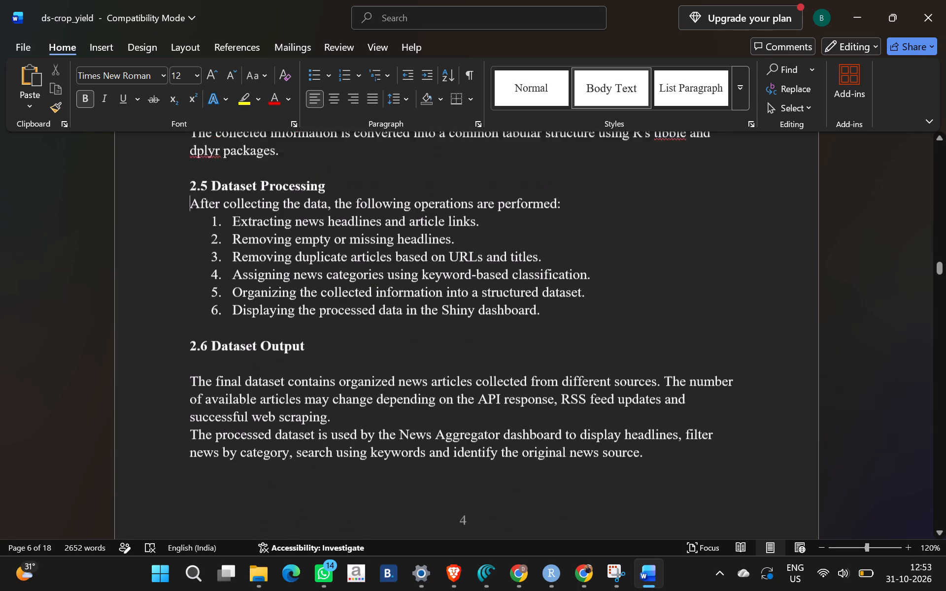
pyautogui.scroll(-1, 192, 434)
pyautogui.click(196, 347)
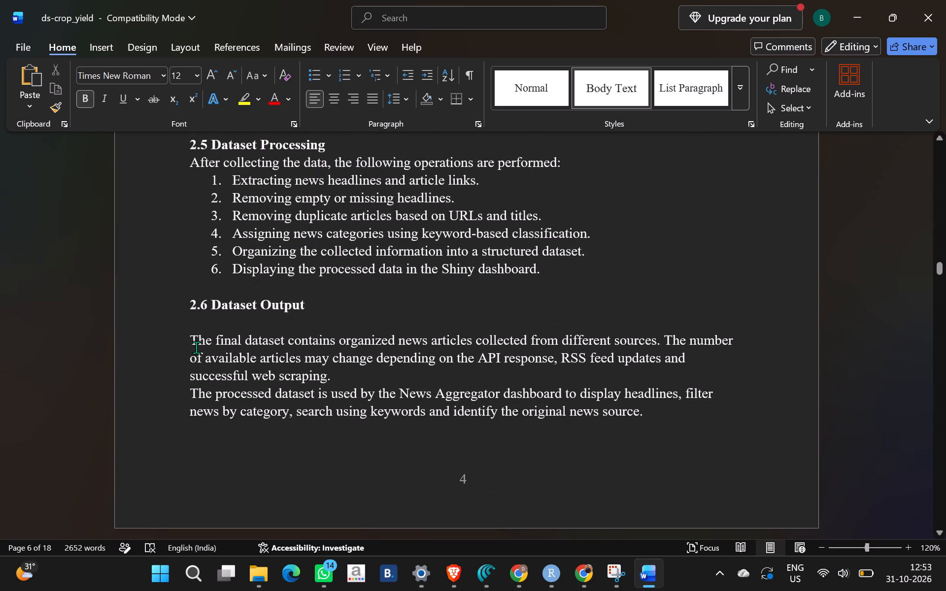
pyautogui.press('Left')
pyautogui.press('BackSpace')
# Look through the Algorithm, Methods Used and Code chapters to check their headings, spacing and remaining crop-yield content.
pyautogui.scroll(1, 196, 347)
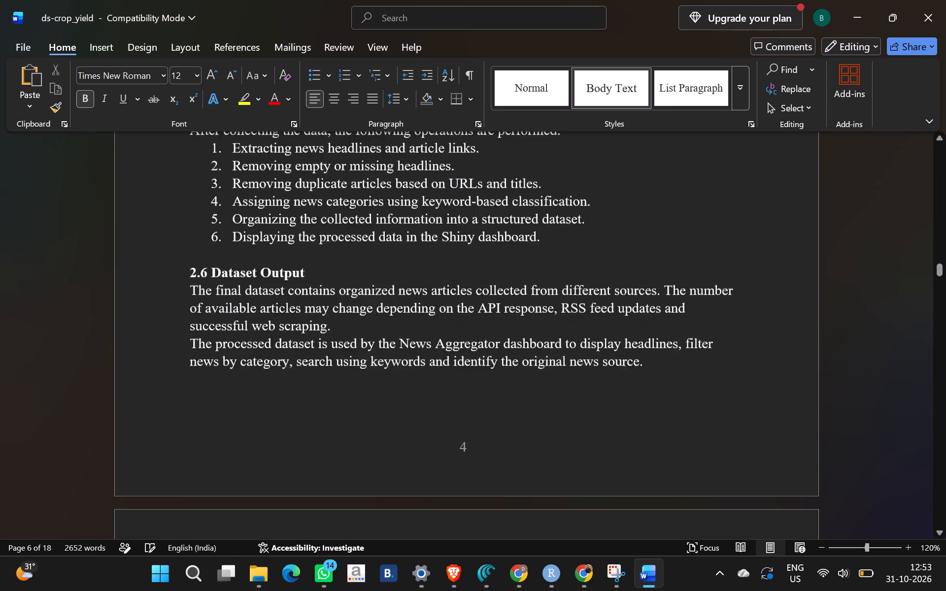
pyautogui.scroll(1, 196, 347)
pyautogui.scroll(-2, 196, 347)
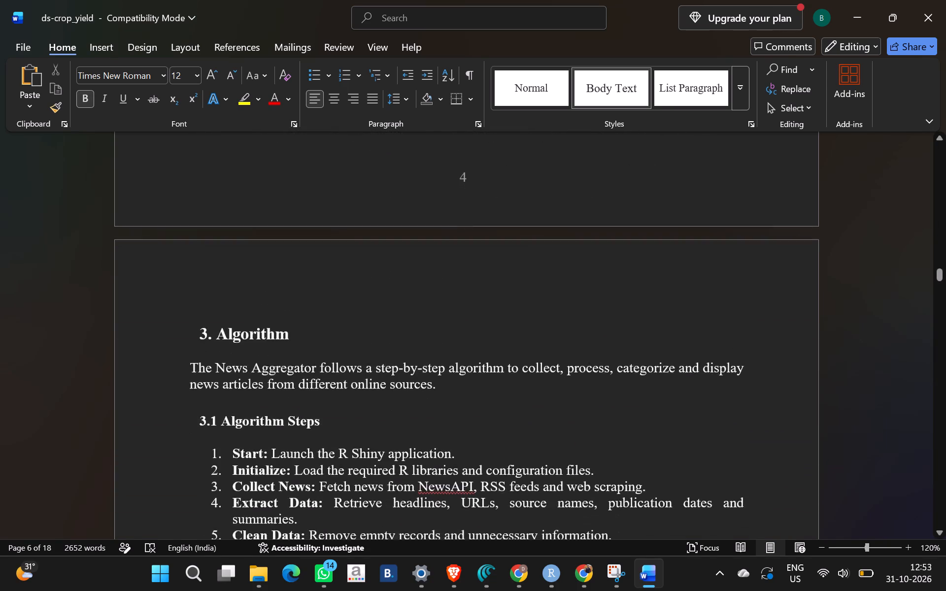
pyautogui.scroll(-4, 196, 347)
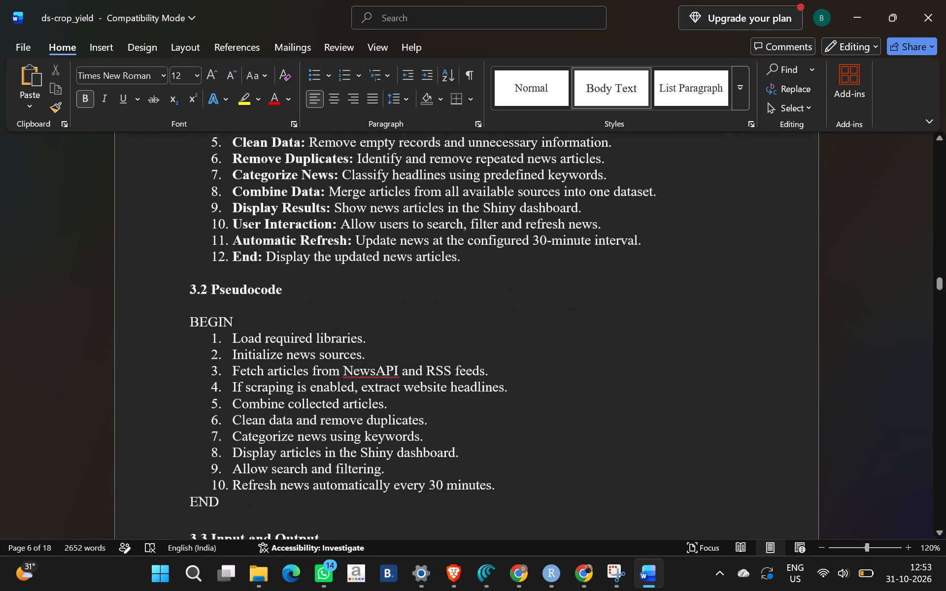
pyautogui.scroll(-2, 196, 347)
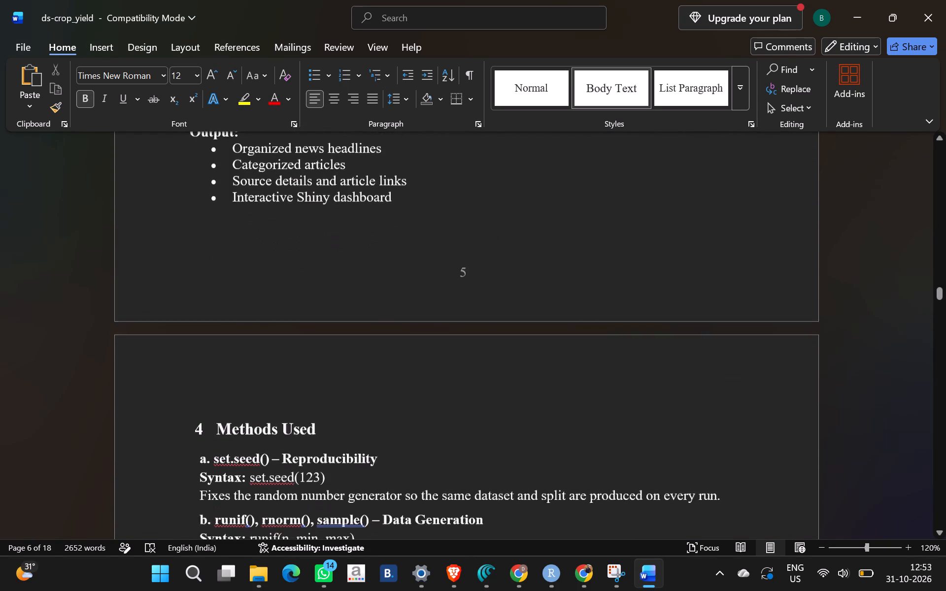
pyautogui.scroll(-4, 196, 347)
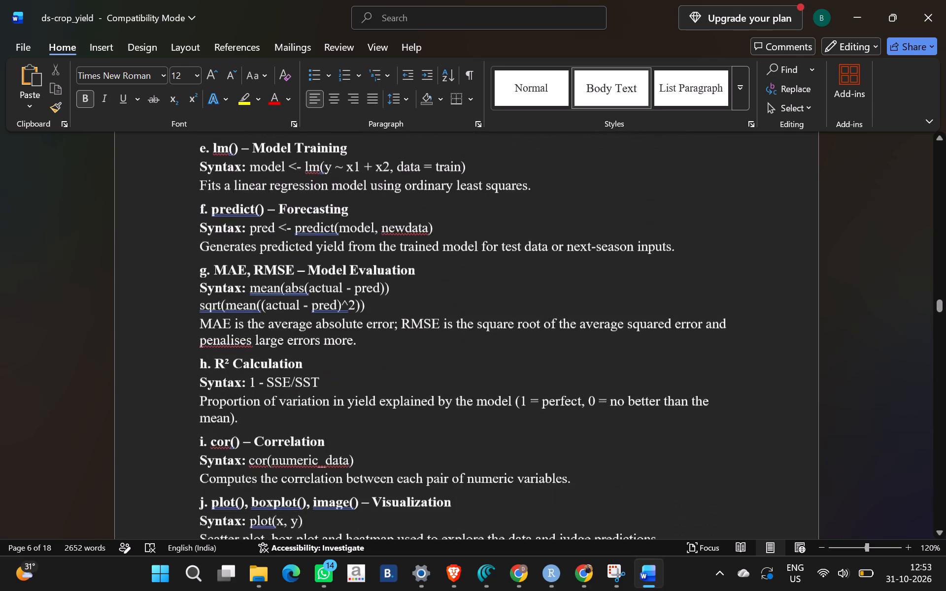
pyautogui.scroll(-2, 196, 347)
pyautogui.scroll(1, 196, 347)
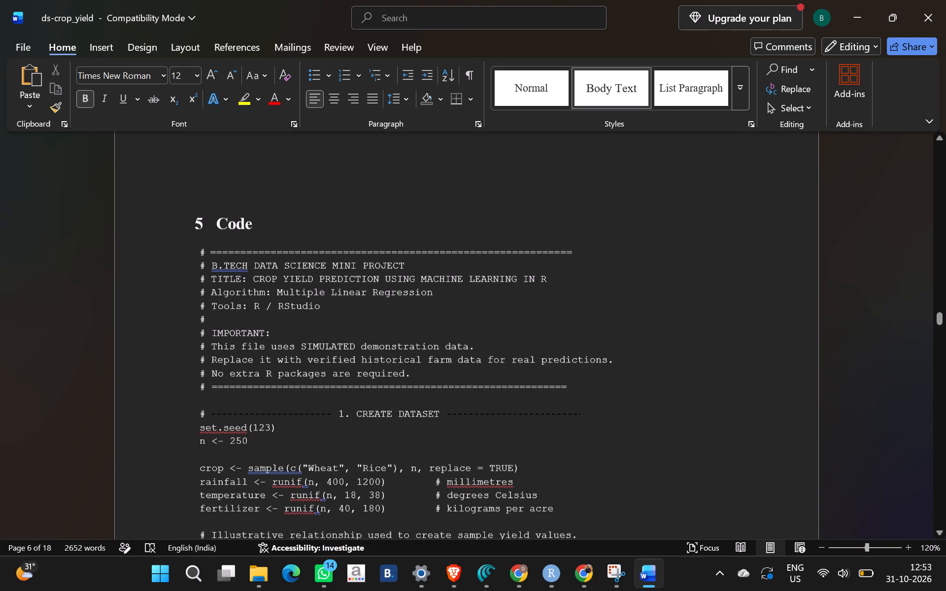
pyautogui.scroll(1, 196, 347)
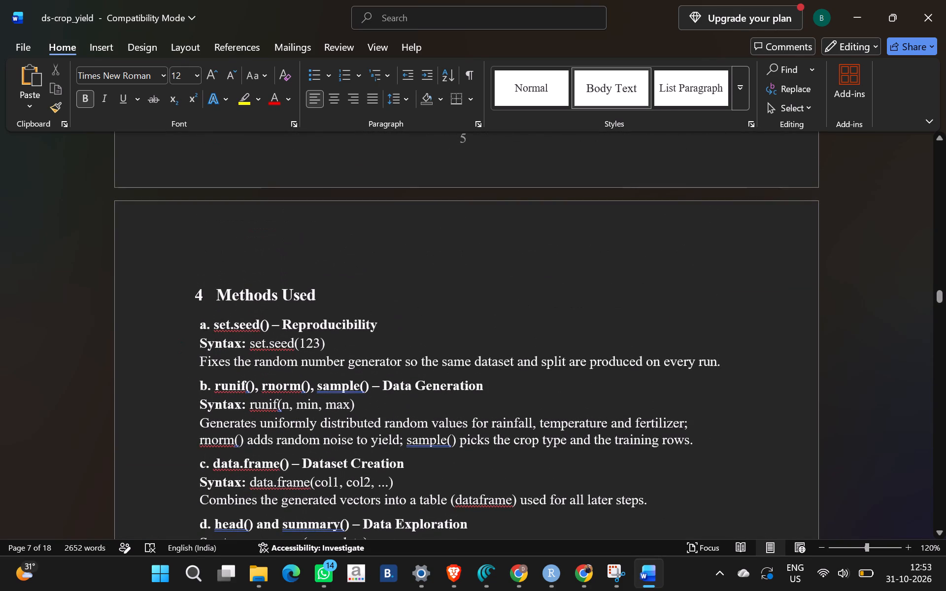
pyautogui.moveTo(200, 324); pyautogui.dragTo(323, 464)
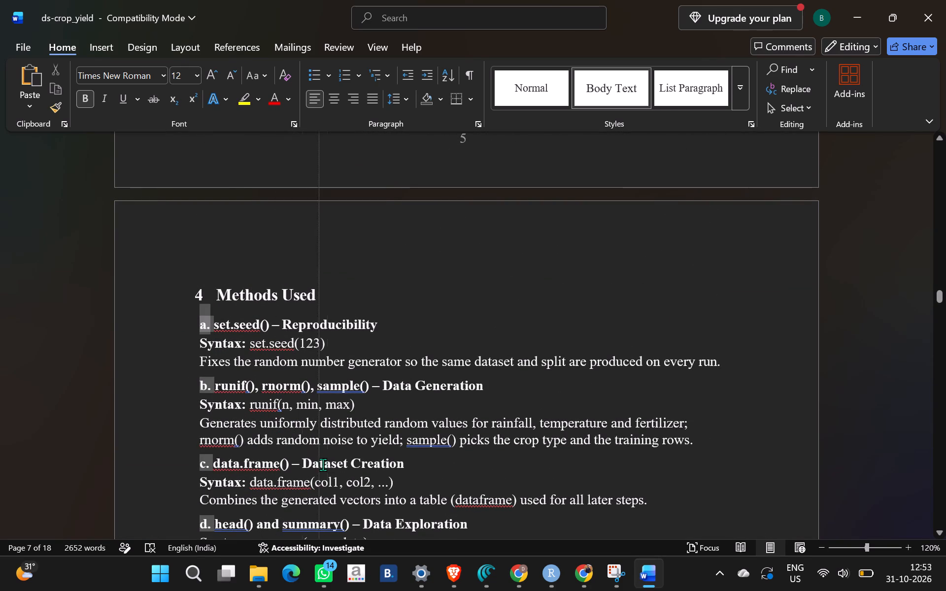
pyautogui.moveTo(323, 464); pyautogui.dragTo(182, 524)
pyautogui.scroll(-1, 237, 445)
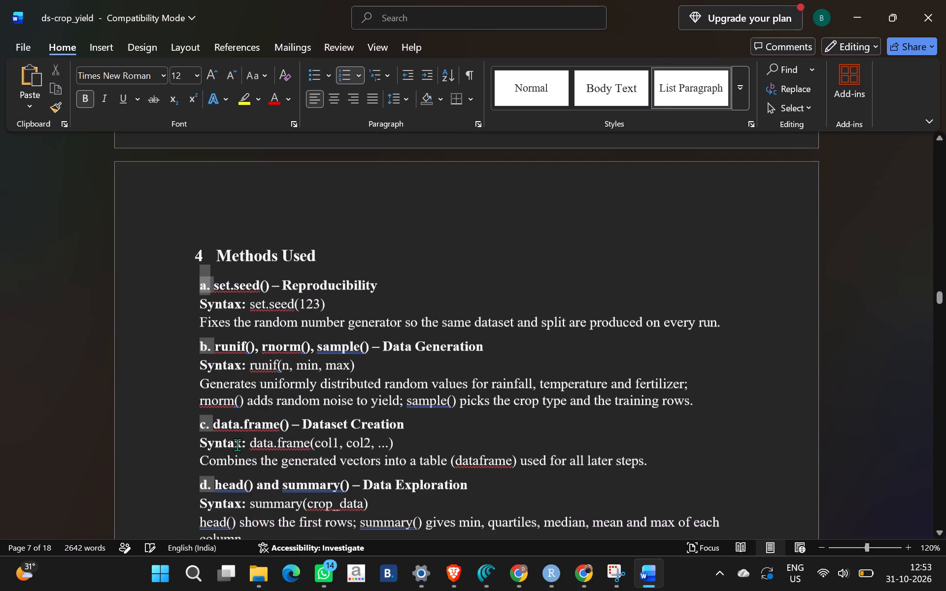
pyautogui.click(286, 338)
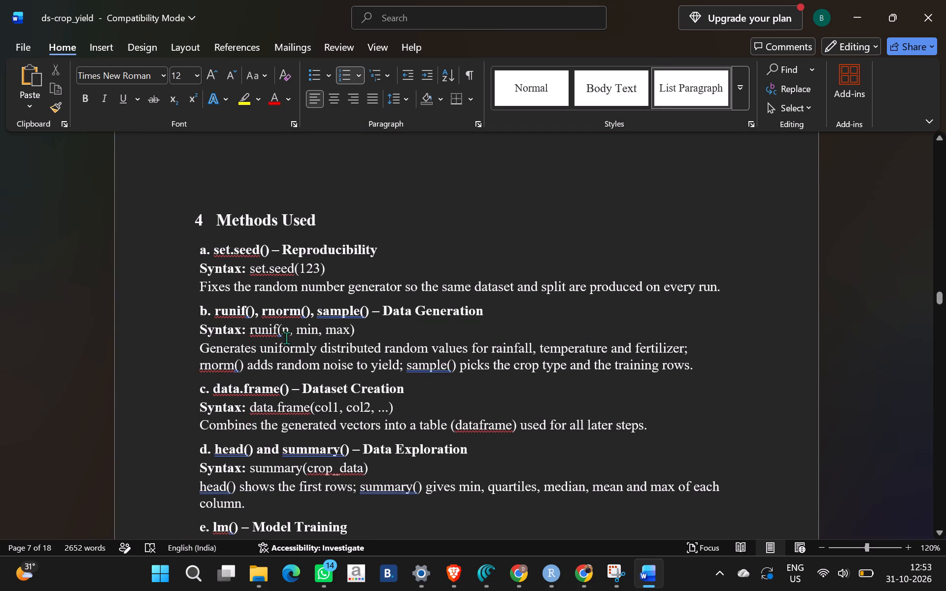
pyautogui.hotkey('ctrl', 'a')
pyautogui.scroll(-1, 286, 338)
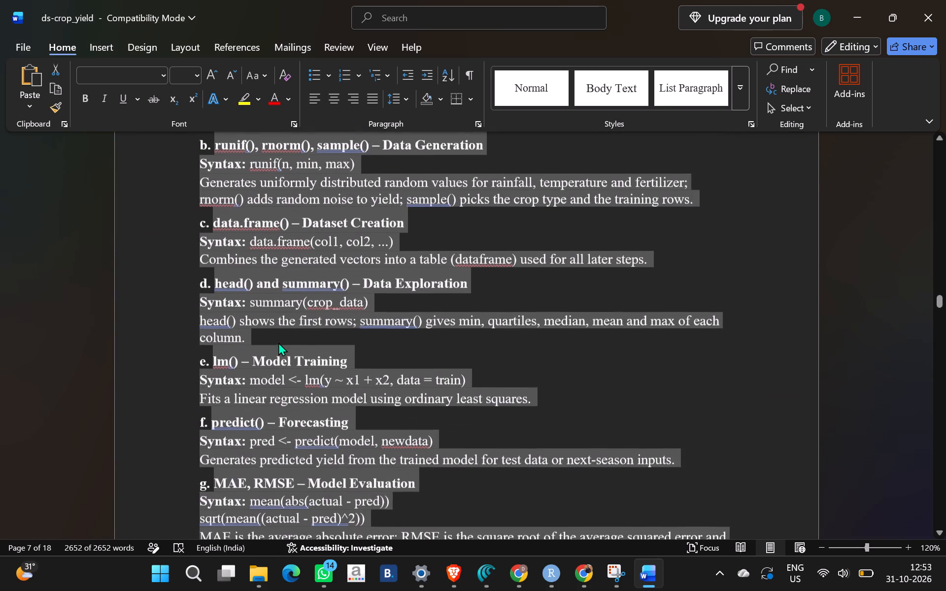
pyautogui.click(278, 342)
# Delete all the crop-yield function entries under the "4 Methods Used" heading, from "a. set.seed() – Reproducibility" to the end of the chapter.
pyautogui.scroll(-3, 278, 342)
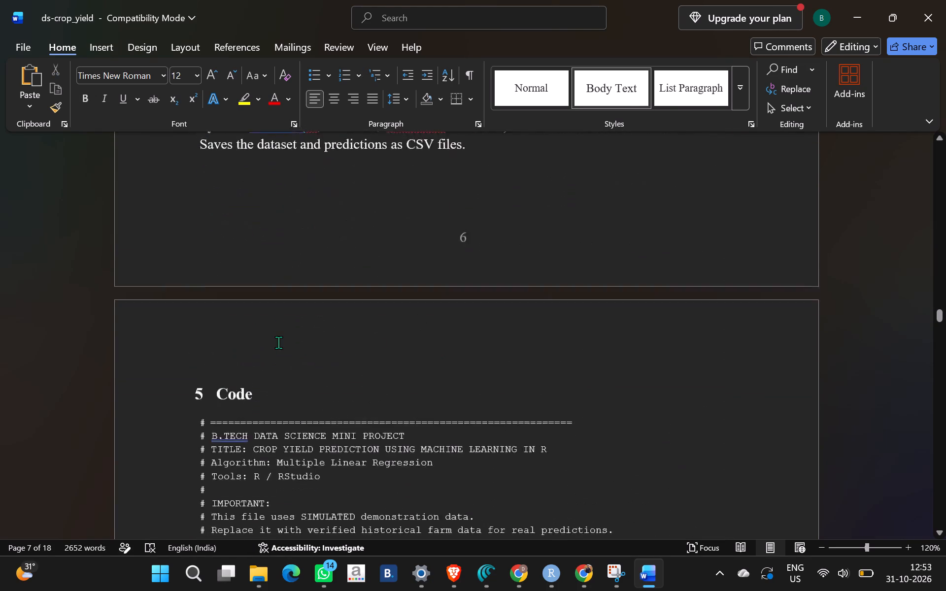
pyautogui.scroll(2, 415, 289)
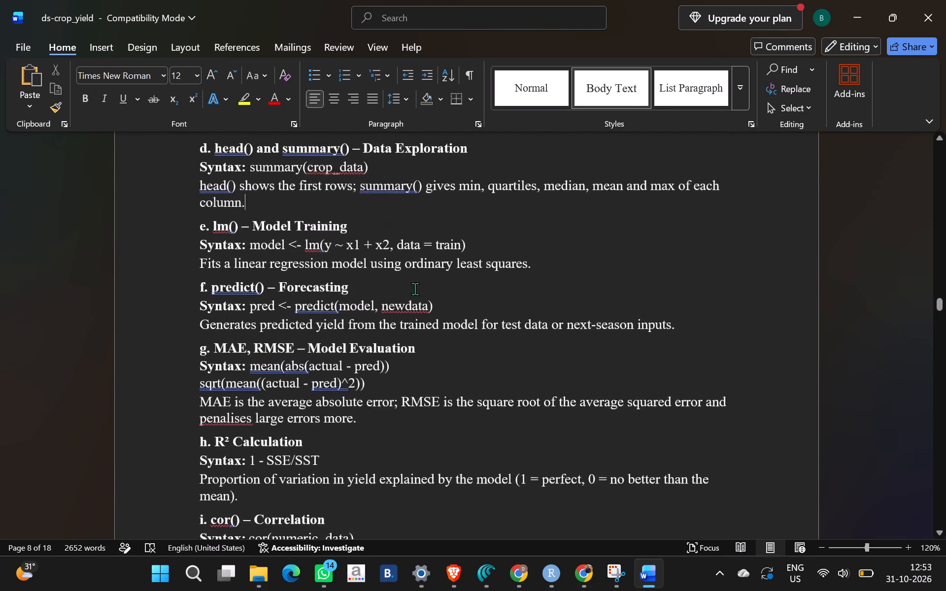
pyautogui.scroll(1, 415, 289)
pyautogui.scroll(1, 349, 258)
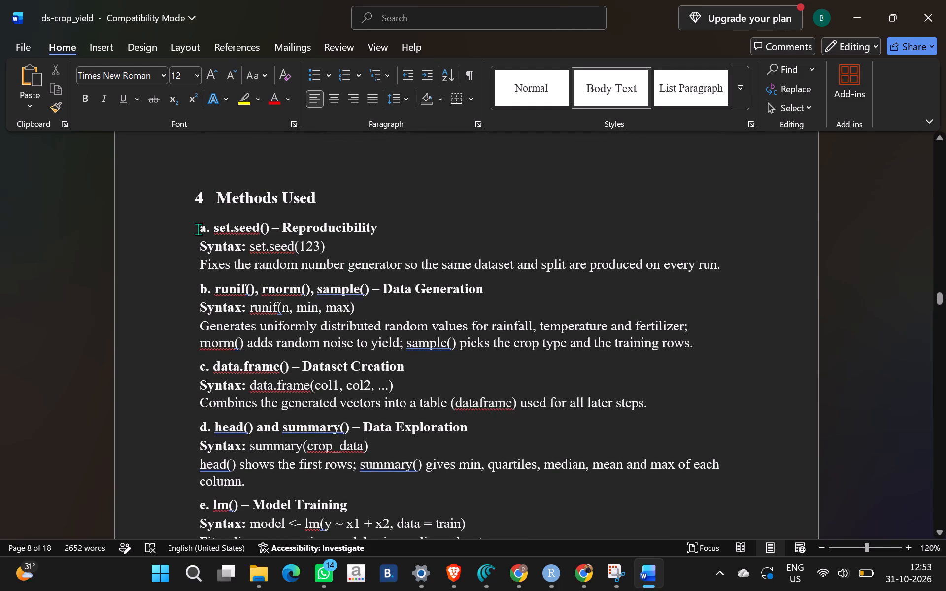
pyautogui.moveTo(198, 229); pyautogui.dragTo(390, 577)
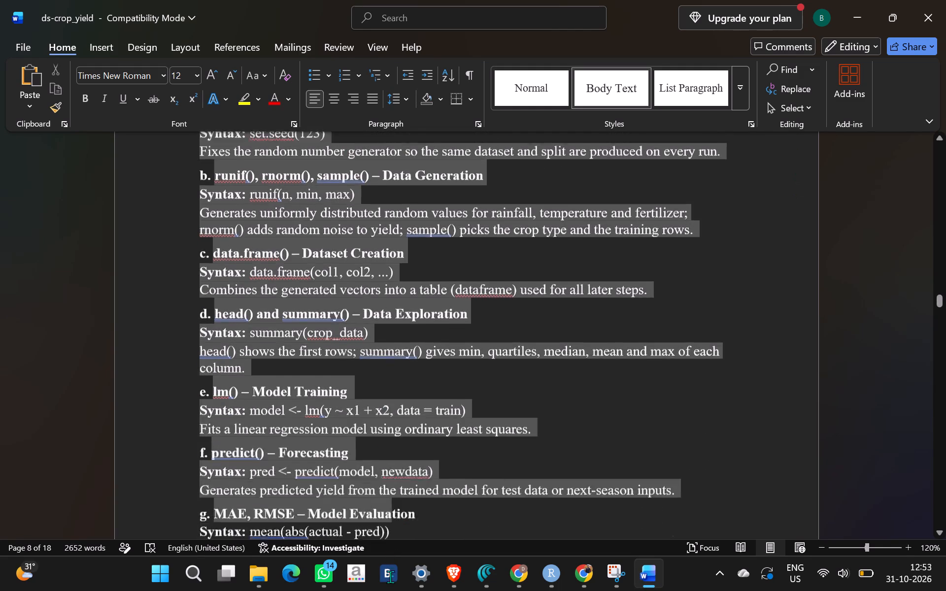
pyautogui.moveTo(390, 577); pyautogui.dragTo(467, 342)
pyautogui.scroll(1, 467, 342)
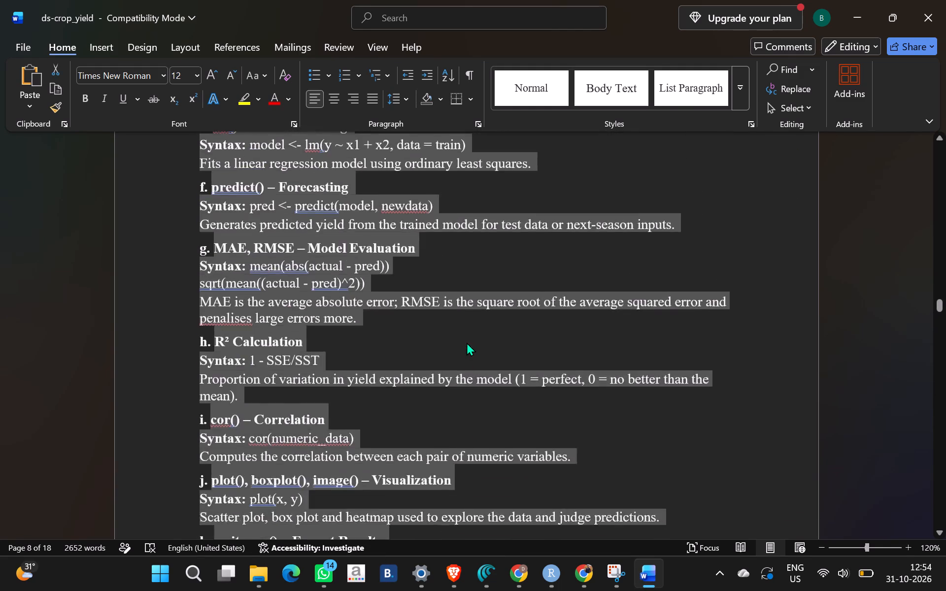
pyautogui.scroll(1, 467, 342)
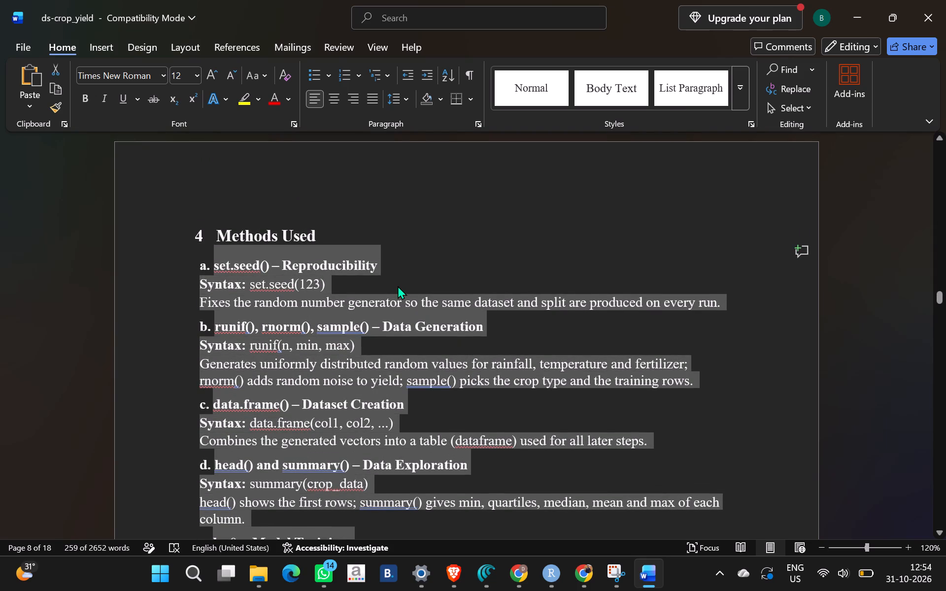
pyautogui.press('BackSpace')
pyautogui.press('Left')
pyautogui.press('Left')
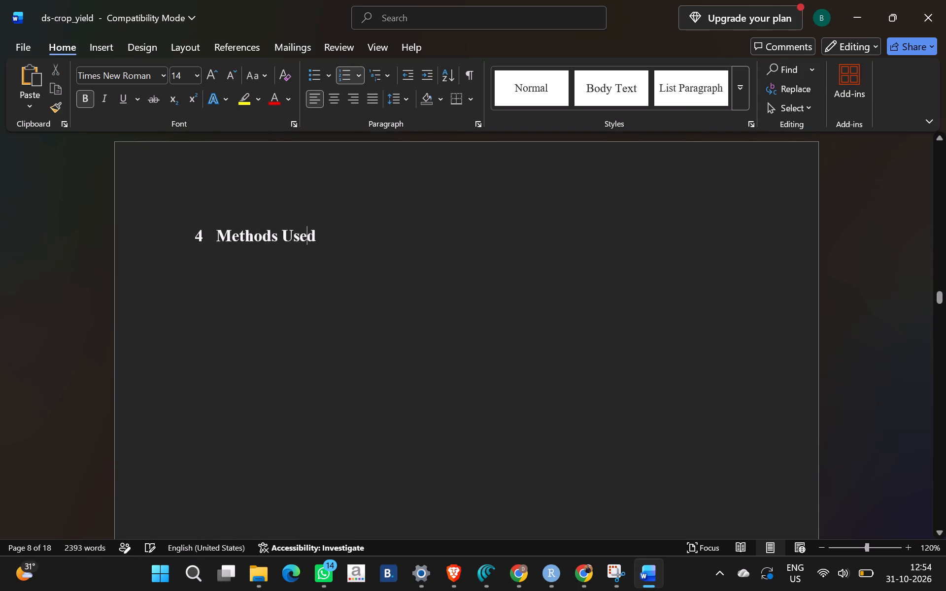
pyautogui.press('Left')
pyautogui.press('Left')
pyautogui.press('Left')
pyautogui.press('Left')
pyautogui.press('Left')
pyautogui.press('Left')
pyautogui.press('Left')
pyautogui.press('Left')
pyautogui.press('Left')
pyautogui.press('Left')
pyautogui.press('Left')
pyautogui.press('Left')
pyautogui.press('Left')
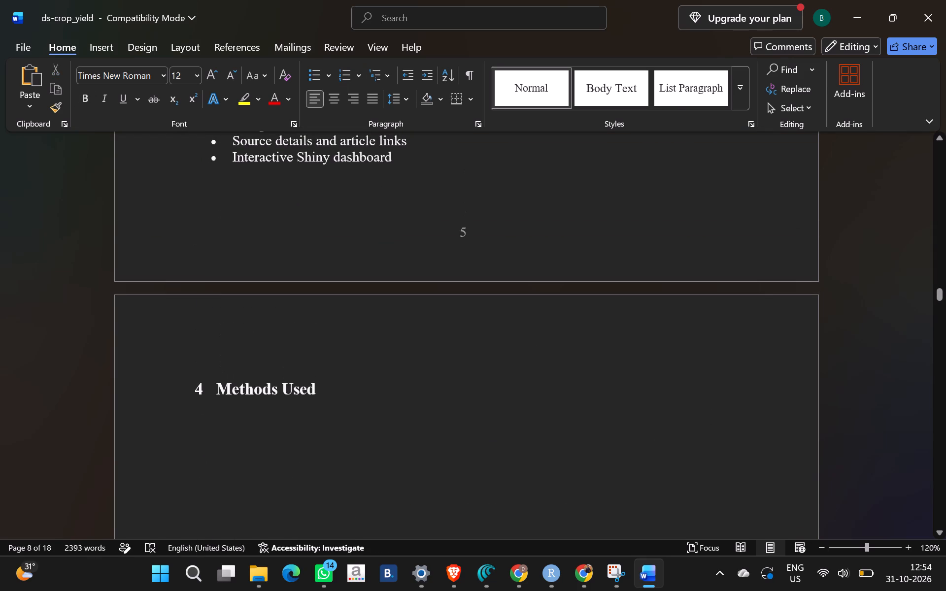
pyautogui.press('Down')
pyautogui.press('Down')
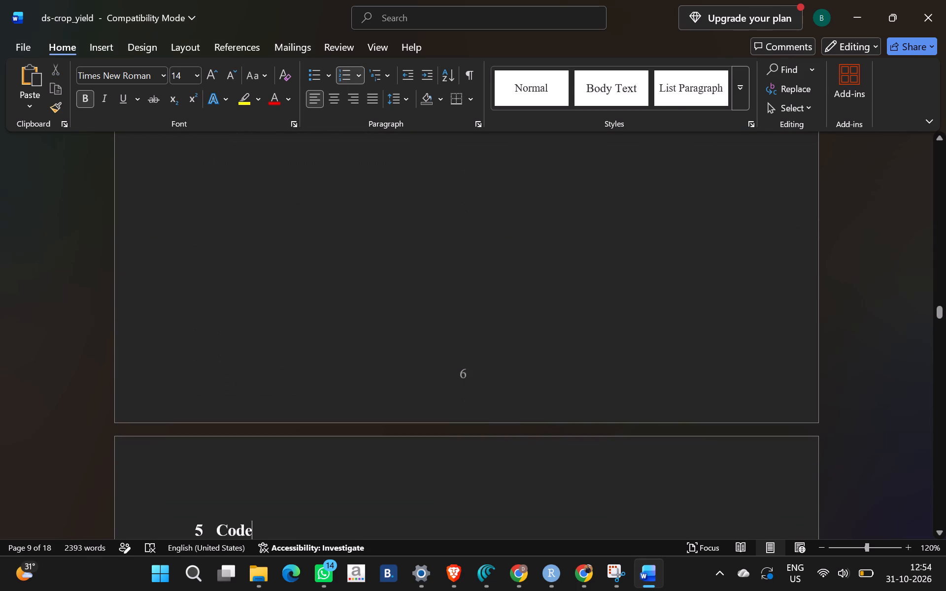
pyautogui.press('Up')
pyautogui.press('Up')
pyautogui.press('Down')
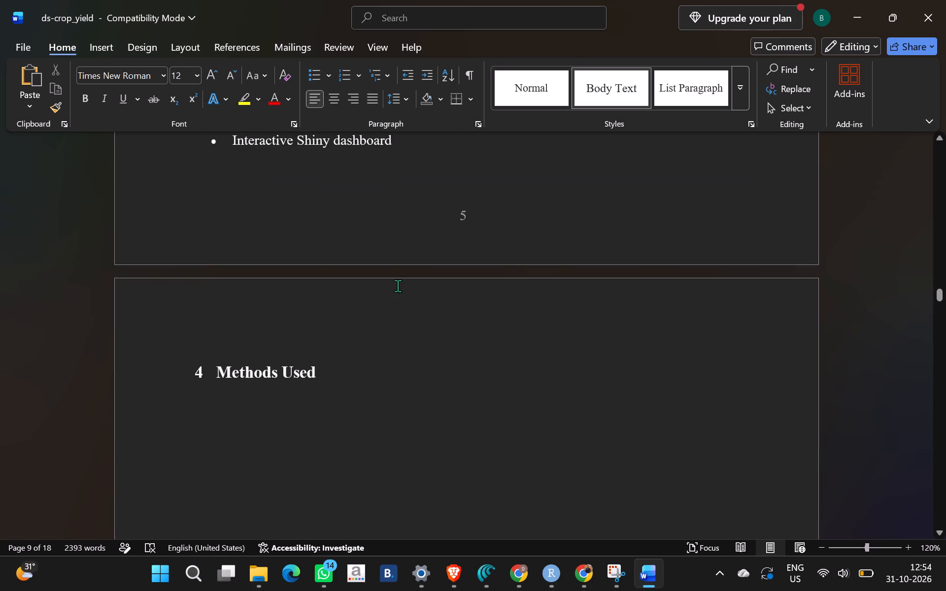
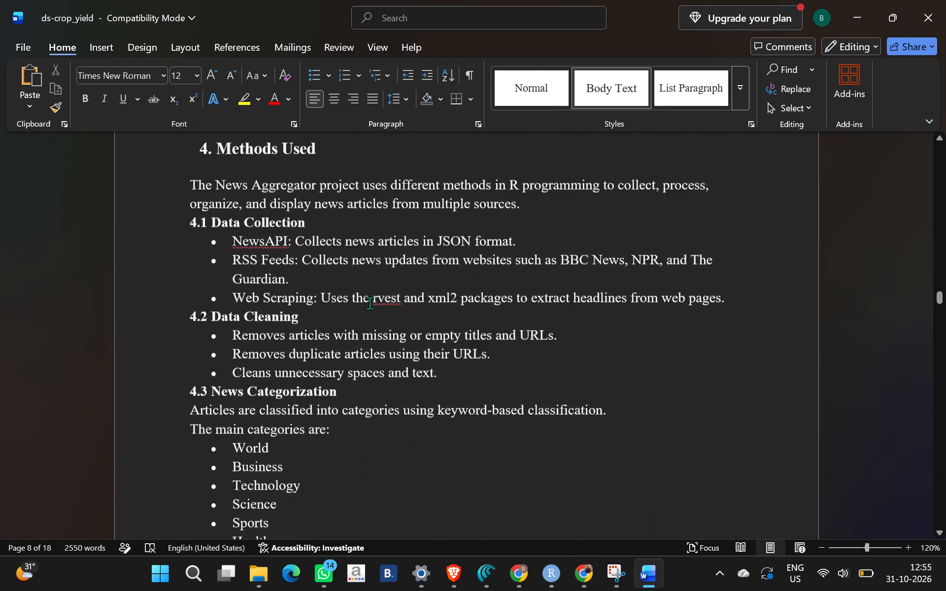
pyautogui.scroll(1, 370, 303)
pyautogui.moveTo(191, 317); pyautogui.dragTo(387, 505)
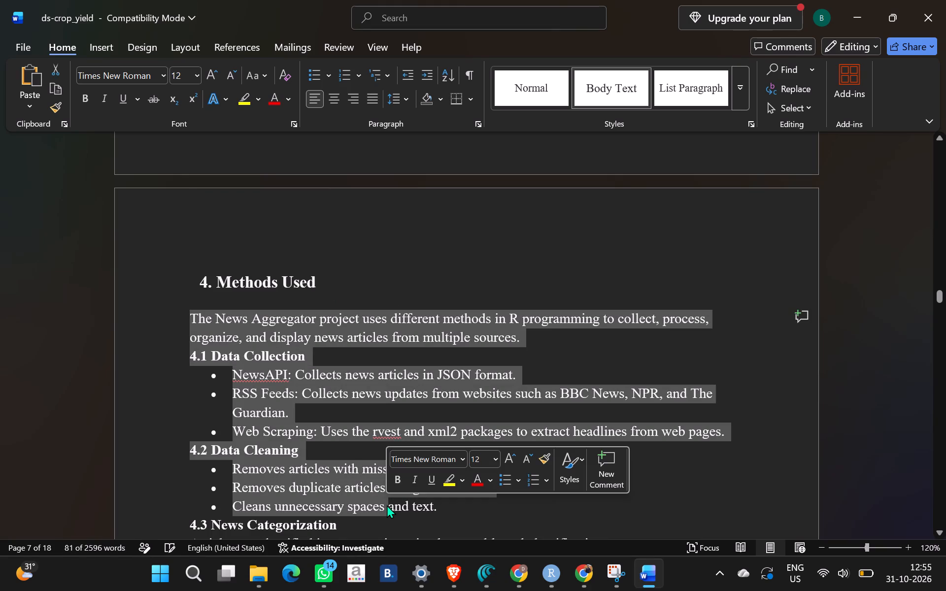
pyautogui.click(187, 312)
pyautogui.press('BackSpace')
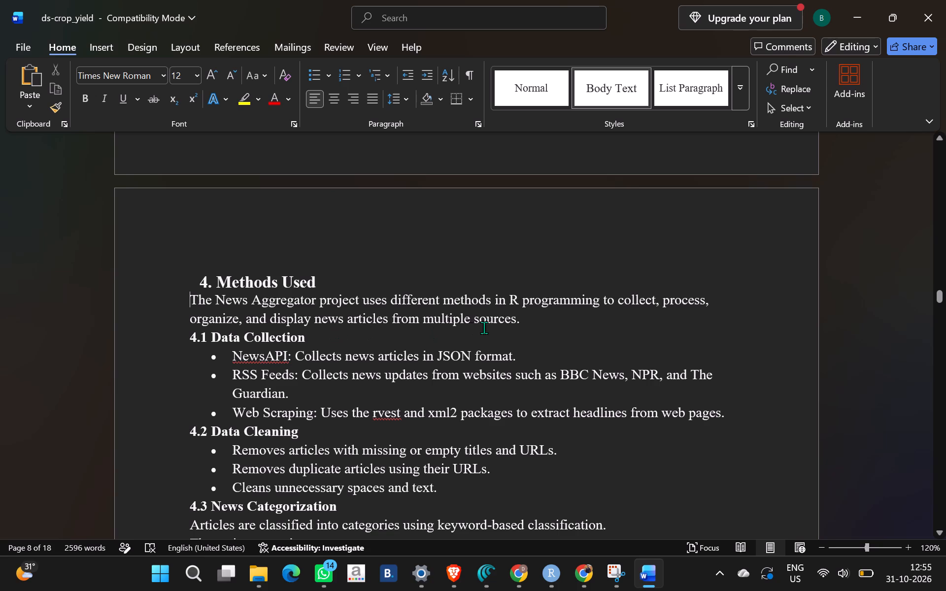
# Insert an unbulleted blank line above each of the "4.1 Data Collection" and "4.2 Data Cleaning" headings.
pyautogui.click(522, 325)
pyautogui.press('space')
pyautogui.press('Return')
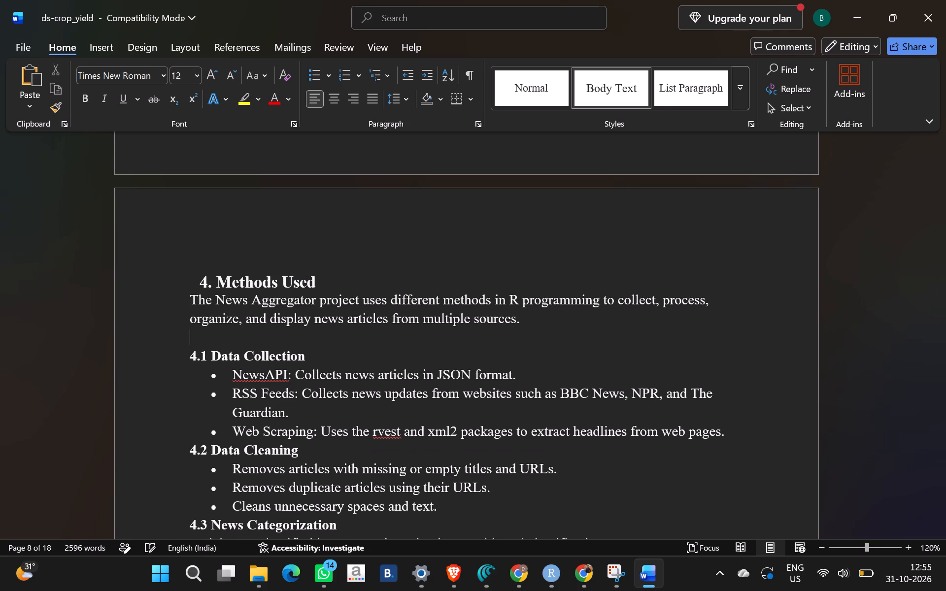
pyautogui.scroll(-1, 522, 325)
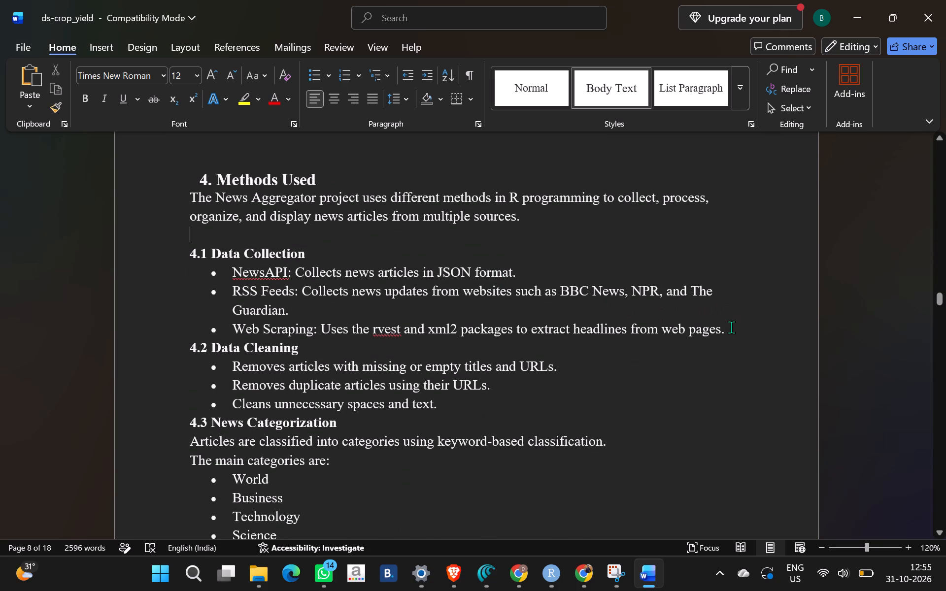
pyautogui.click(731, 327)
pyautogui.press('Return')
pyautogui.scroll(-1, 731, 327)
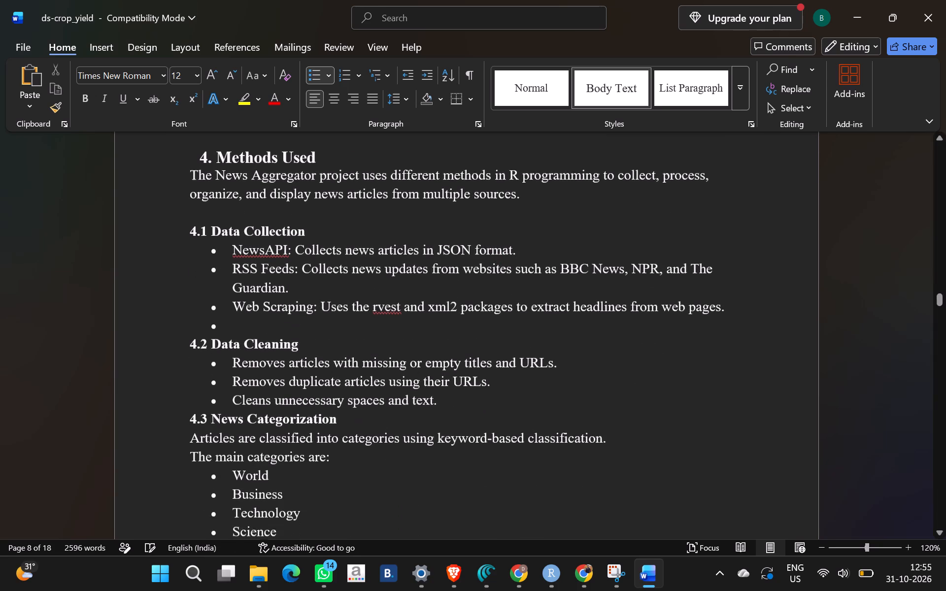
pyautogui.scroll(-1, 731, 327)
pyautogui.press('BackSpace')
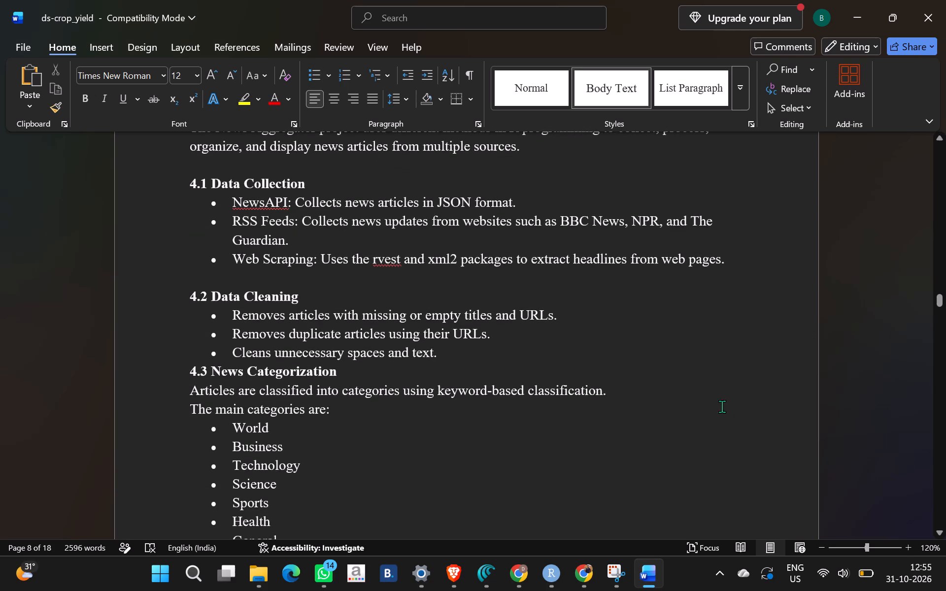
# Insert an unbulleted blank line above each of the "4.3 News Categorization" and "4.4 Data Processing" headings.
pyautogui.click(456, 358)
pyautogui.press('BackSpace')
pyautogui.press('.')
pyautogui.press('Return')
pyautogui.press('BackSpace')
pyautogui.scroll(-1, 456, 358)
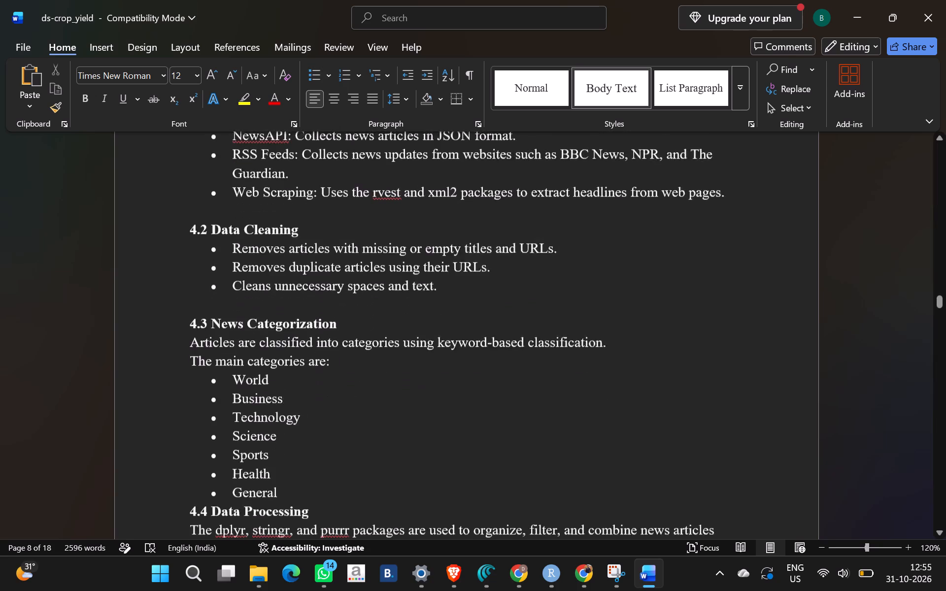
pyautogui.scroll(-1, 456, 358)
pyautogui.scroll(-1, 533, 308)
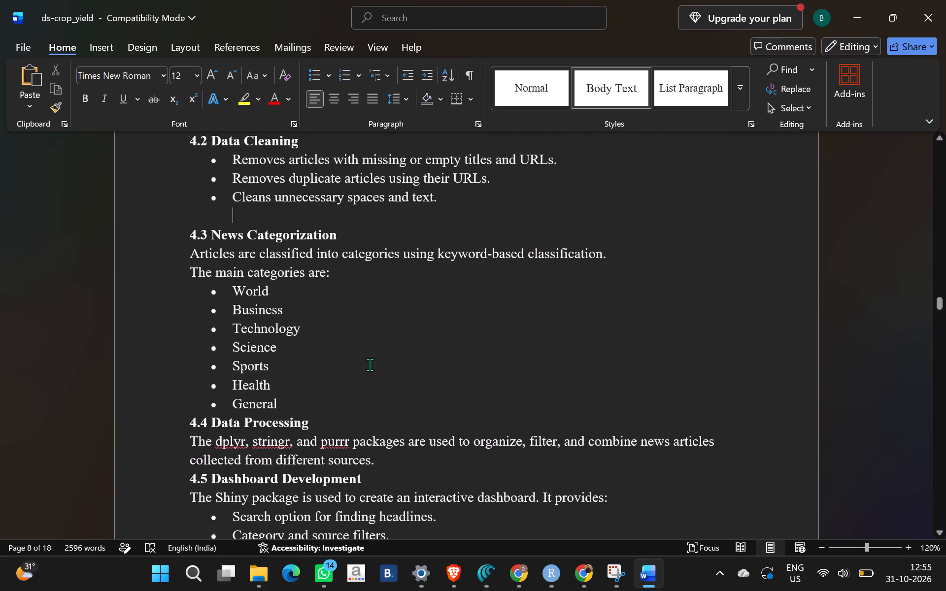
pyautogui.click(304, 401)
pyautogui.press('Return')
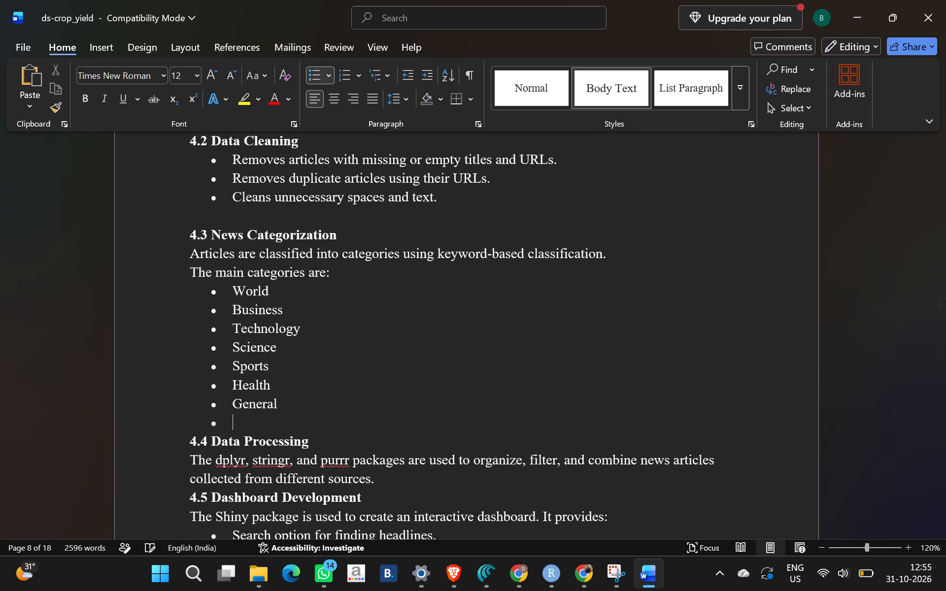
pyautogui.press('BackSpace')
# Insert an unbulleted blank line above each of the "4.5 Dashboard Development" and "4.6 Automatic Refresh" headings.
pyautogui.scroll(-1, 304, 401)
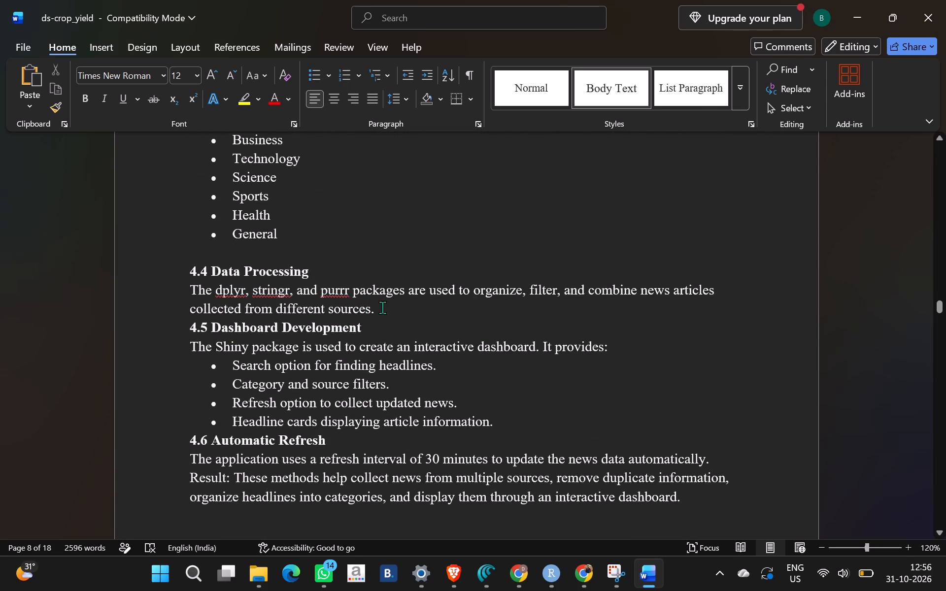
pyautogui.click(384, 307)
pyautogui.press('Return')
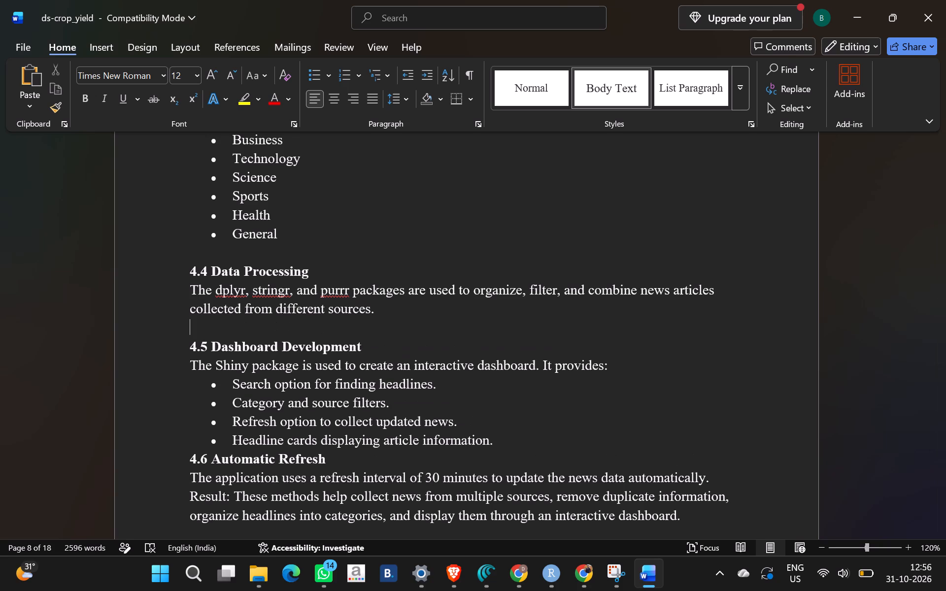
pyautogui.scroll(-1, 384, 307)
pyautogui.scroll(-1, 417, 341)
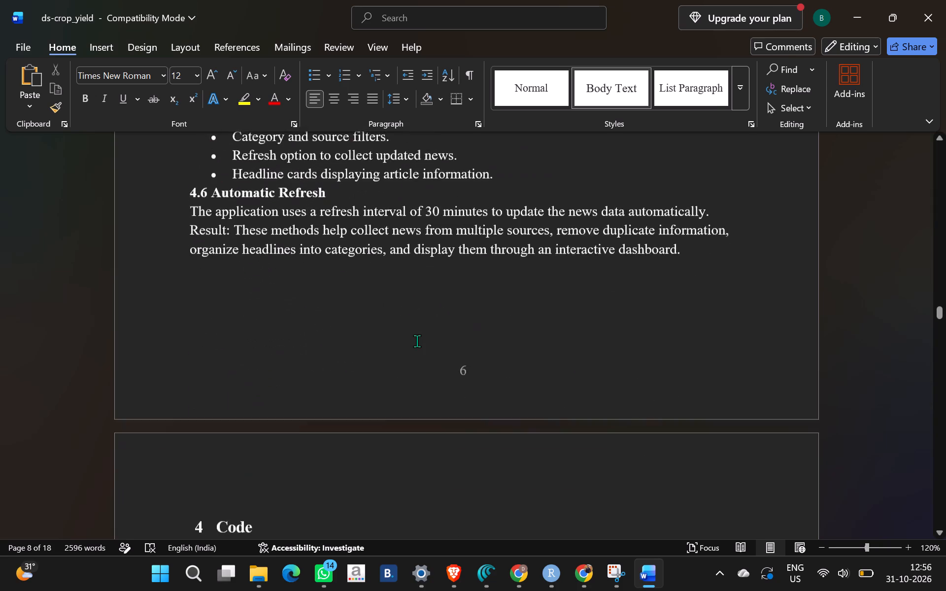
pyautogui.scroll(1, 417, 341)
pyautogui.click(497, 357)
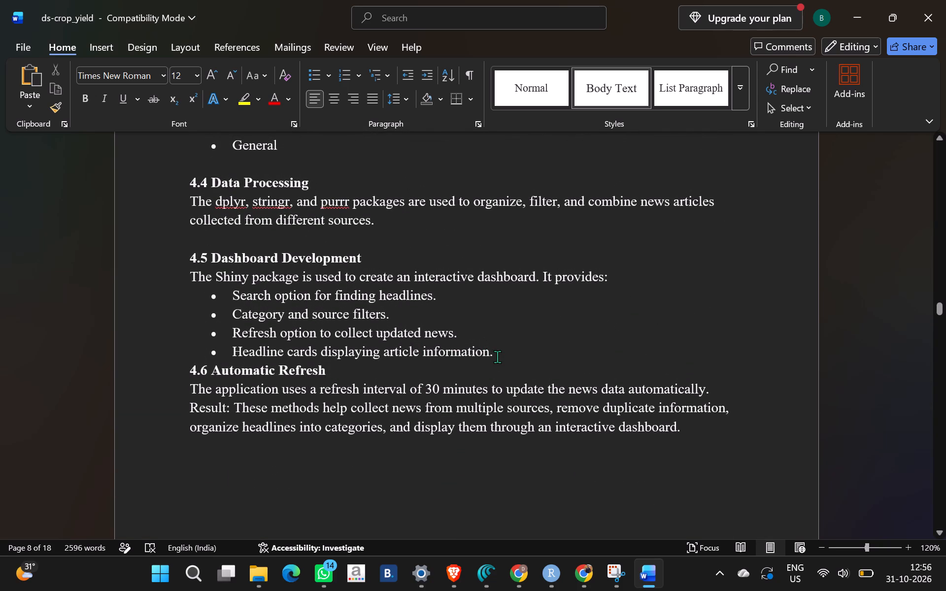
pyautogui.press('Return')
pyautogui.press('BackSpace')
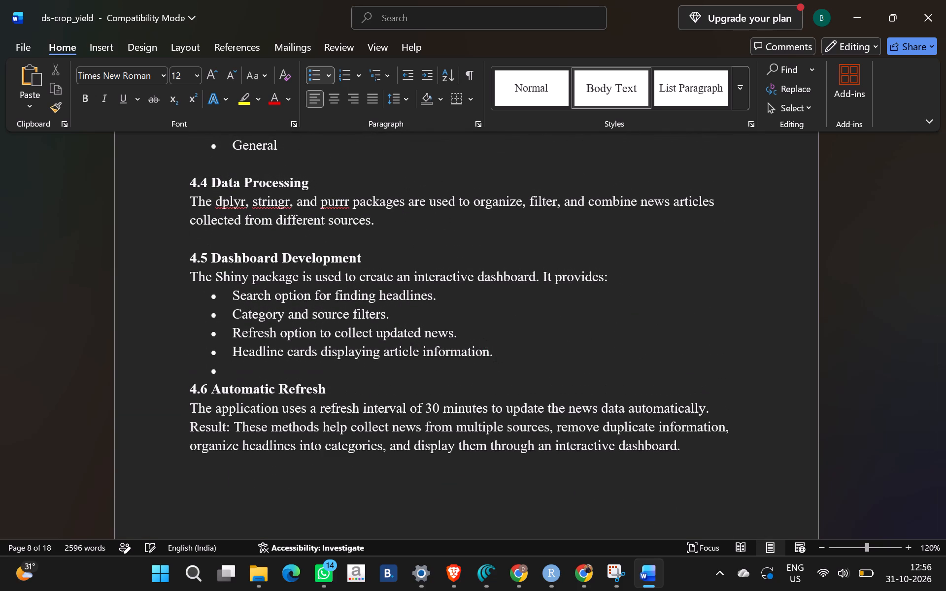
pyautogui.press('BackSpace')
# Justify the text of the whole Methods Used section, from its beginning through the Result paragraph after 4.6.
pyautogui.scroll(2, 497, 357)
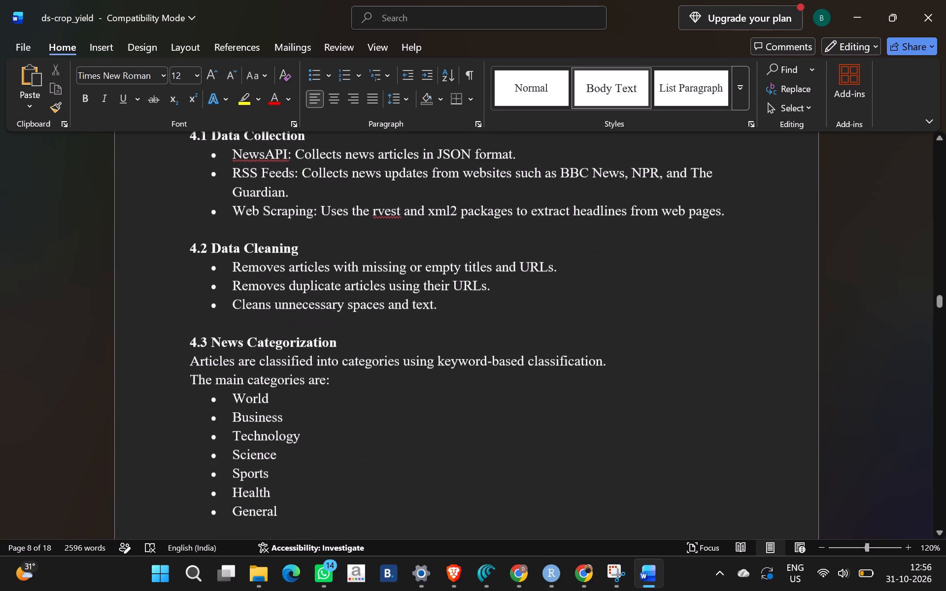
pyautogui.scroll(2, 497, 357)
pyautogui.scroll(1, 423, 310)
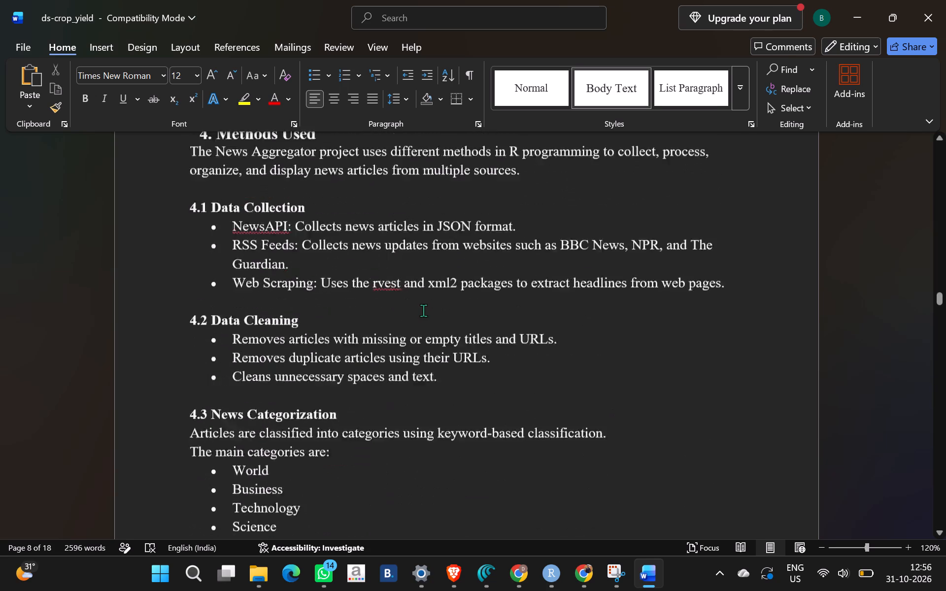
pyautogui.scroll(1, 423, 310)
pyautogui.moveTo(202, 216); pyautogui.dragTo(397, 457)
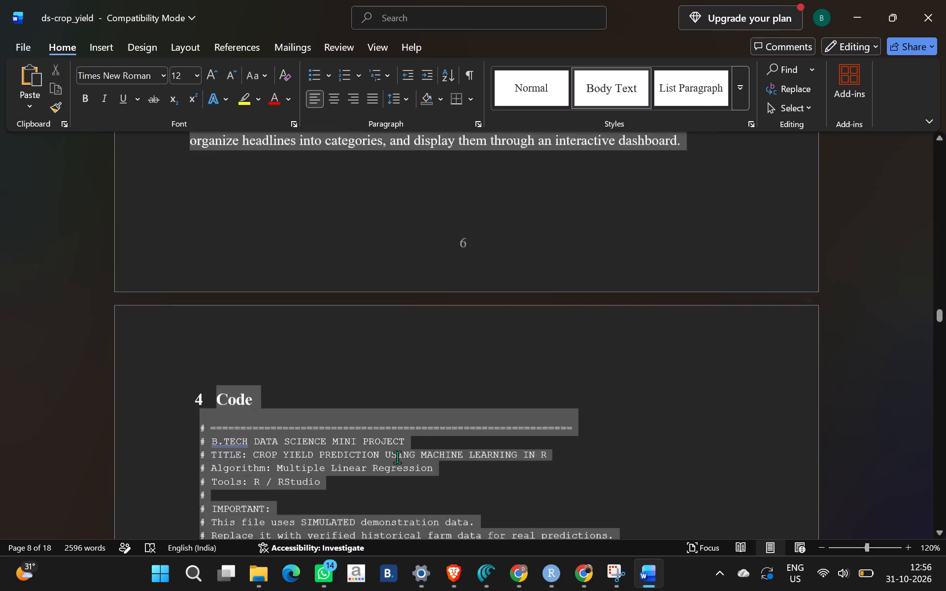
pyautogui.moveTo(397, 457); pyautogui.dragTo(586, 295)
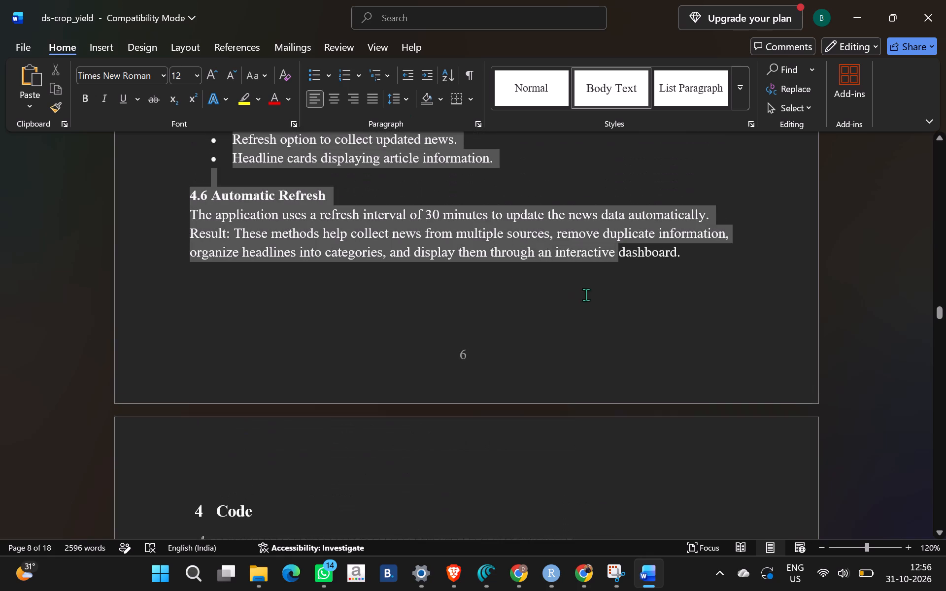
pyautogui.moveTo(586, 295); pyautogui.dragTo(728, 282)
pyautogui.hotkey('ctrl', 'j')
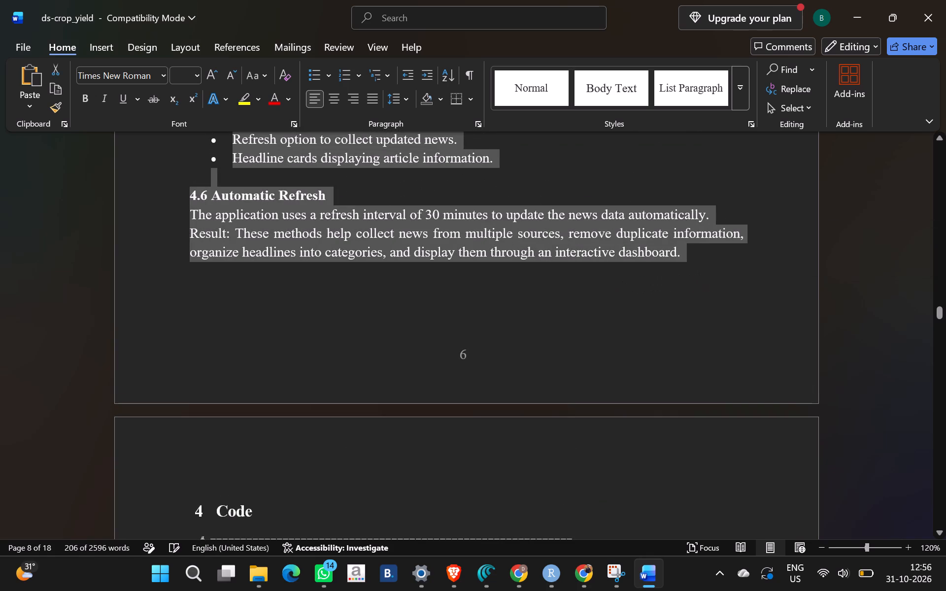
pyautogui.click(641, 289)
# Review the layout of the Methods Used section and the algorithm and dataset sections before it.
pyautogui.scroll(2, 641, 289)
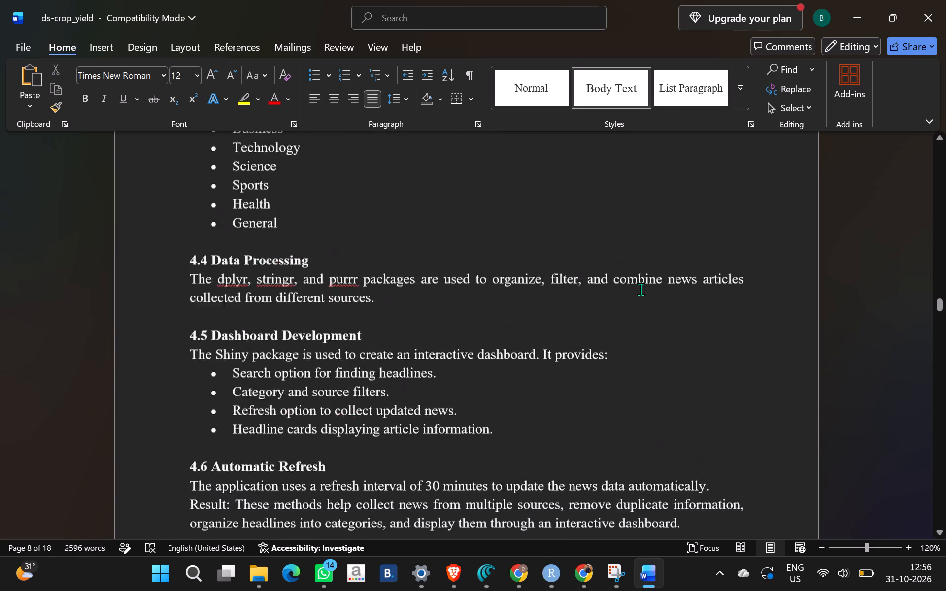
pyautogui.scroll(1, 641, 289)
pyautogui.scroll(-4, 681, 165)
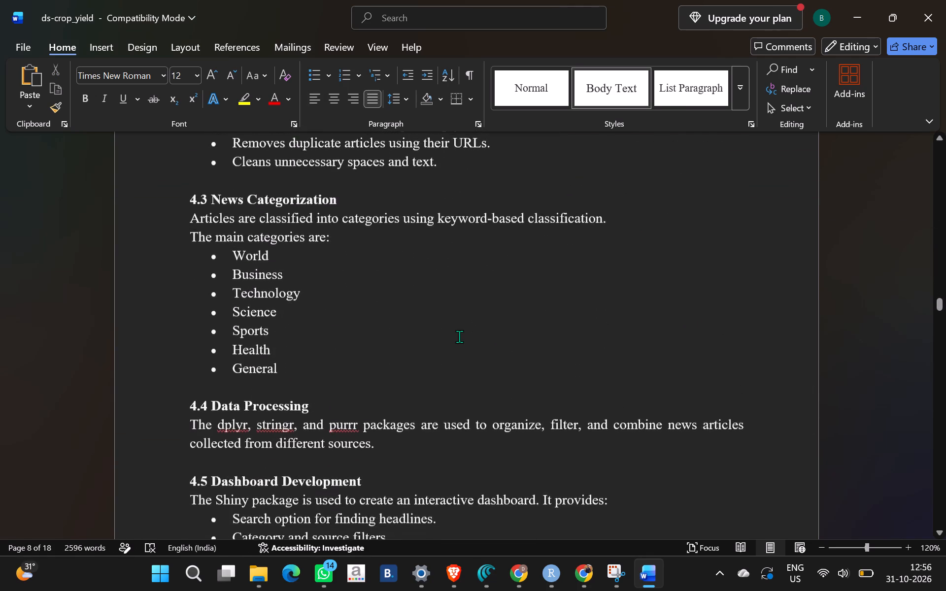
pyautogui.scroll(-2, 459, 336)
pyautogui.scroll(3, 459, 336)
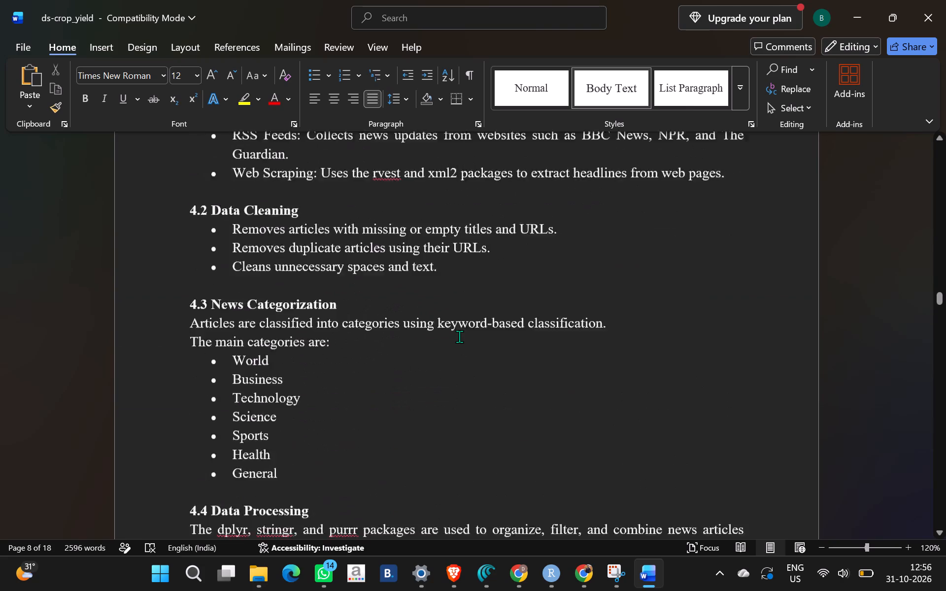
pyautogui.scroll(4, 459, 336)
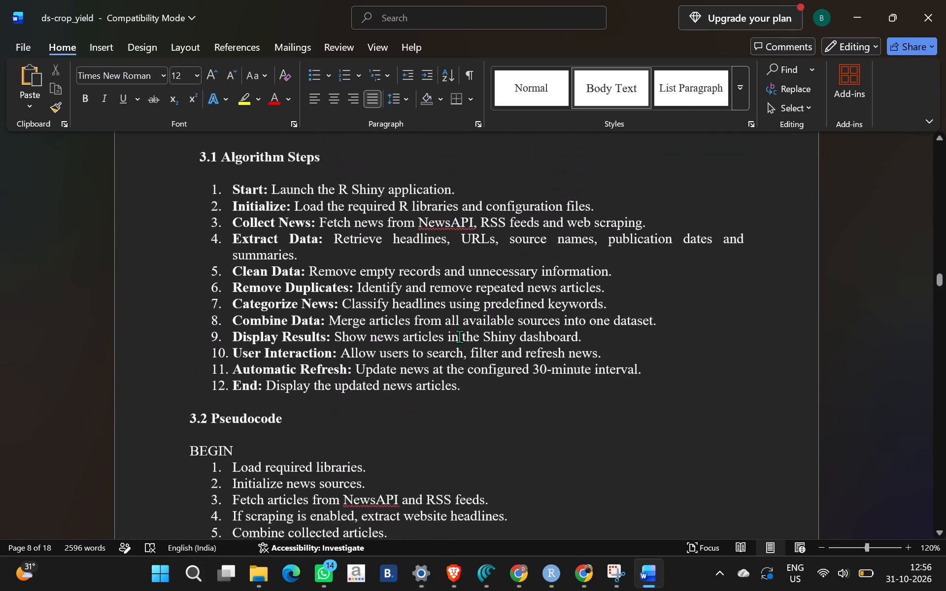
pyautogui.scroll(4, 459, 336)
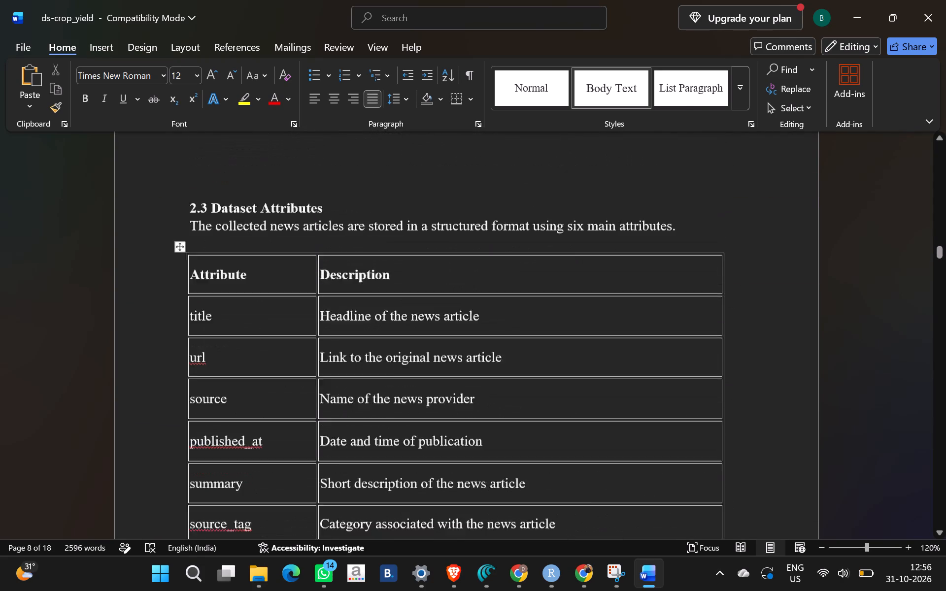
pyautogui.scroll(1, 459, 336)
# Replace the Code heading's automatic number with "5." so it reads "5.Code", and remove its leftover indent.
pyautogui.scroll(-9, 459, 336)
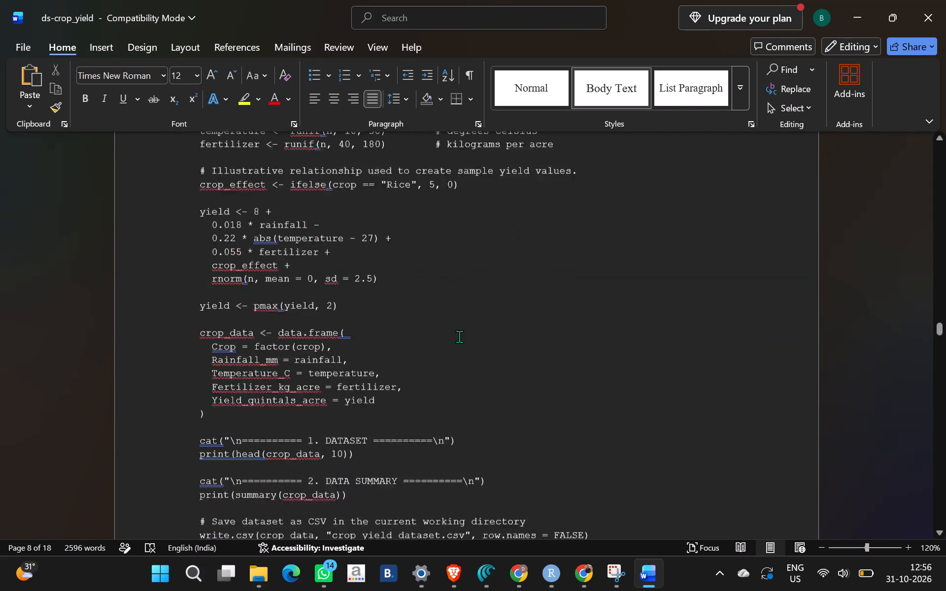
pyautogui.scroll(3, 459, 336)
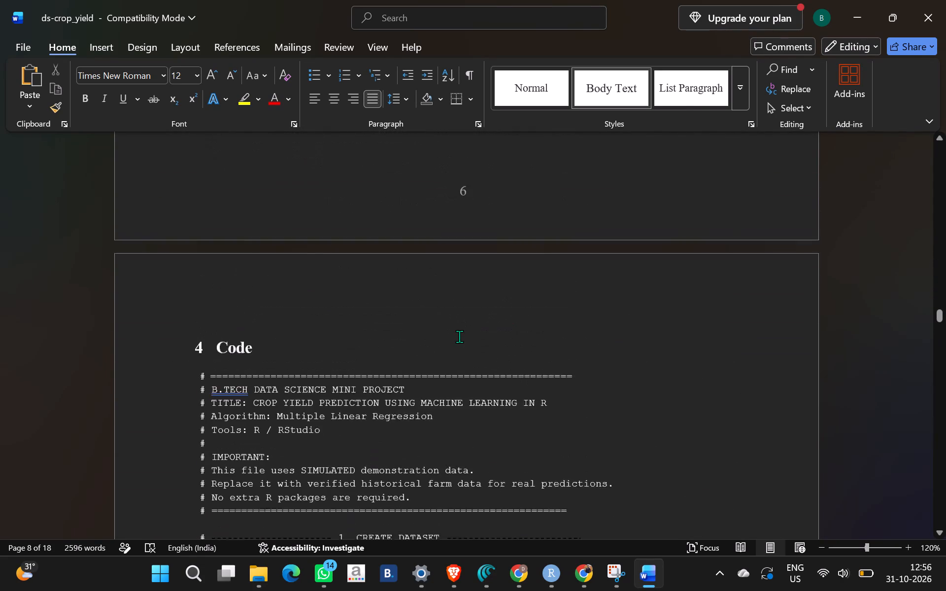
pyautogui.click(208, 380)
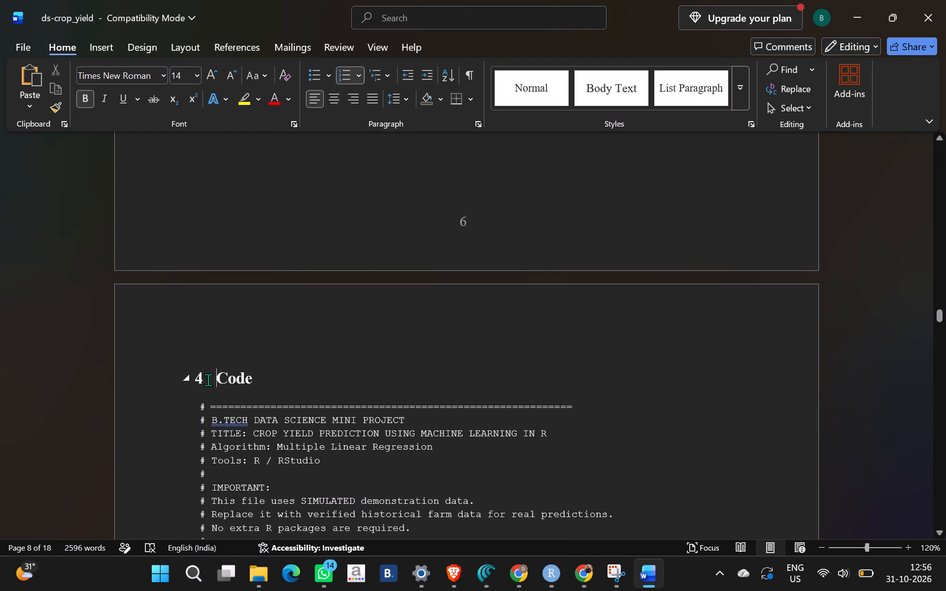
pyautogui.press('BackSpace')
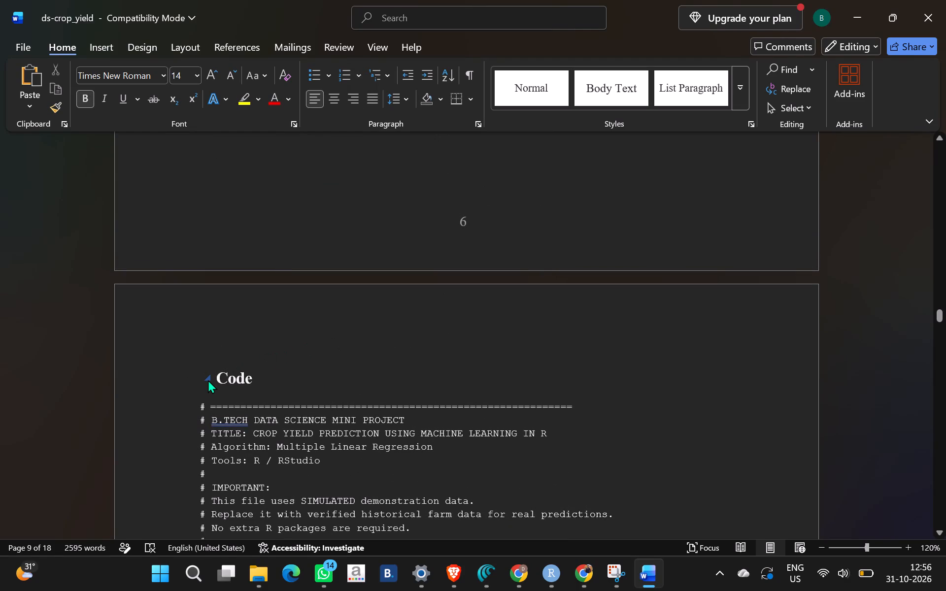
pyautogui.press('5')
pyautogui.press('.')
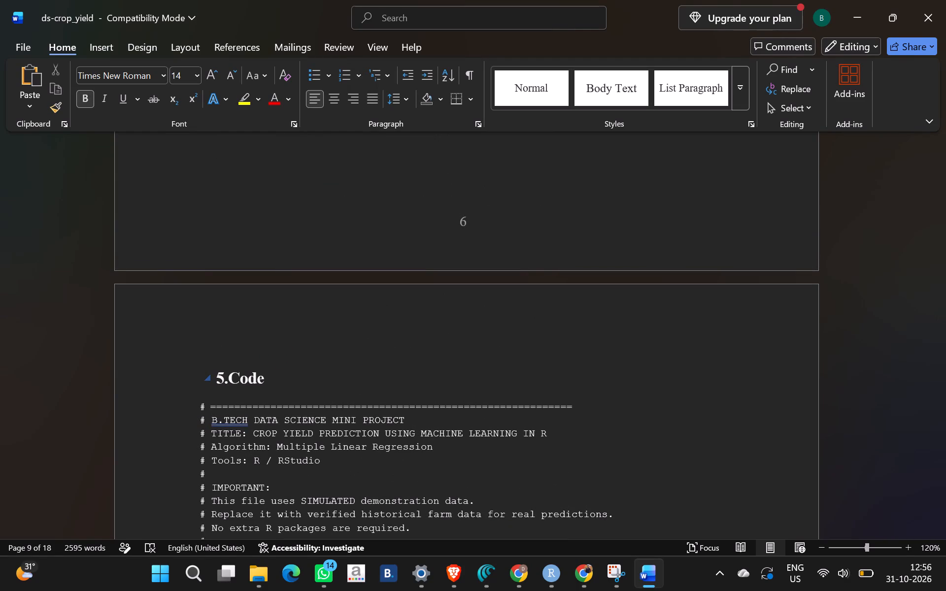
pyautogui.press('Left')
pyautogui.press('Left')
pyautogui.press('BackSpace')
# Delete the entire crop yield prediction R script under the "5.Code" heading, through its last cat line.
pyautogui.scroll(-1, 208, 380)
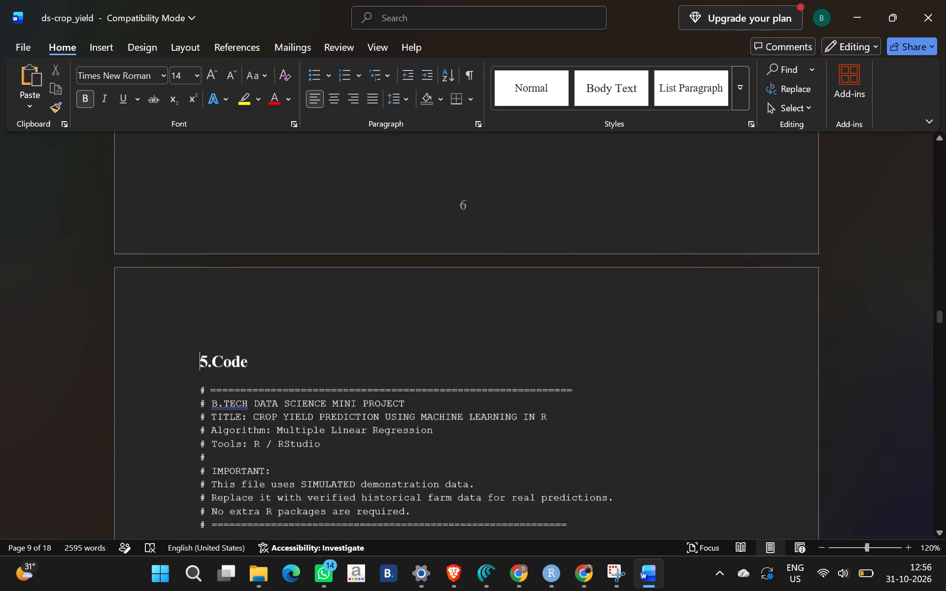
pyautogui.scroll(-1, 208, 380)
pyautogui.scroll(1, 189, 260)
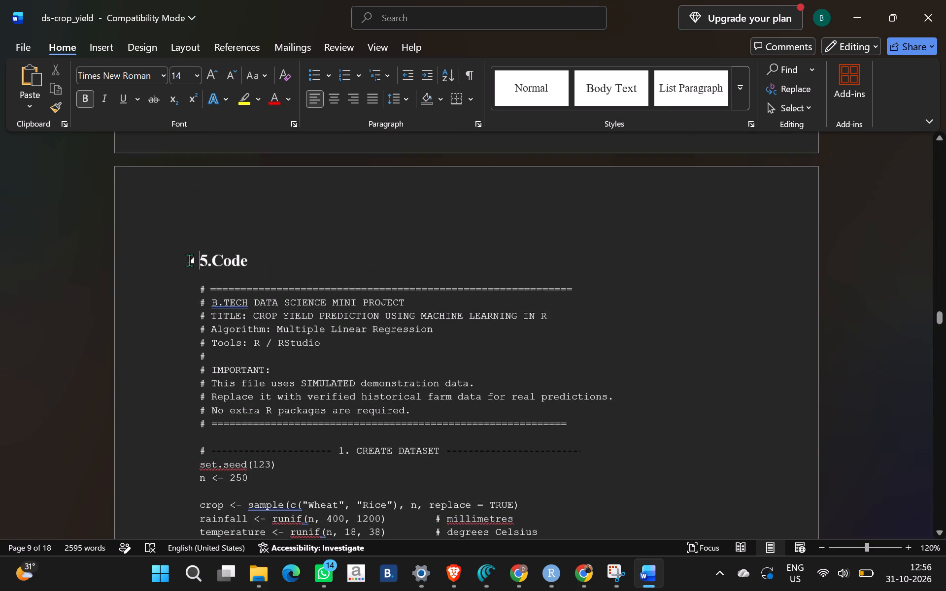
pyautogui.moveTo(199, 299); pyautogui.dragTo(322, 503)
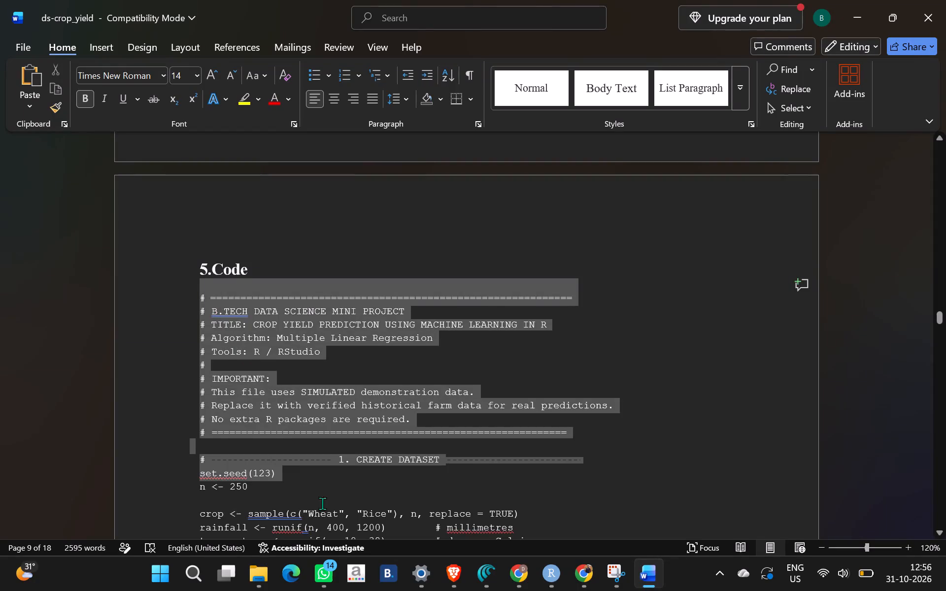
pyautogui.moveTo(322, 503); pyautogui.dragTo(354, 590)
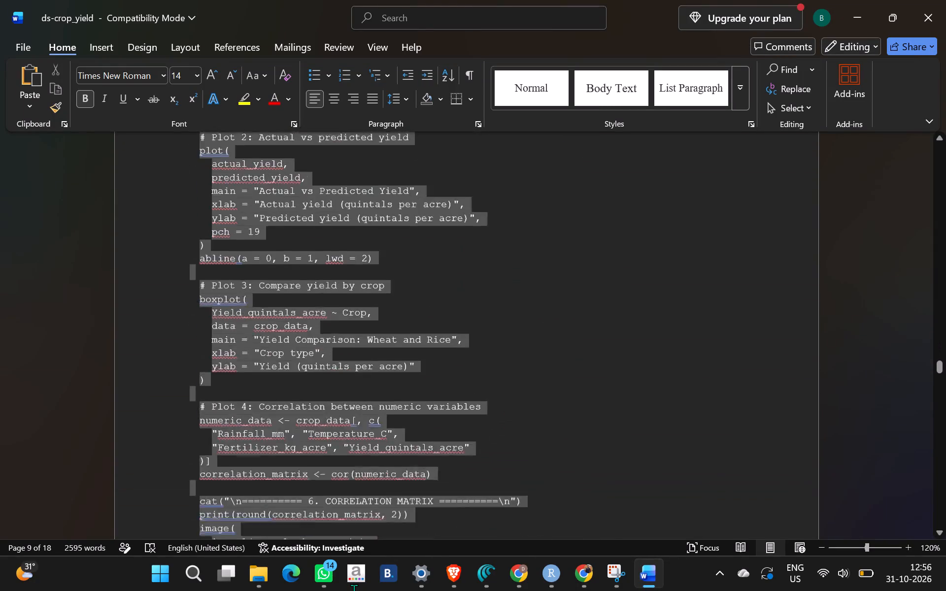
pyautogui.moveTo(354, 590); pyautogui.dragTo(315, 283)
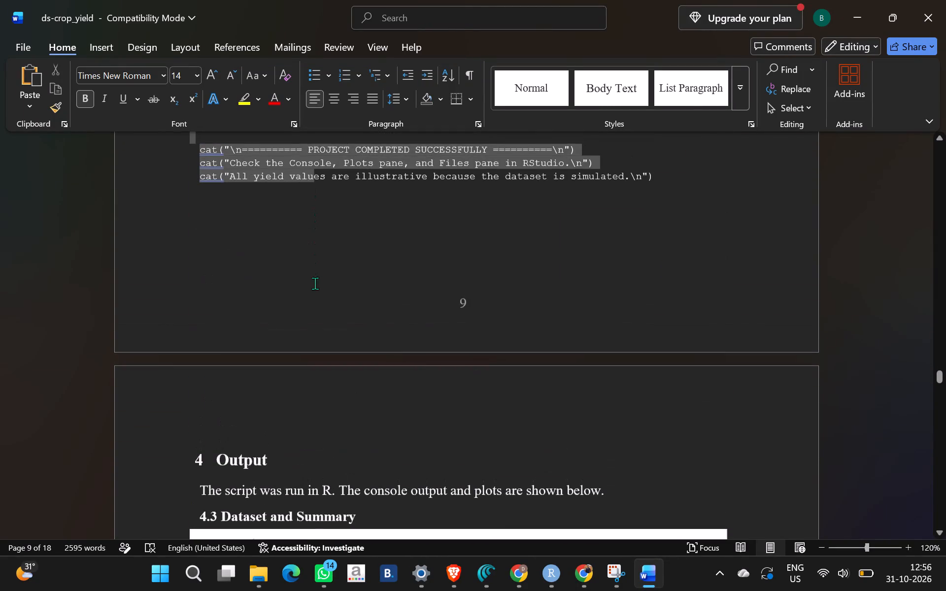
pyautogui.moveTo(315, 283); pyautogui.dragTo(689, 191)
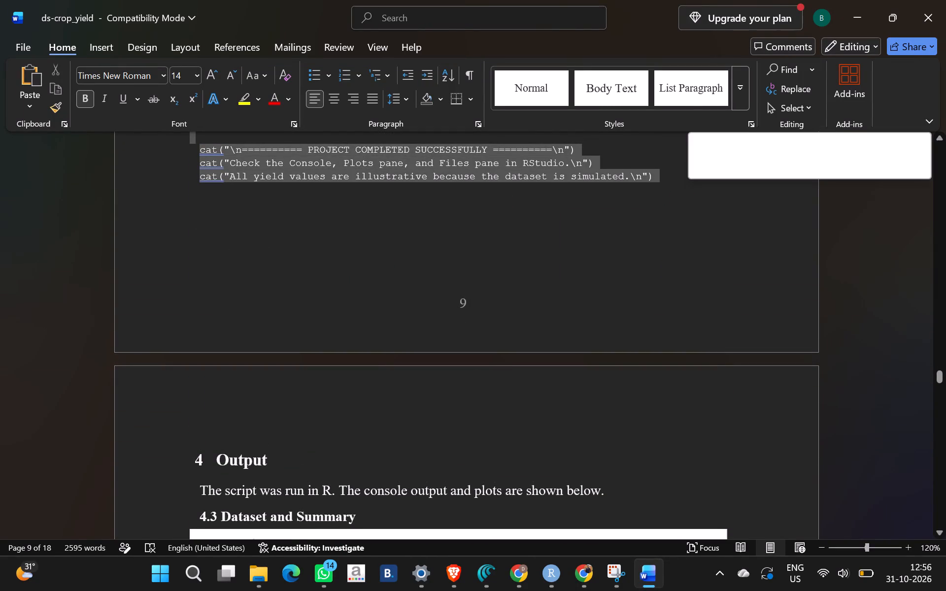
pyautogui.press('BackSpace')
# Start a new line directly below the "5.Code" heading, keeping the heading text intact.
pyautogui.scroll(1, 487, 238)
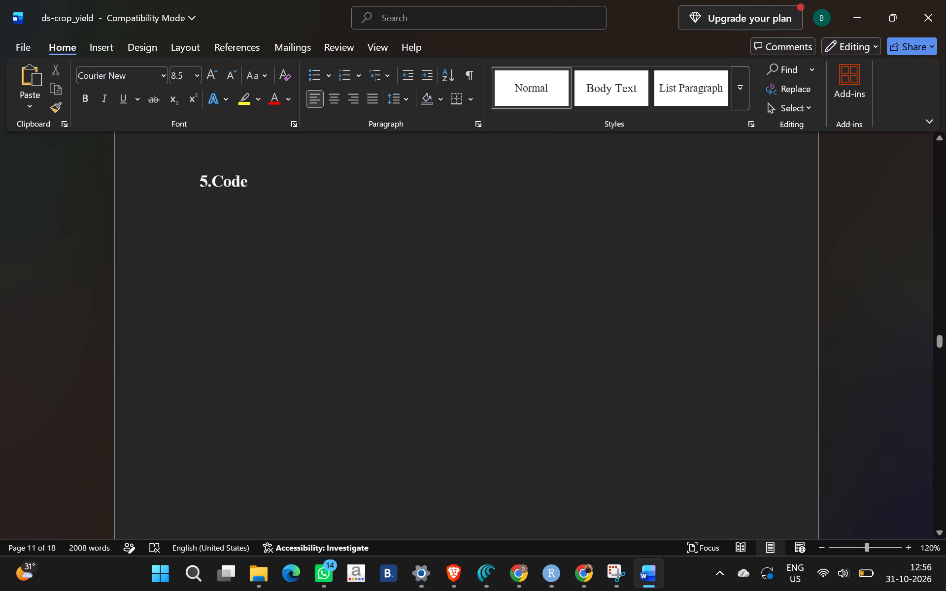
pyautogui.press('Left')
pyautogui.press('BackSpace')
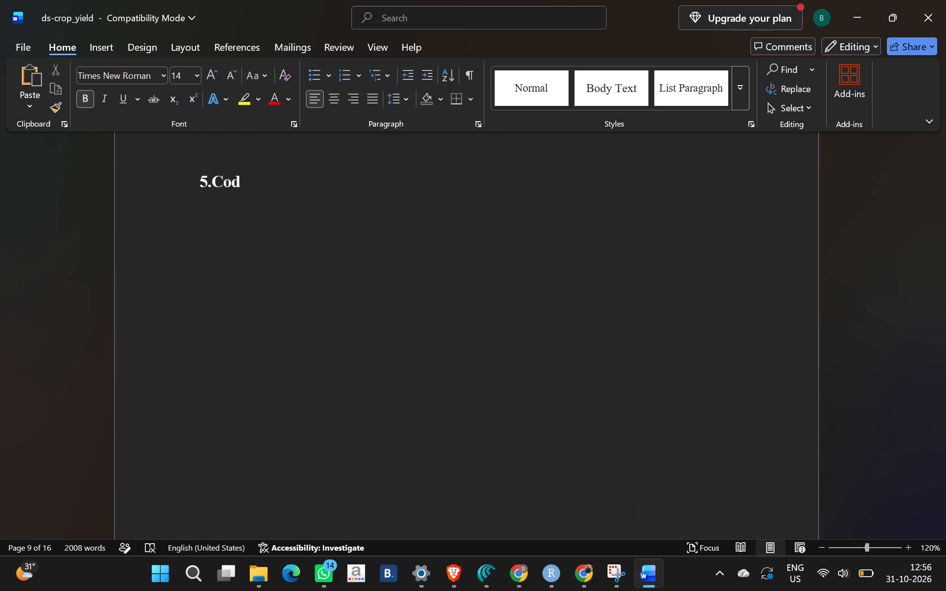
pyautogui.press('e')
pyautogui.press('Return')
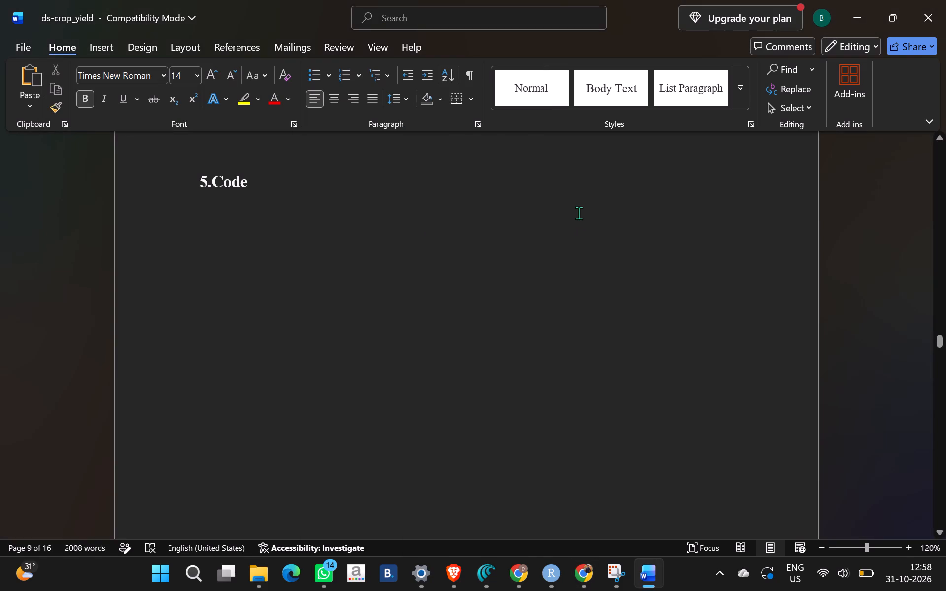
pyautogui.hotkey('ctrl', 'v')
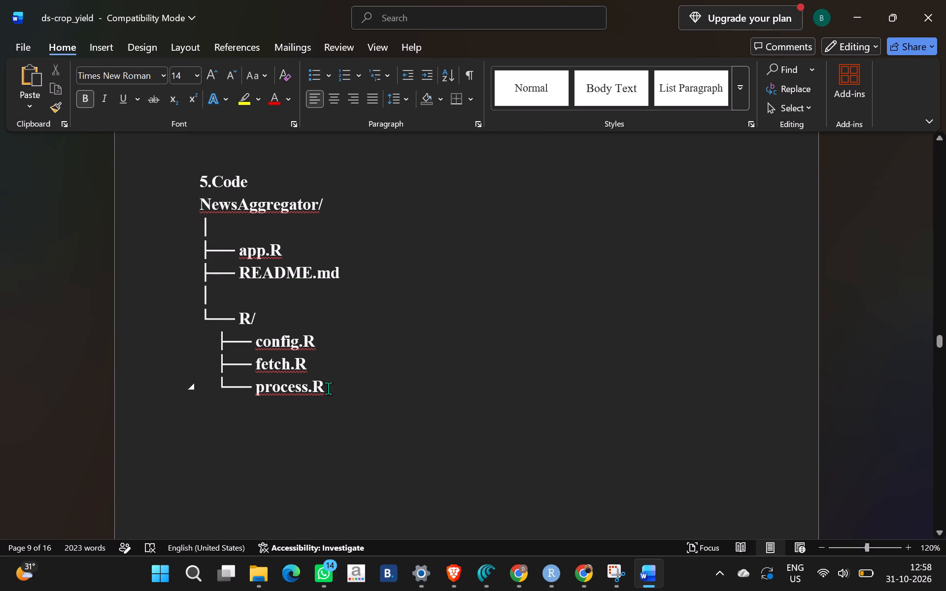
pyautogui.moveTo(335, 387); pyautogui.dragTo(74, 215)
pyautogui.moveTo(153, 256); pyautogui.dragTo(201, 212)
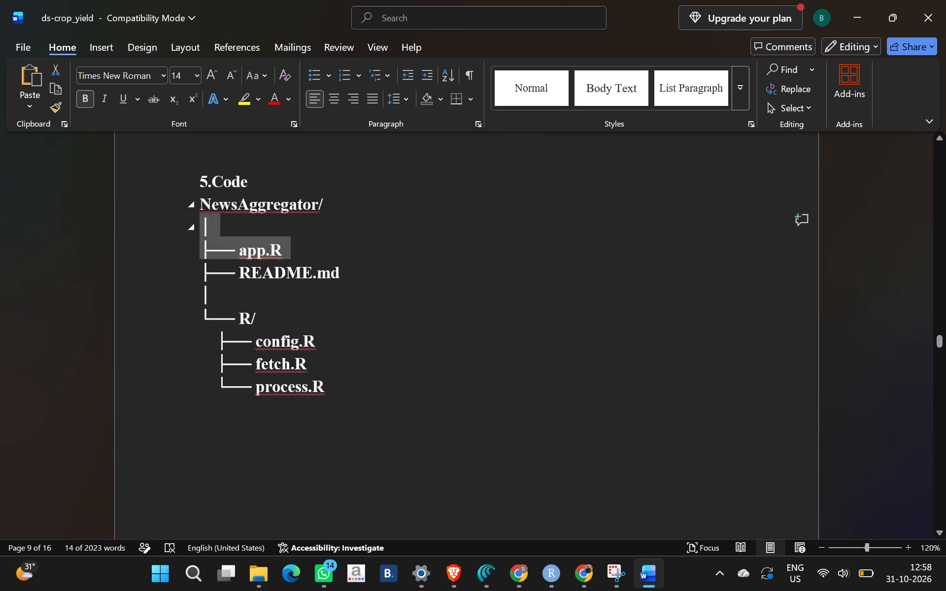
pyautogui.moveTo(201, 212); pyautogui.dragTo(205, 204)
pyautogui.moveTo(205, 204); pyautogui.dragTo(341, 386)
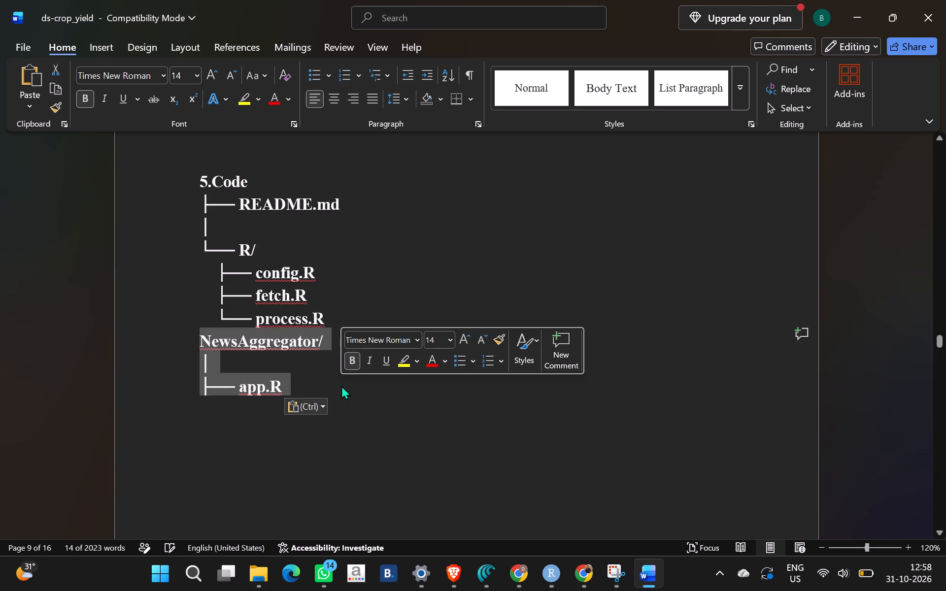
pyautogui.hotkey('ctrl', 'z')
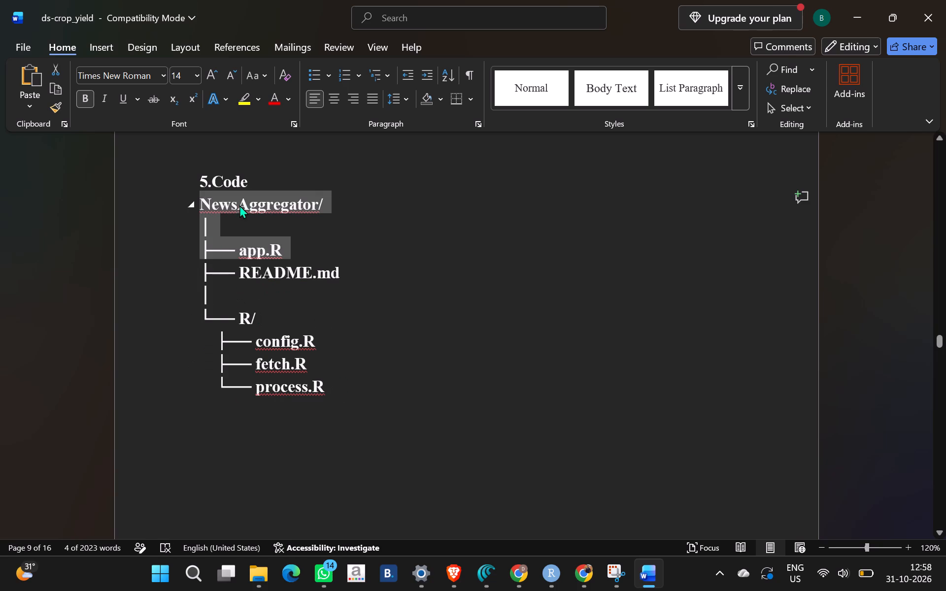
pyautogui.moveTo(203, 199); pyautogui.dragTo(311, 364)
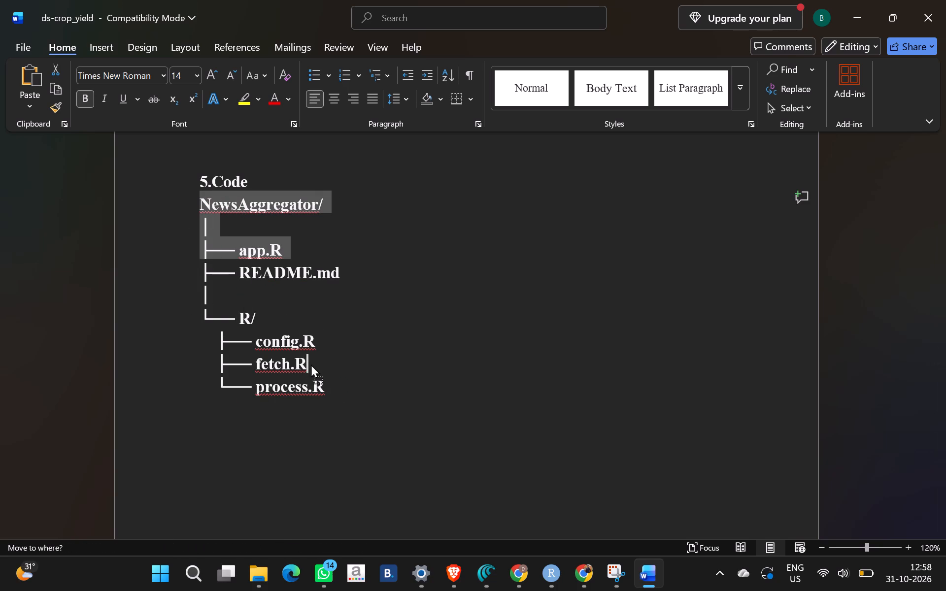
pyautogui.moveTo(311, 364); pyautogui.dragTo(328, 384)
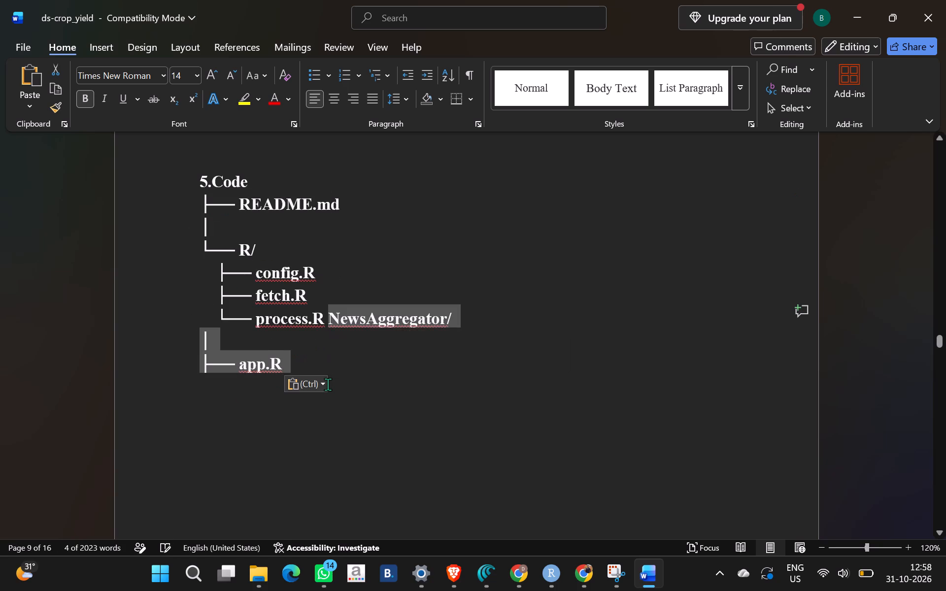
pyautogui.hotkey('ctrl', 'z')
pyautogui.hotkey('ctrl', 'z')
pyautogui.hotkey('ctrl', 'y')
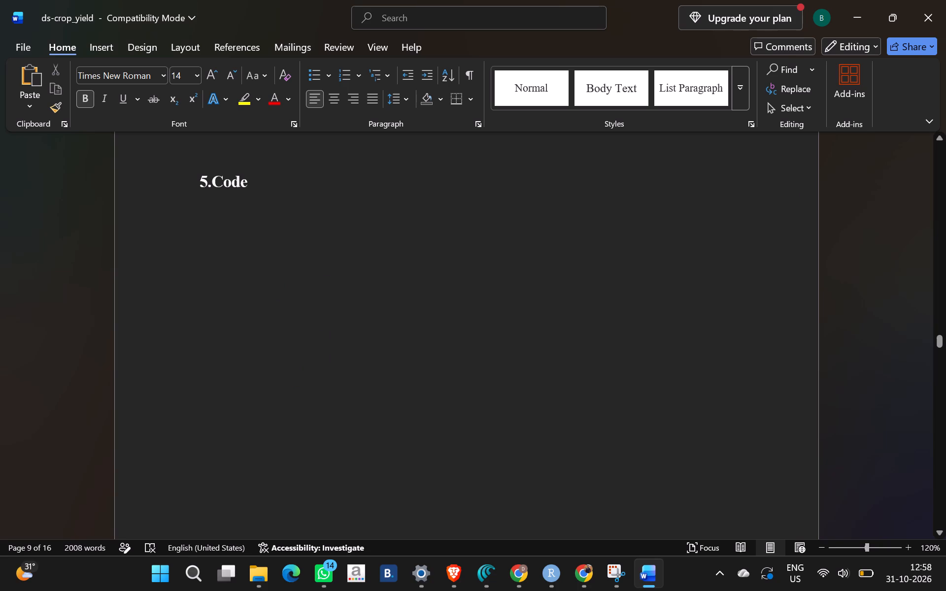
# Set the whole pasted folder tree, from NewsAggregator/ through process.R, to font size 12.
pyautogui.moveTo(321, 400); pyautogui.dragTo(282, 342)
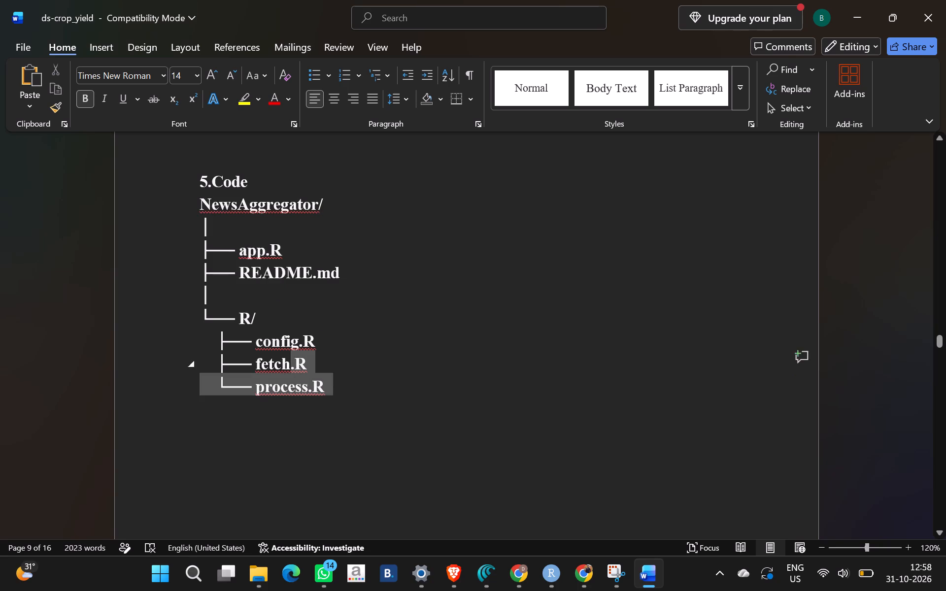
pyautogui.moveTo(282, 342); pyautogui.dragTo(204, 201)
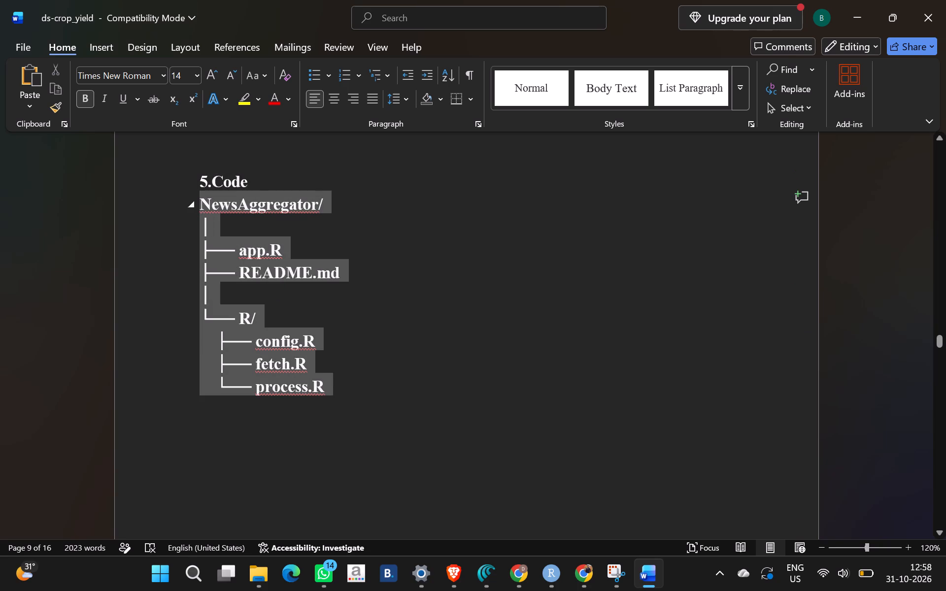
pyautogui.moveTo(204, 201); pyautogui.dragTo(199, 209)
pyautogui.click(289, 166)
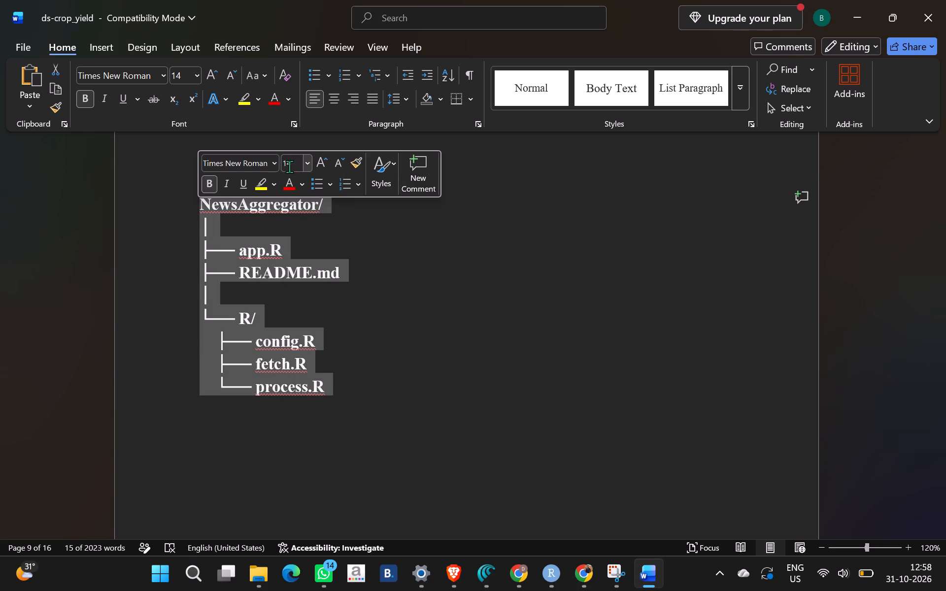
pyautogui.press('BackSpace')
pyautogui.write('12')
pyautogui.press('Return')
pyautogui.click(362, 368)
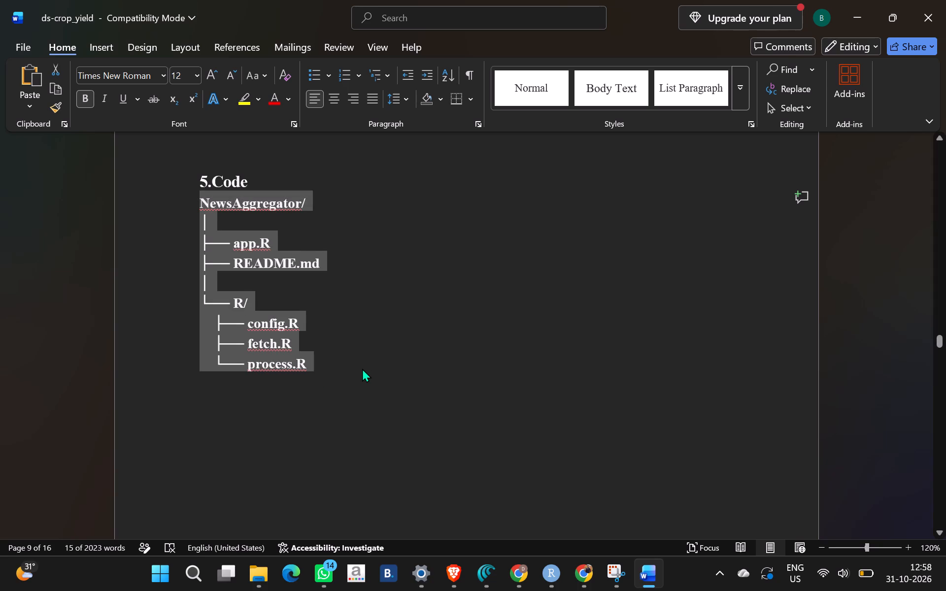
pyautogui.press('BackSpace')
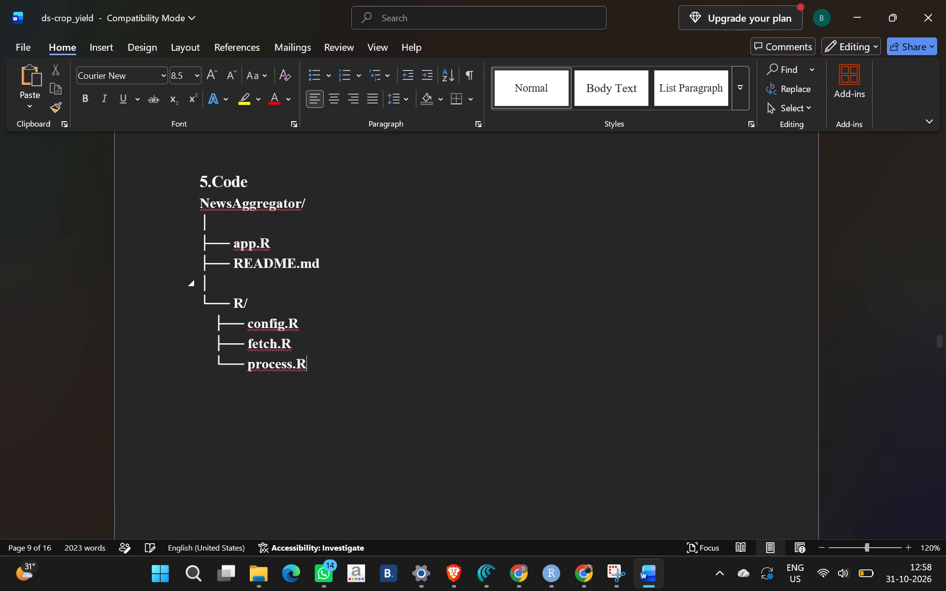
# Delete the two lines holding only a vertical bar in the folder tree, above R/ and below NewsAggregator/.
pyautogui.click(203, 286)
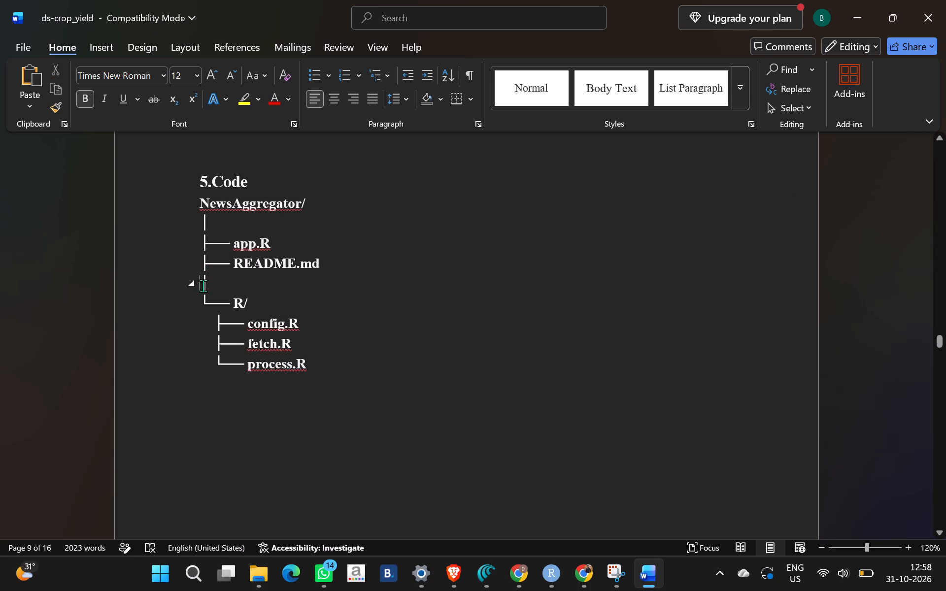
pyautogui.press('Right')
pyautogui.press('BackSpace')
pyautogui.press('BackSpace')
pyautogui.press('BackSpace')
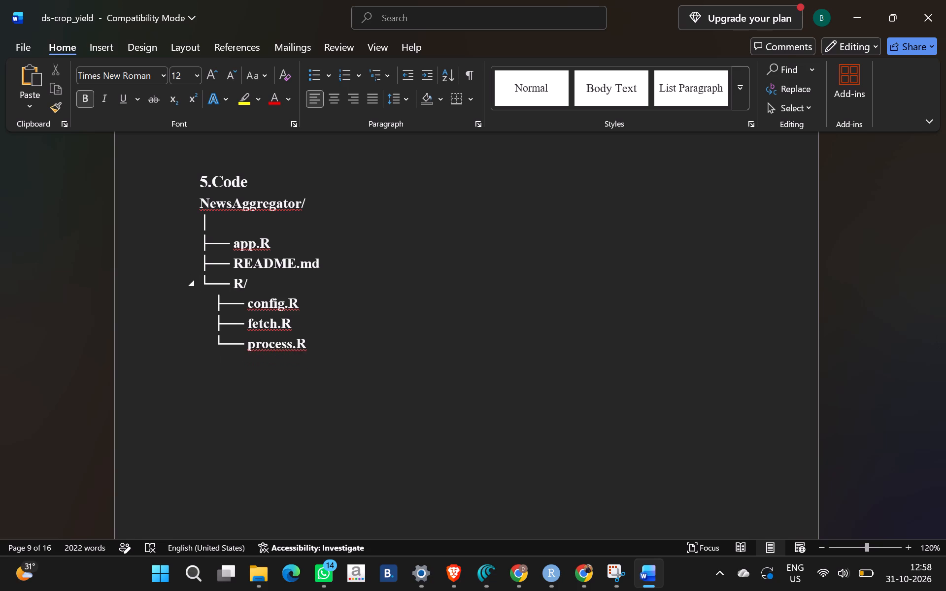
pyautogui.click(210, 224)
pyautogui.press('BackSpace')
pyautogui.press('BackSpace')
pyautogui.press('BackSpace')
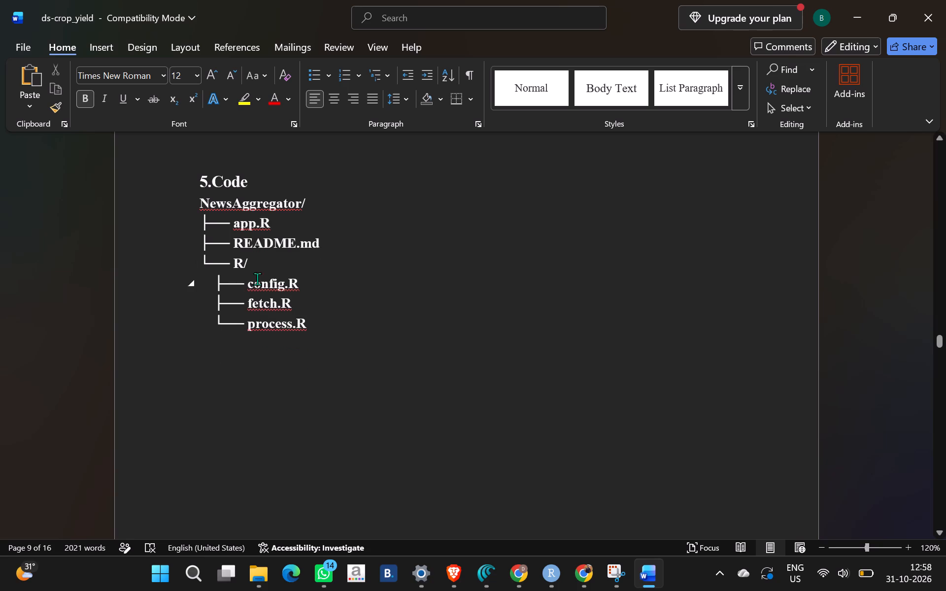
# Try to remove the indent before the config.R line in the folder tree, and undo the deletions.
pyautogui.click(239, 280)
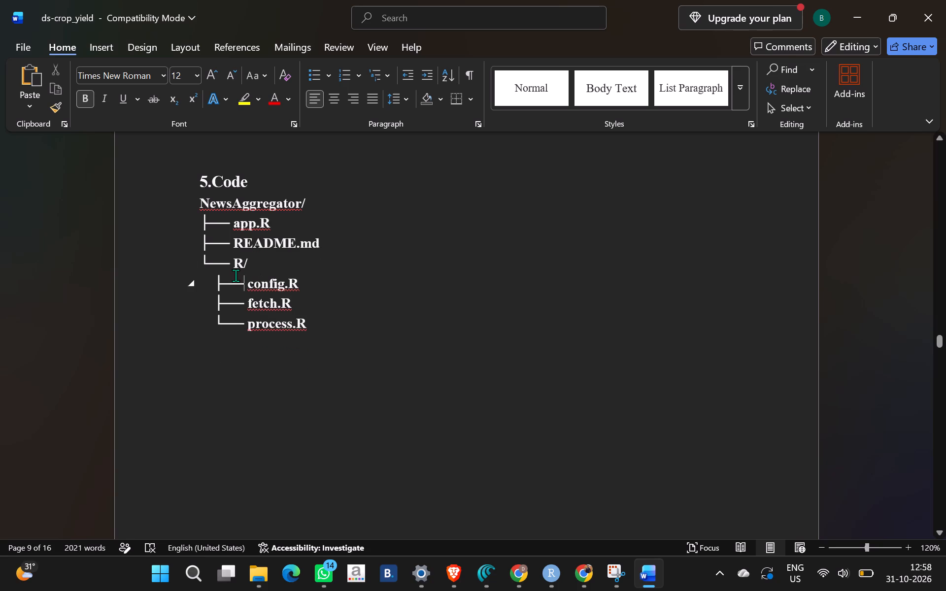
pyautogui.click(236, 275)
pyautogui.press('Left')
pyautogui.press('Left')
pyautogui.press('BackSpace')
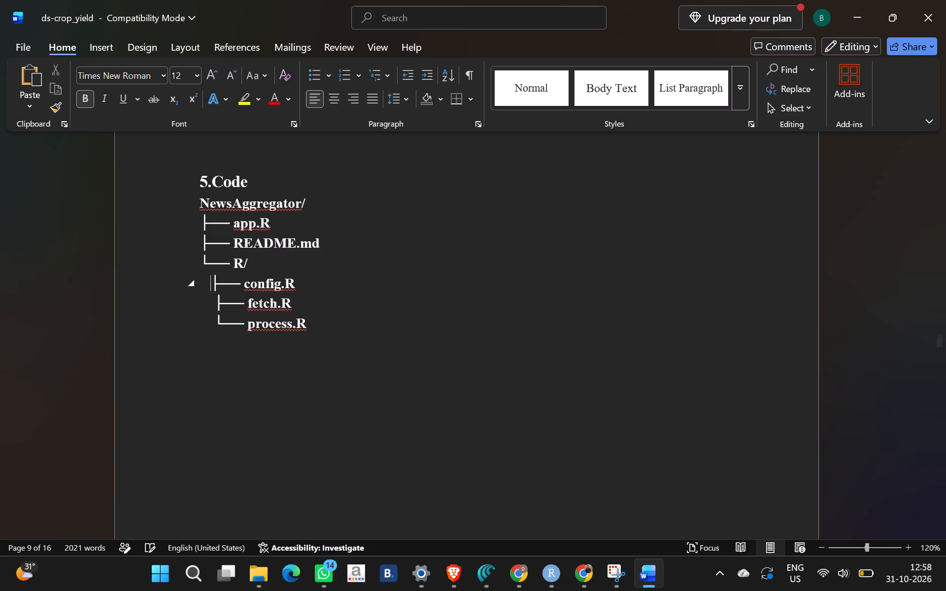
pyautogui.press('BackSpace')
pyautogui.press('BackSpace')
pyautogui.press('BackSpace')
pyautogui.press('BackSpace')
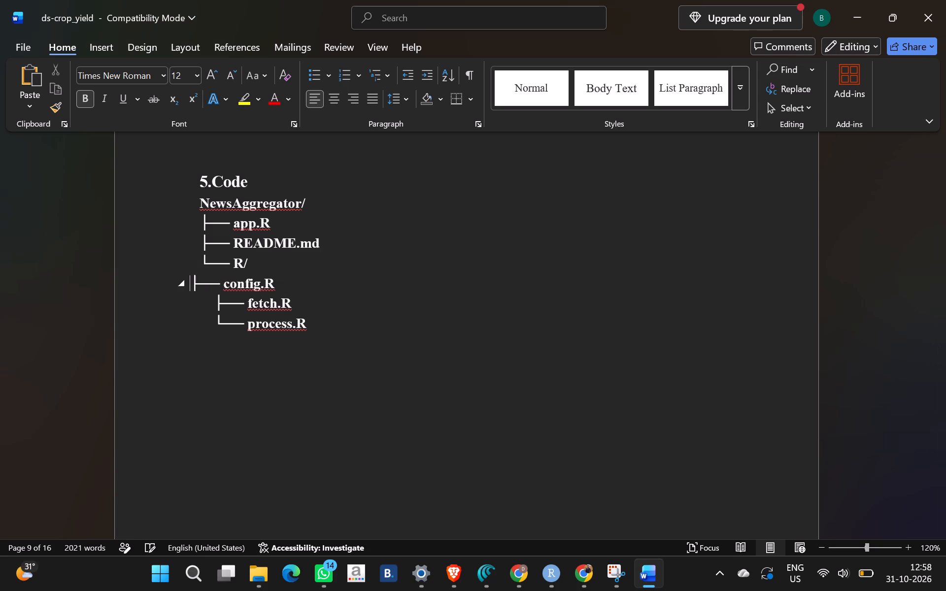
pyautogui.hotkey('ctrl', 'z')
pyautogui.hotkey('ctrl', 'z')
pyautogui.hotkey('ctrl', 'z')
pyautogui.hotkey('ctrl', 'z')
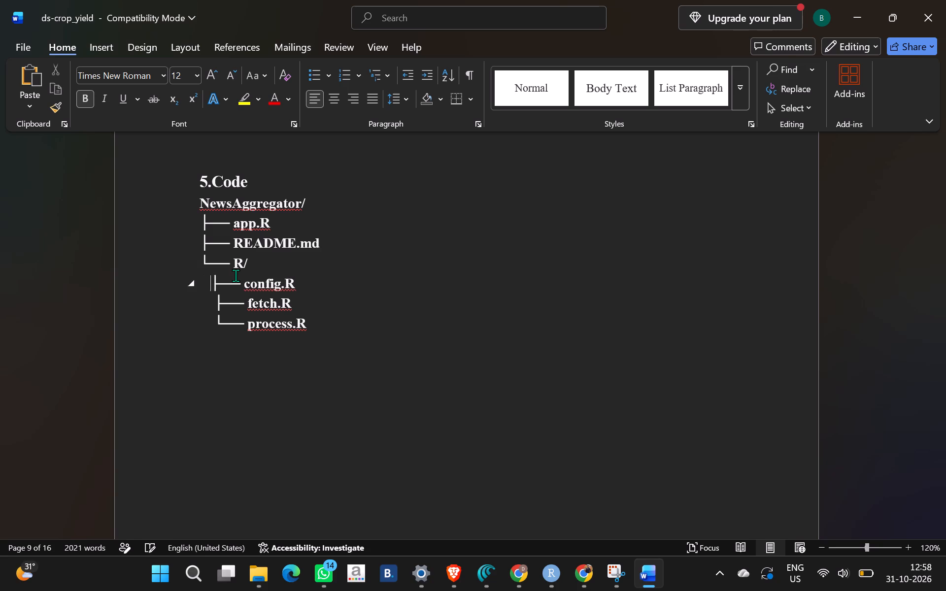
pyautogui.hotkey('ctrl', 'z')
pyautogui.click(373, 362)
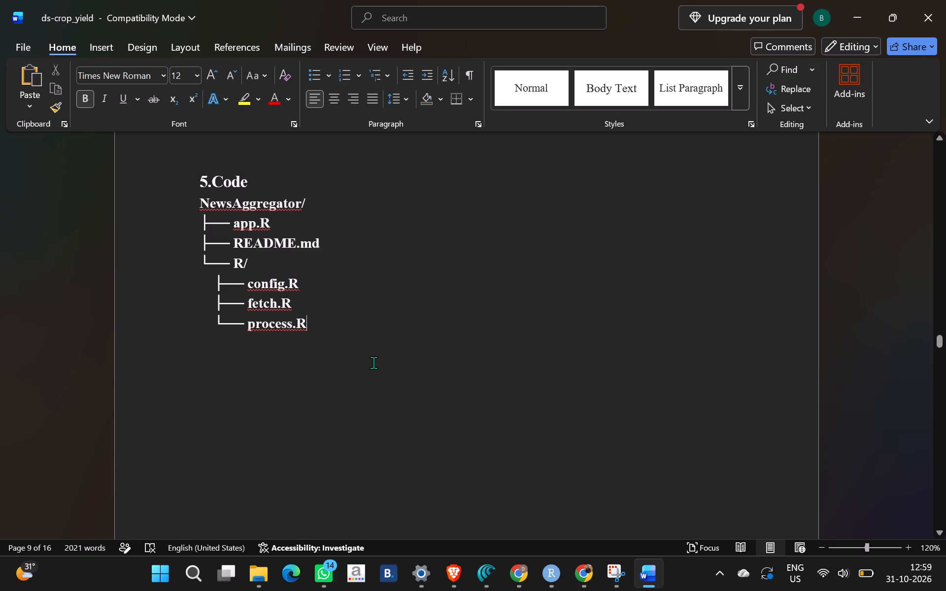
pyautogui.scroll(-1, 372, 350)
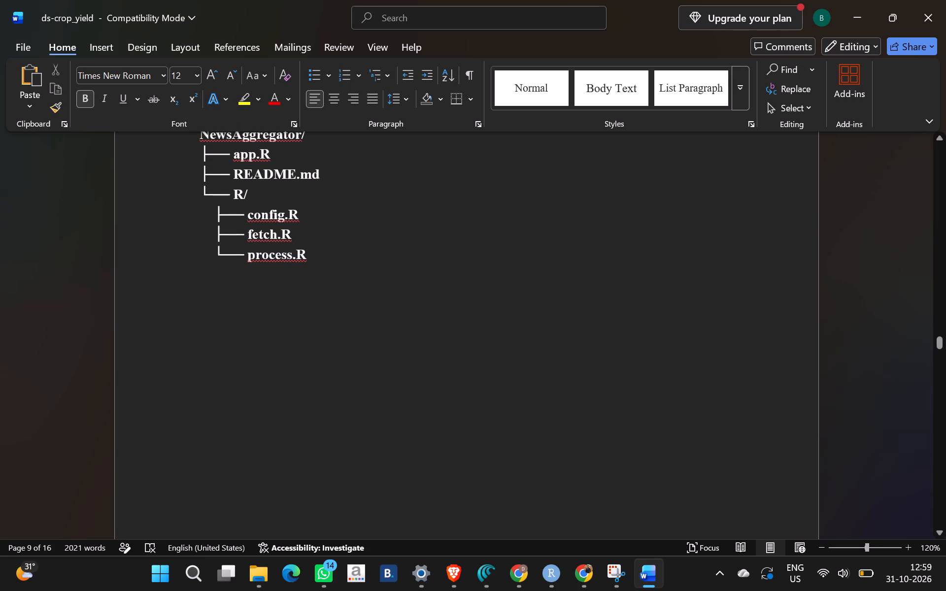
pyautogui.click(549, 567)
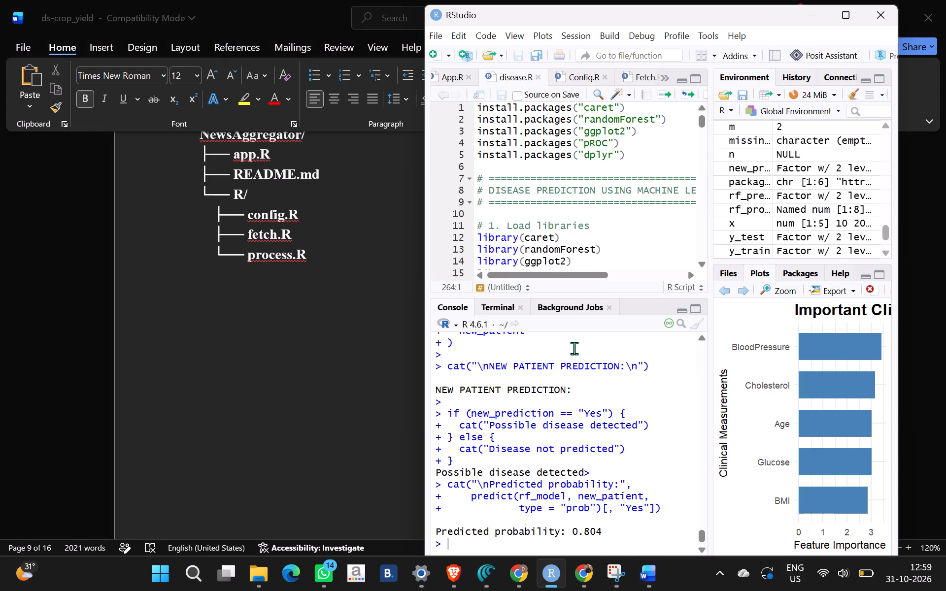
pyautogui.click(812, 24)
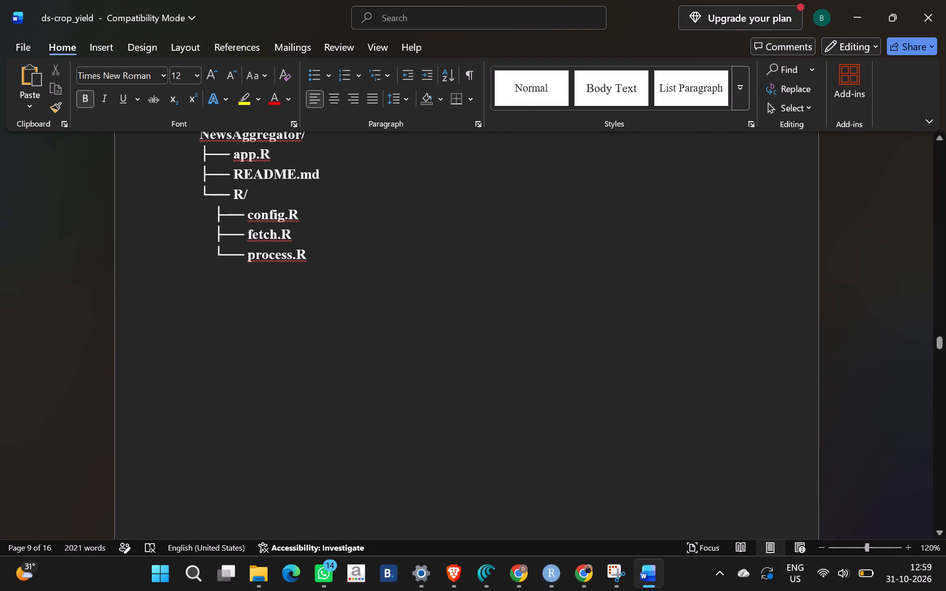
# In File Explorer, open the App R file from the NewsAggregator folder with Notepad, just once.
pyautogui.click(260, 577)
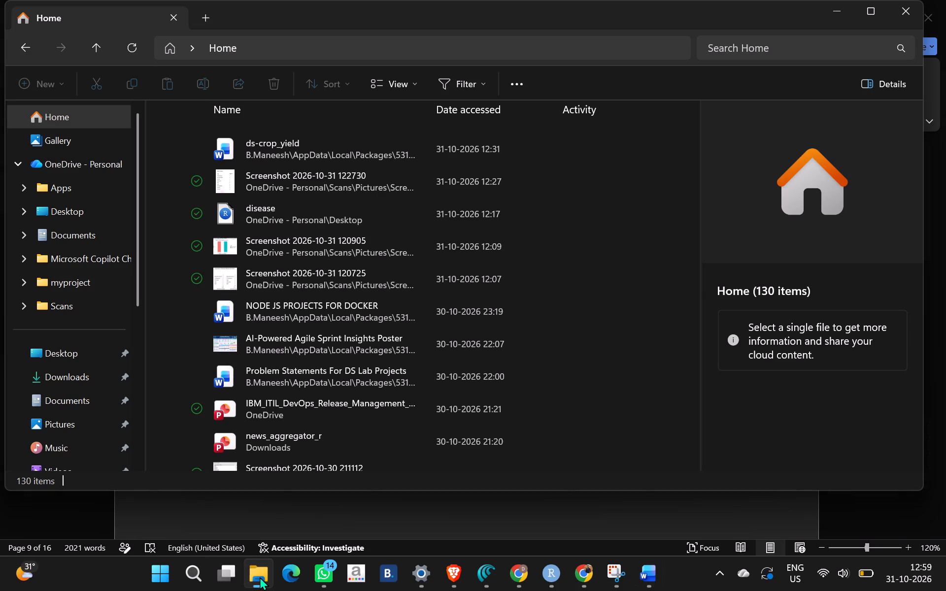
pyautogui.scroll(-1, 91, 309)
pyautogui.scroll(-2, 82, 360)
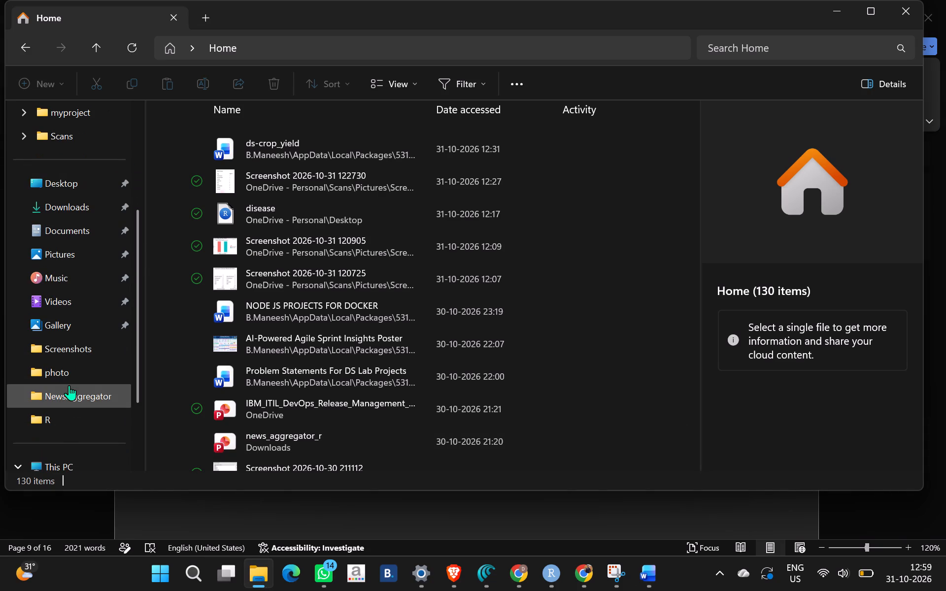
pyautogui.click(69, 385)
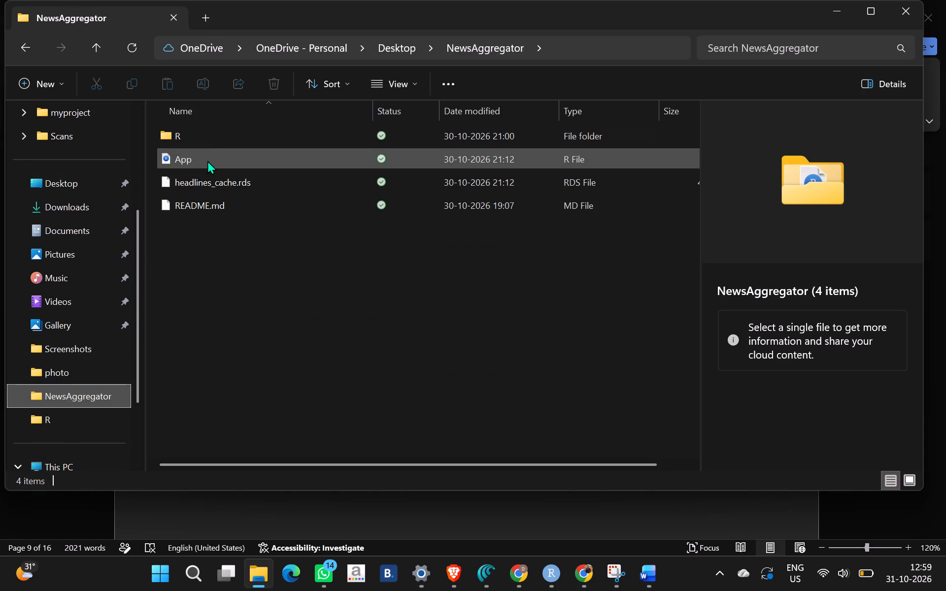
pyautogui.doubleClick(207, 161)
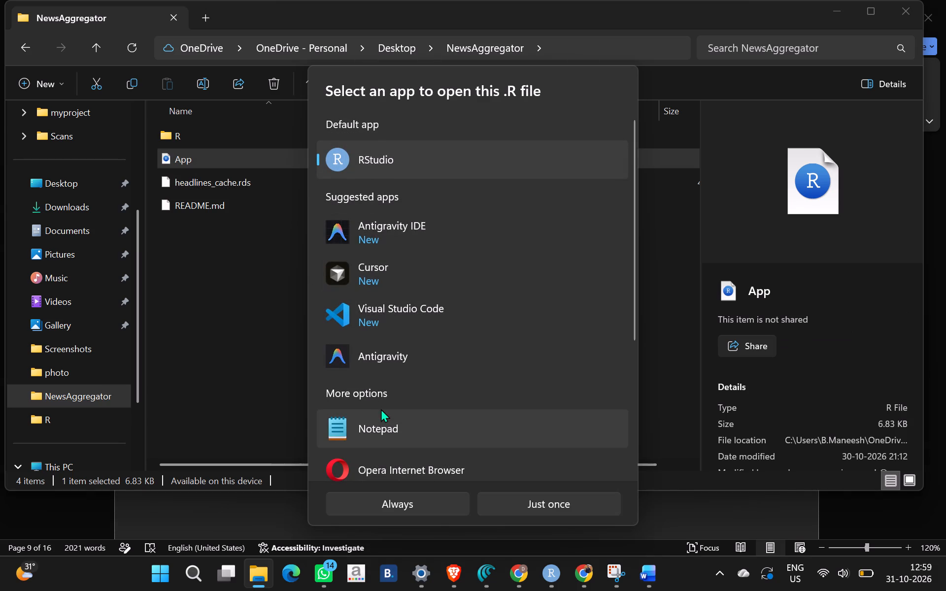
pyautogui.scroll(-1, 413, 320)
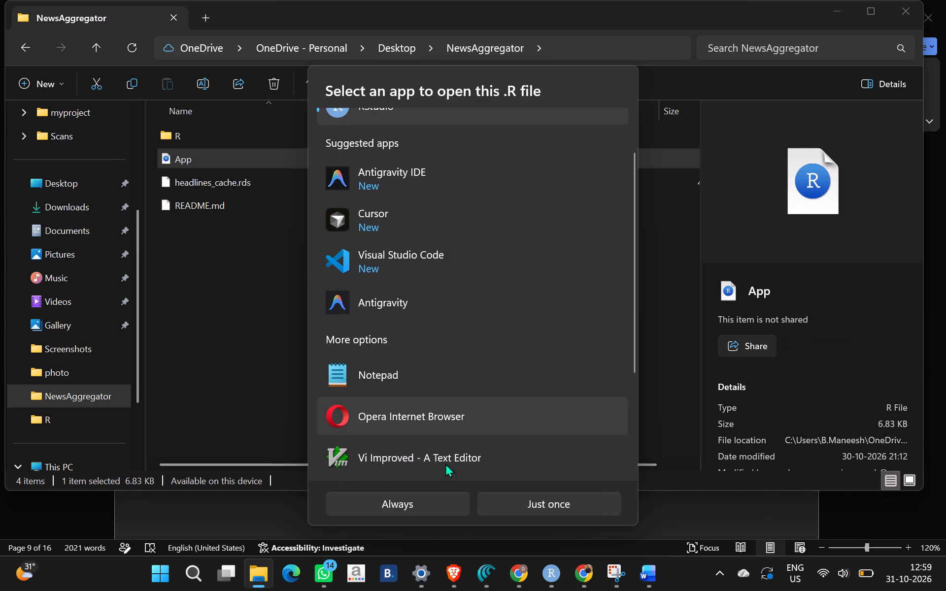
pyautogui.click(432, 387)
pyautogui.click(539, 497)
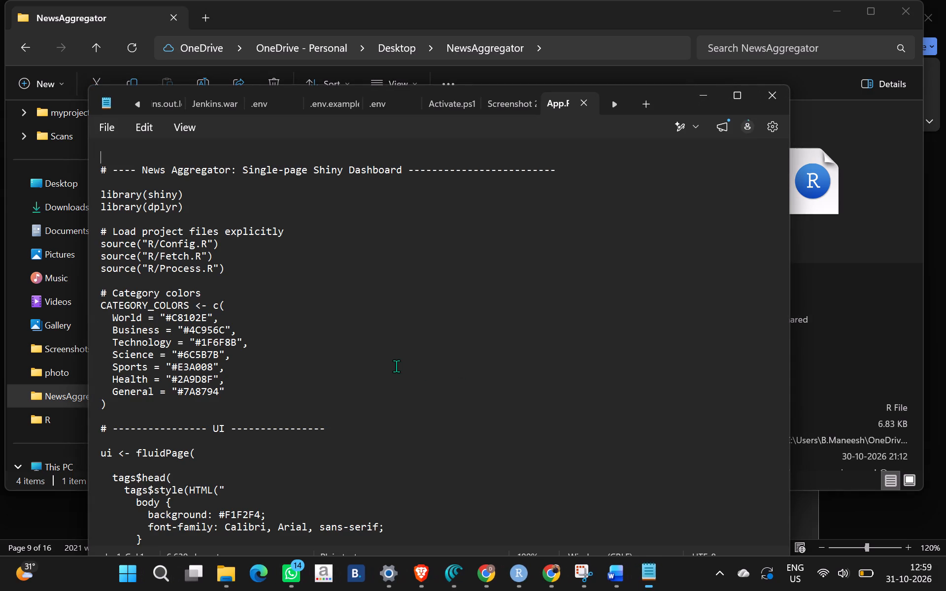
# Copy the entire App.R code, through the final shinyApp call, and minimize the Notepad window.
pyautogui.scroll(1, 395, 365)
pyautogui.scroll(-6, 395, 365)
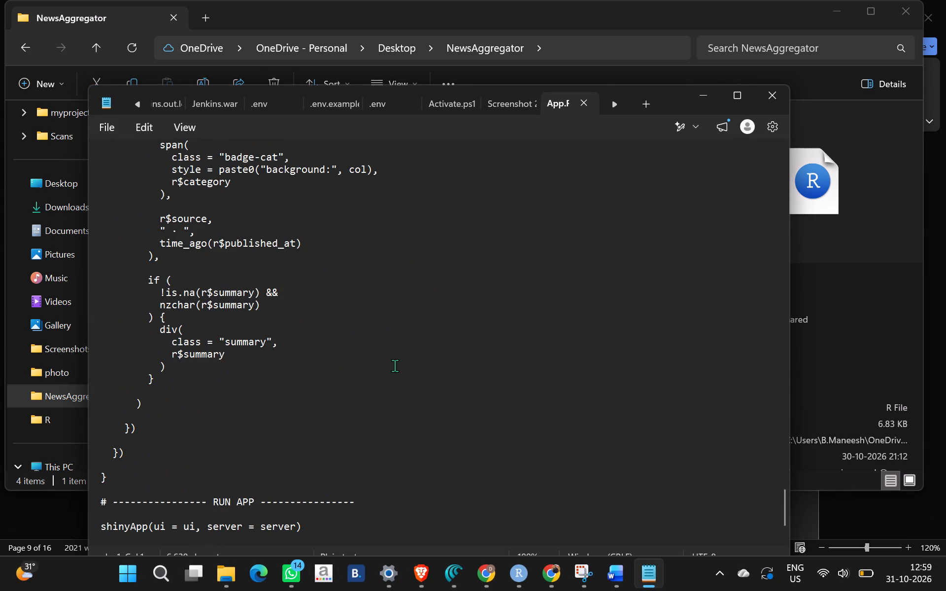
pyautogui.scroll(-1, 395, 365)
pyautogui.click(395, 365)
pyautogui.scroll(-4, 395, 365)
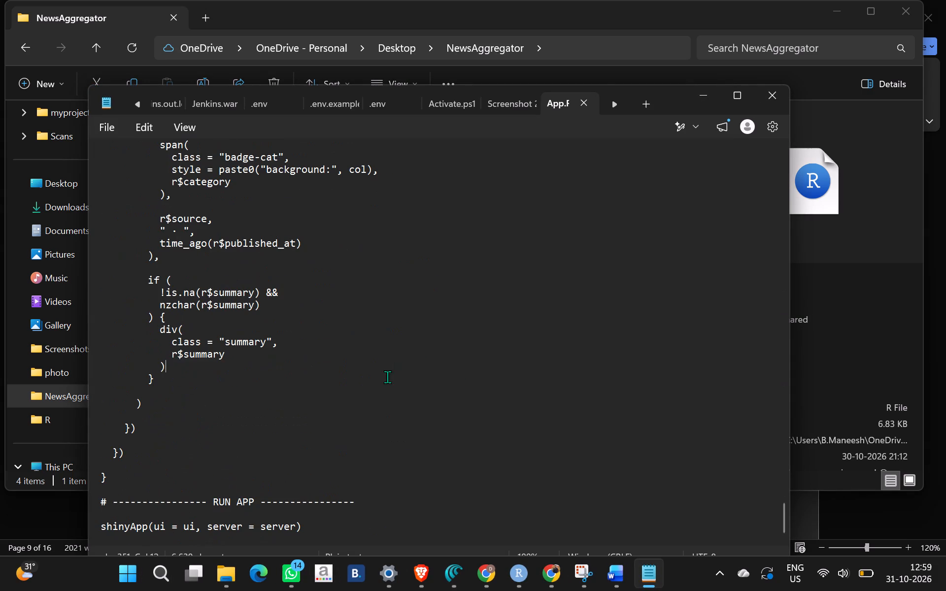
pyautogui.click(375, 396)
pyautogui.hotkey('ctrl', 'a')
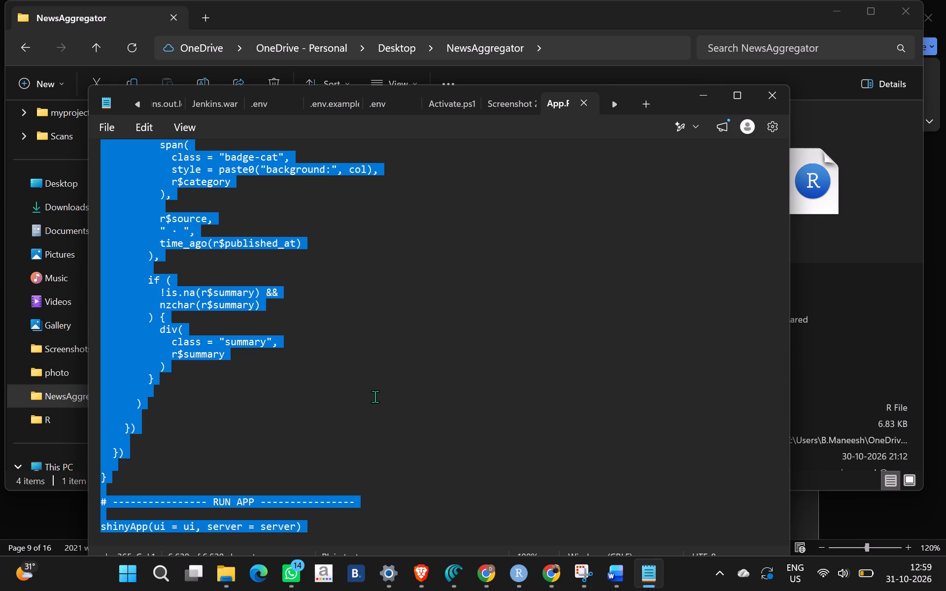
pyautogui.hotkey('ctrl', 'c')
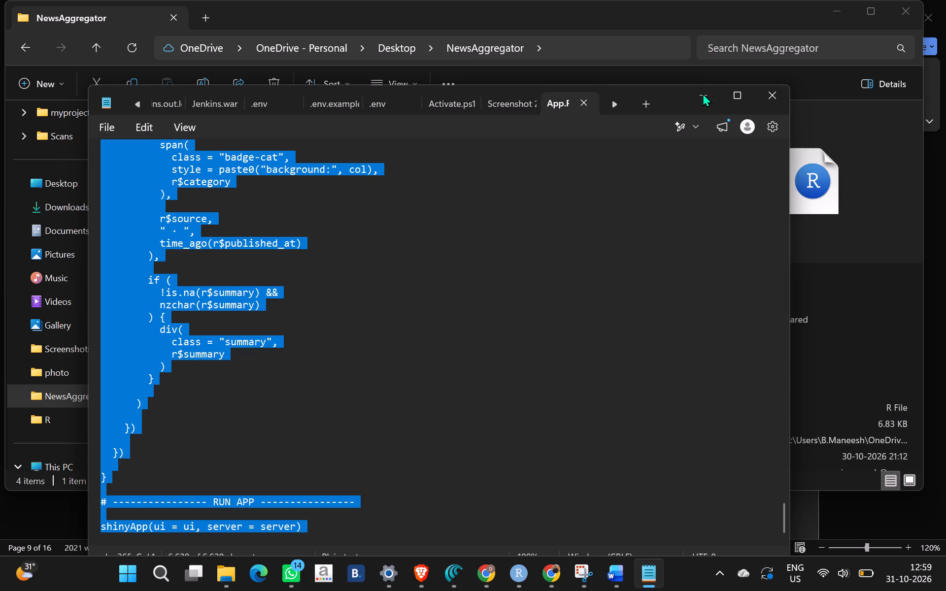
pyautogui.click(703, 98)
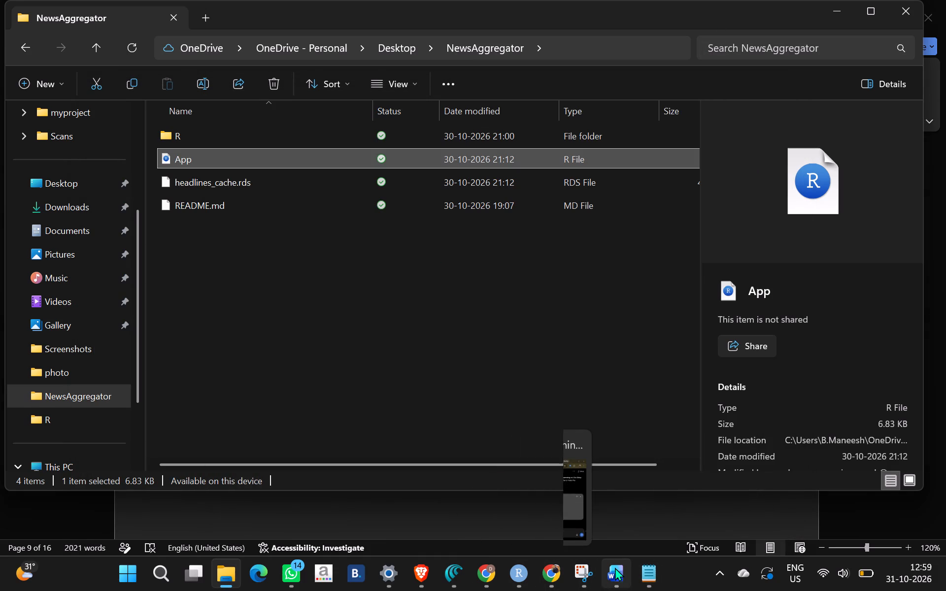
# In the Word report, add the label "App.R" below the folder tree, after a blank line, and start a new line under it.
pyautogui.click(593, 484)
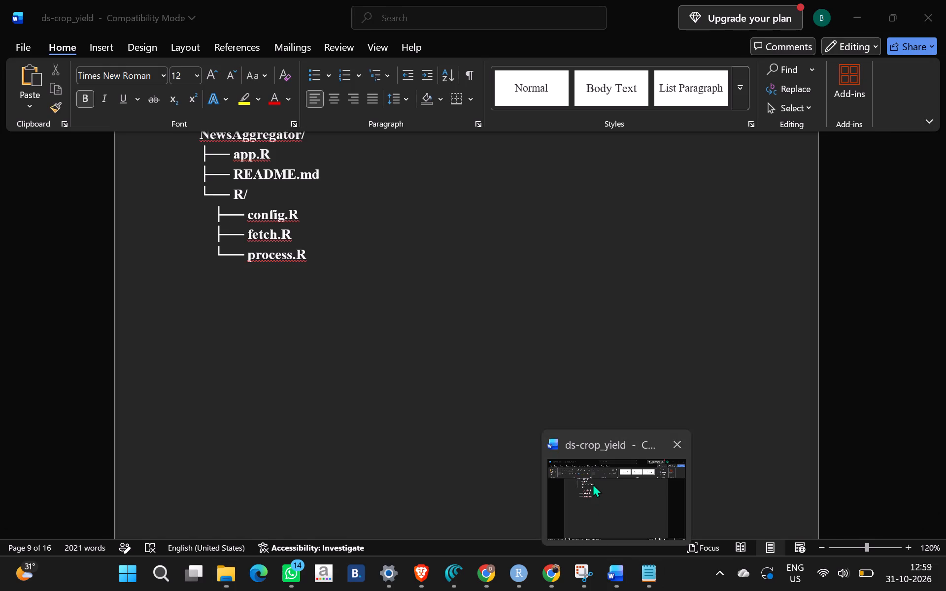
pyautogui.click(313, 330)
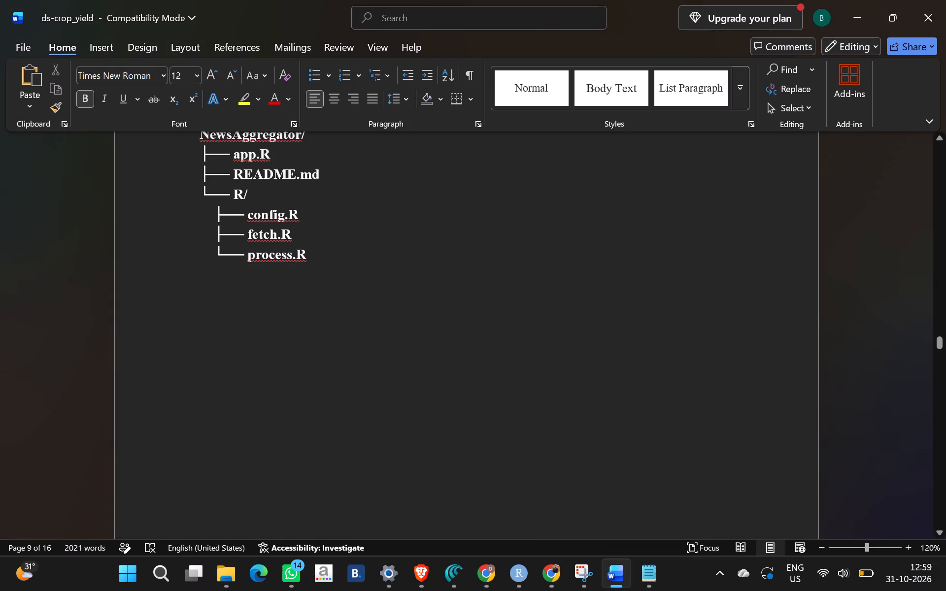
pyautogui.press('Return')
pyautogui.press('Return')
pyautogui.keyDown('ctrl'); pyautogui.scroll(-1, 251, 413); pyautogui.keyUp('ctrl')
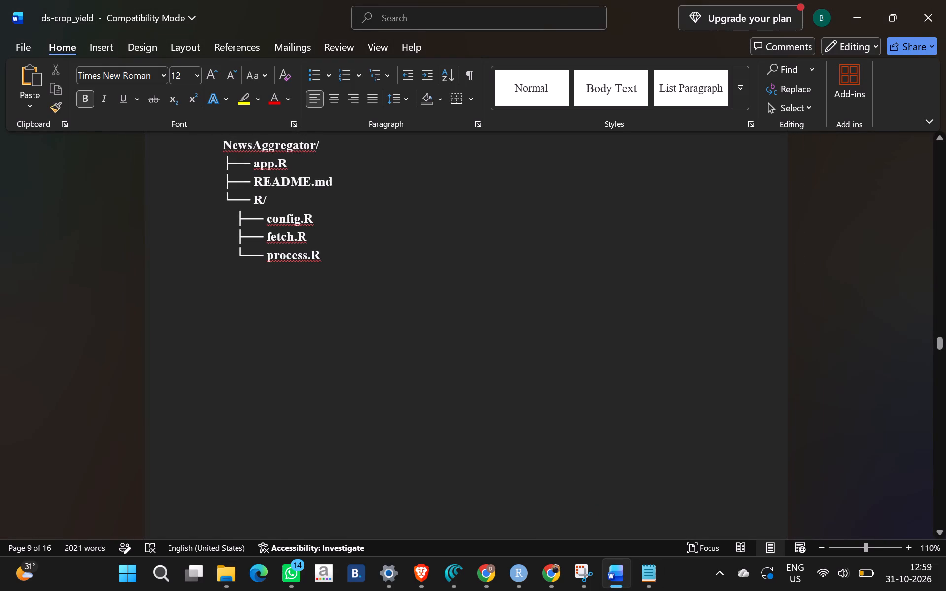
pyautogui.scroll(1, 276, 360)
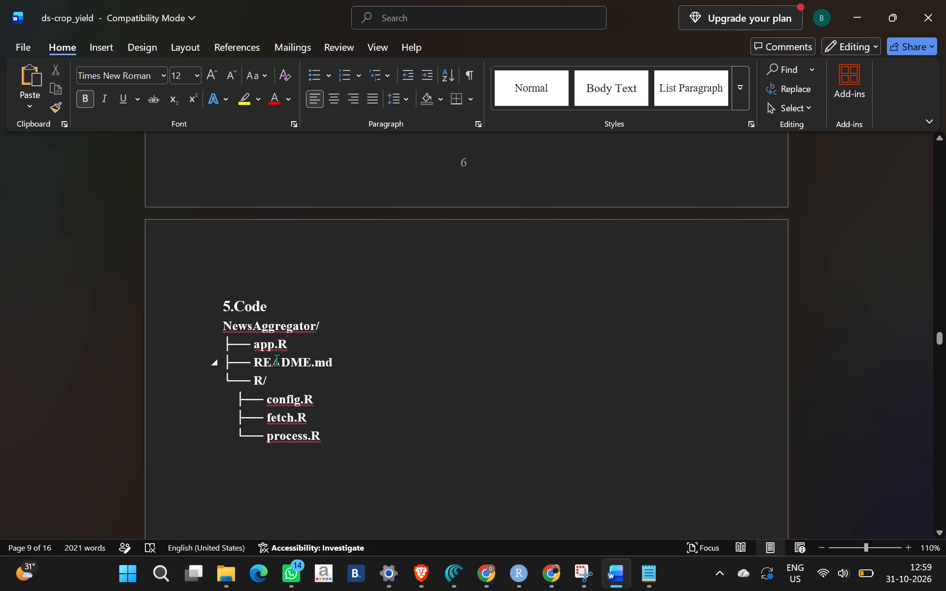
pyautogui.hotkey('shift', 'a')
pyautogui.write('pp')
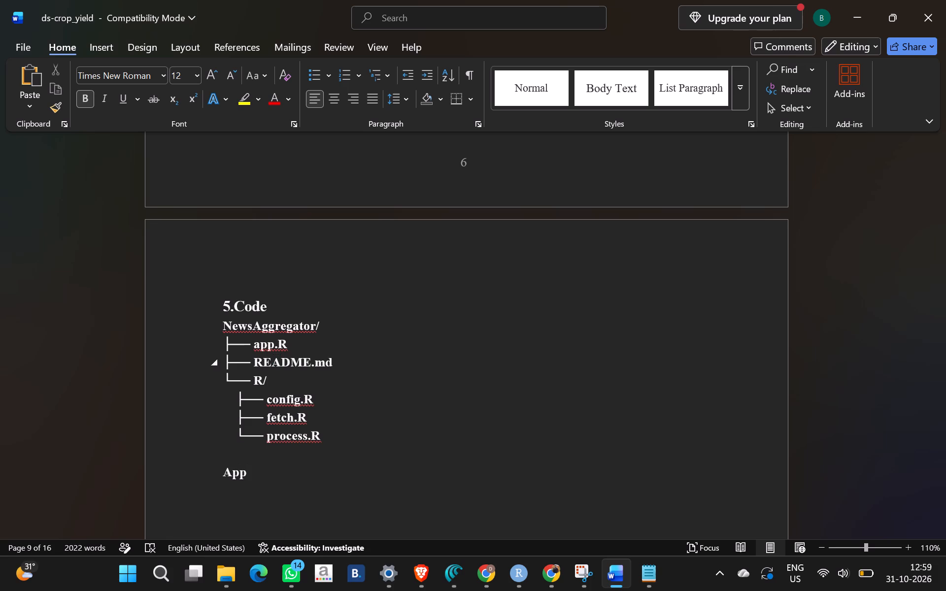
pyautogui.press('.')
pyautogui.press('r')
pyautogui.press('BackSpace')
pyautogui.hotkey('shift', 'r')
pyautogui.press('Return')
pyautogui.press('Return')
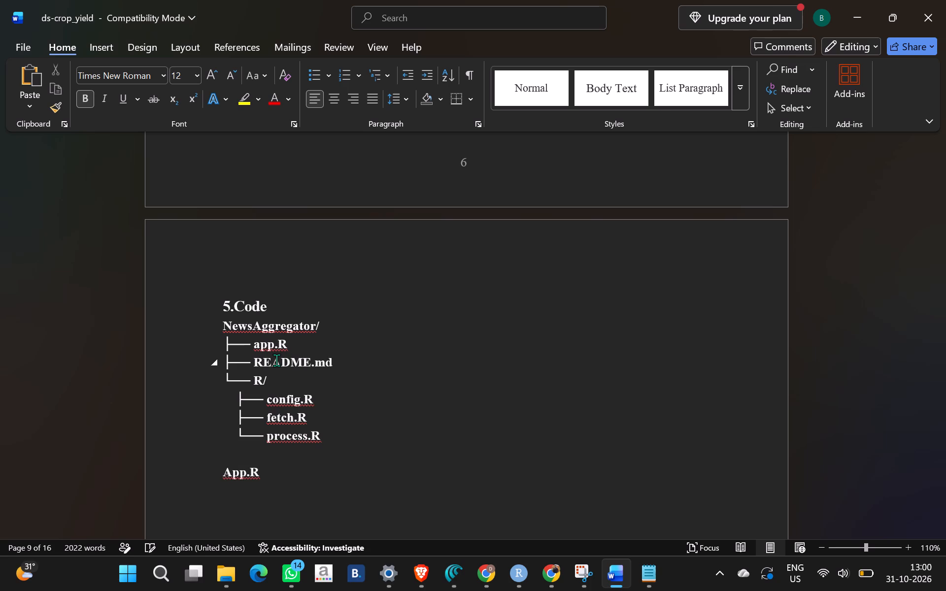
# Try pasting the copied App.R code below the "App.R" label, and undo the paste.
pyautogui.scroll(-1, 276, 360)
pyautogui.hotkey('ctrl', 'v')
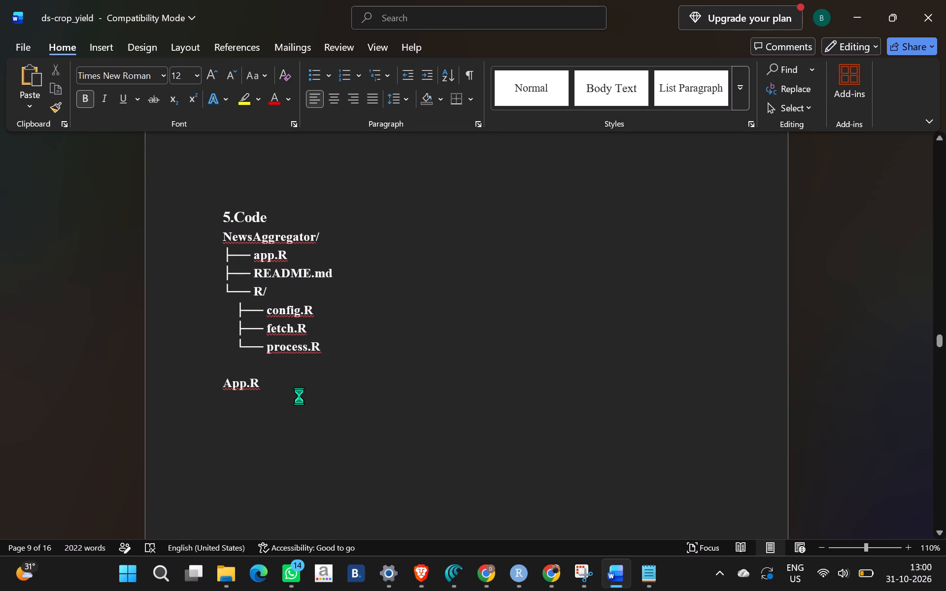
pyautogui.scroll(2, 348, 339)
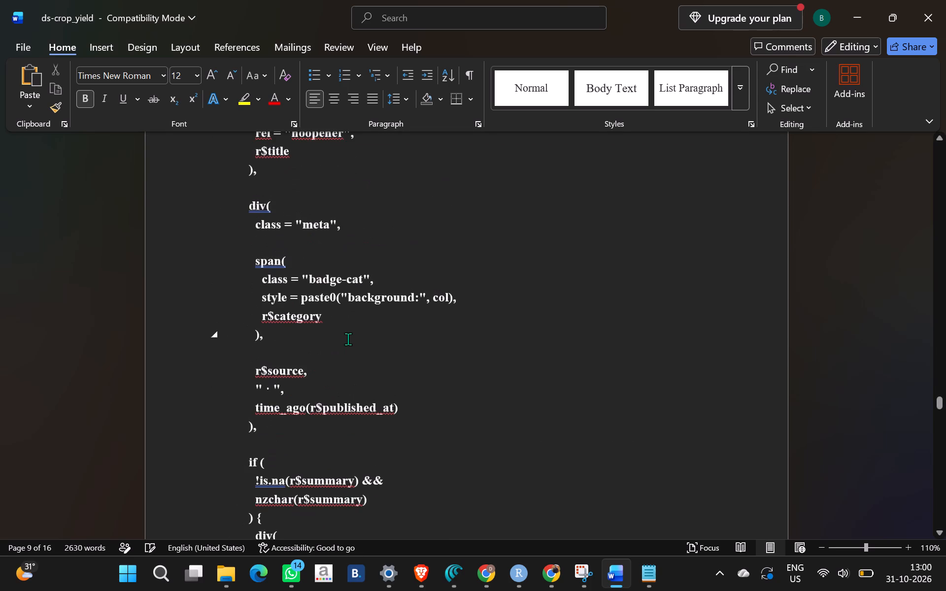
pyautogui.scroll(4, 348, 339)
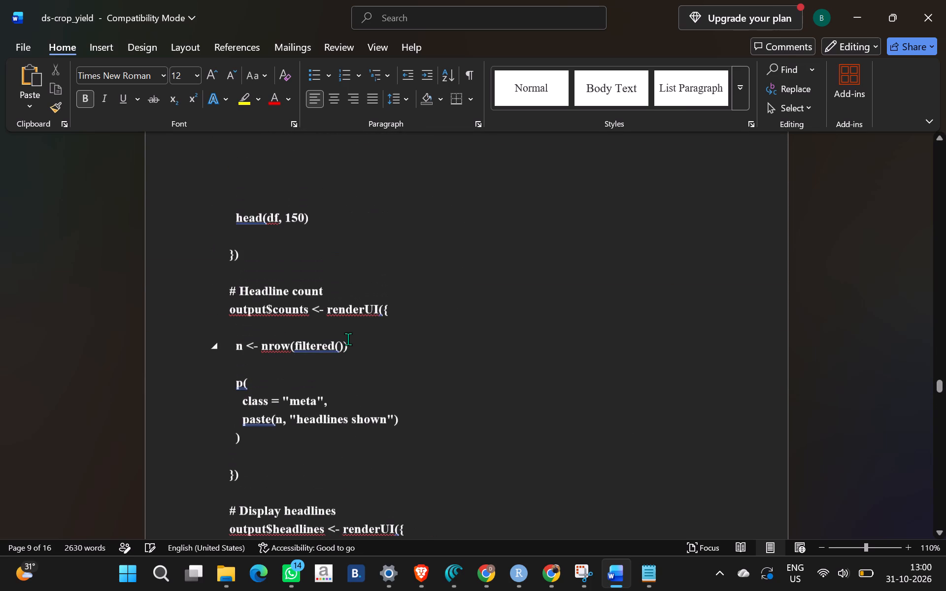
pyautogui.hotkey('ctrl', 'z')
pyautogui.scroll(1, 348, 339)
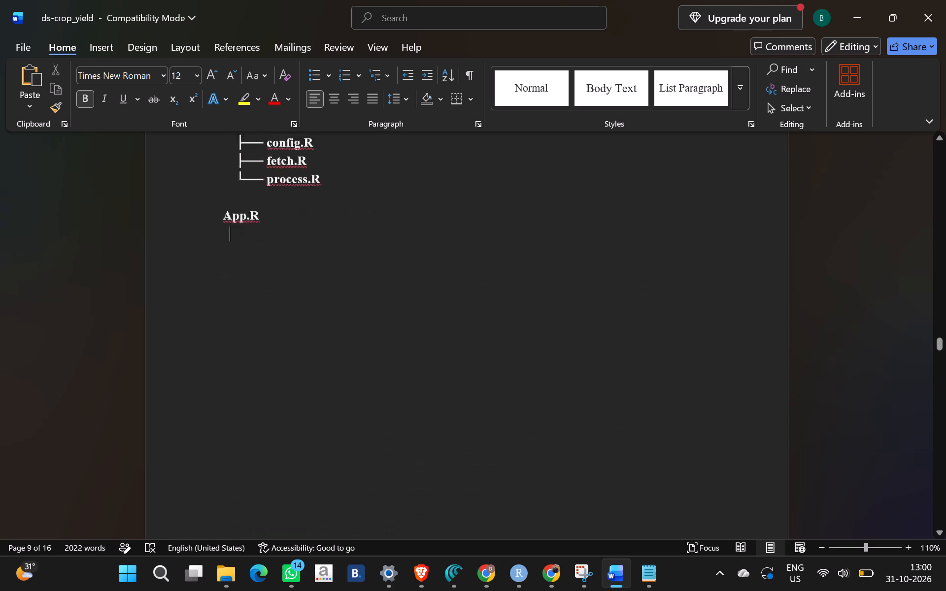
pyautogui.scroll(1, 348, 339)
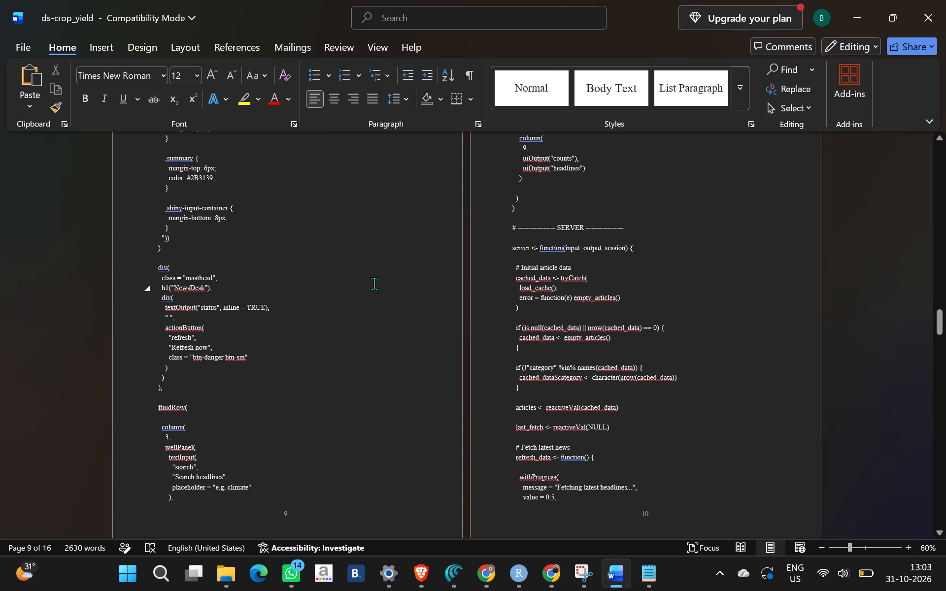
pyautogui.keyDown('ctrl'); pyautogui.scroll(6, 374, 283); pyautogui.keyUp('ctrl')
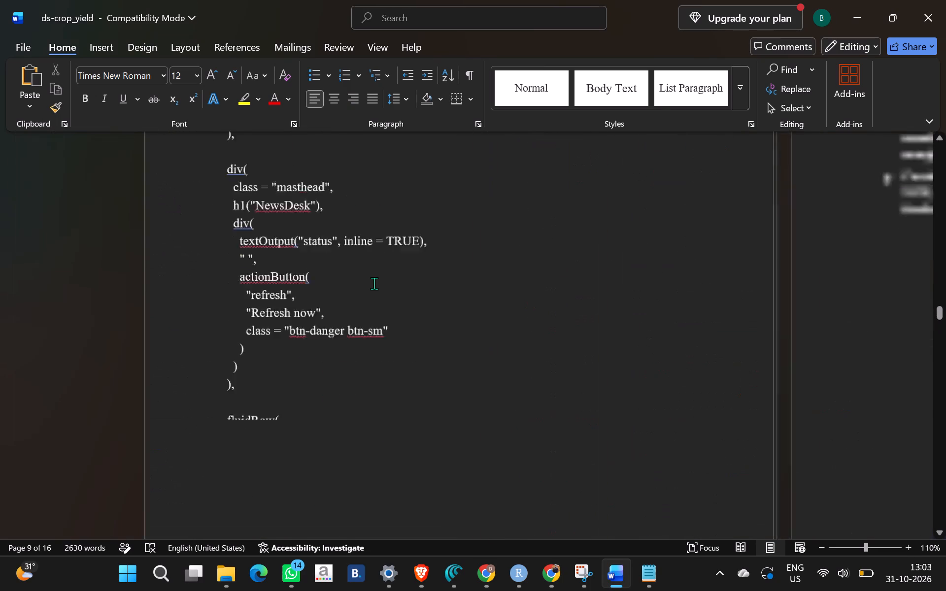
pyautogui.scroll(6, 374, 283)
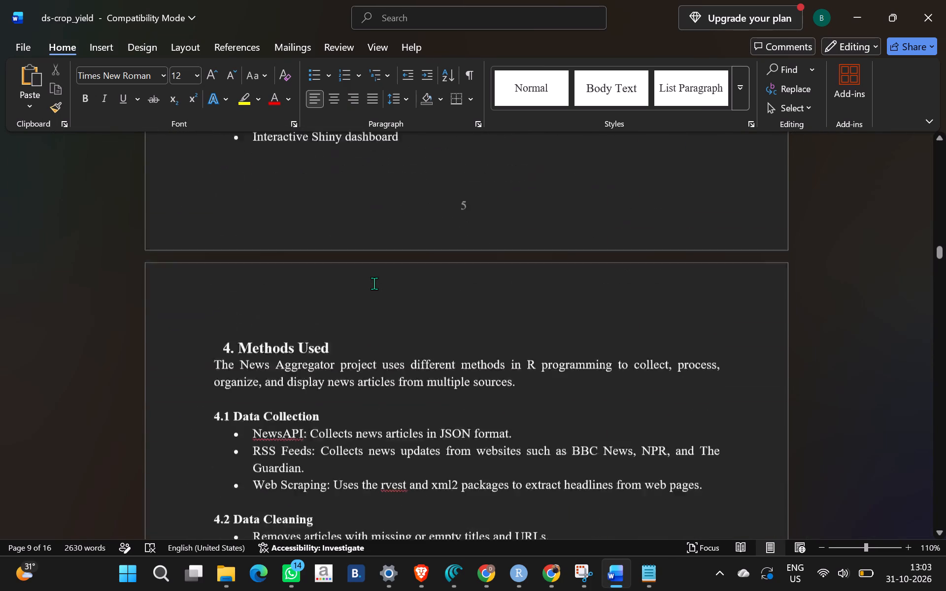
pyautogui.scroll(-4, 374, 283)
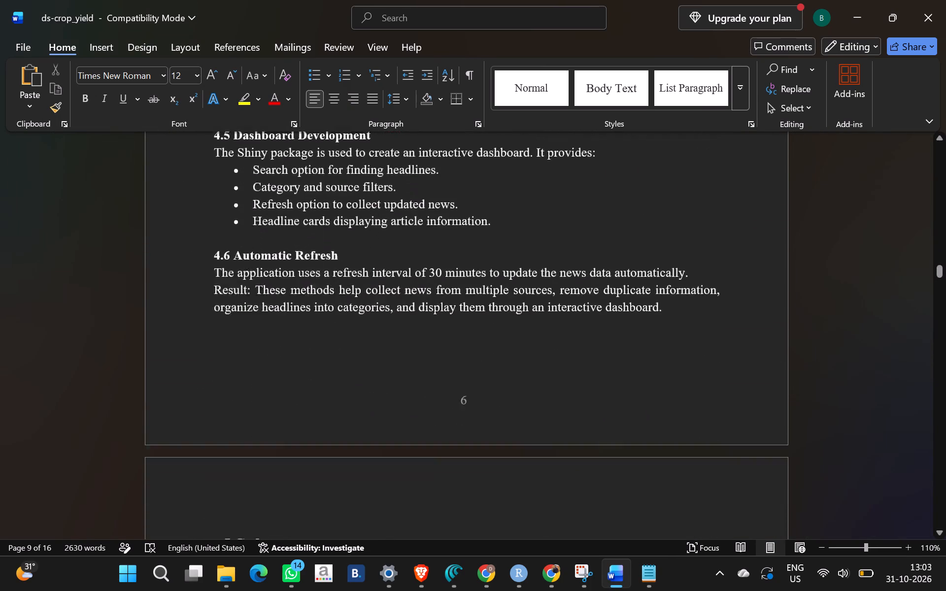
pyautogui.scroll(-1, 374, 283)
pyautogui.scroll(-1, 293, 351)
pyautogui.scroll(-1, 230, 398)
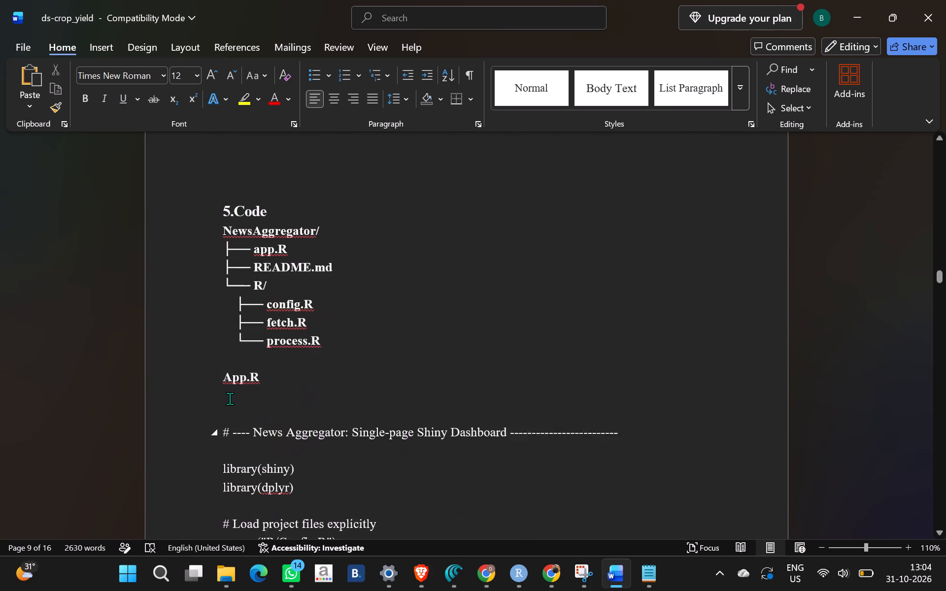
pyautogui.moveTo(223, 403); pyautogui.dragTo(336, 590)
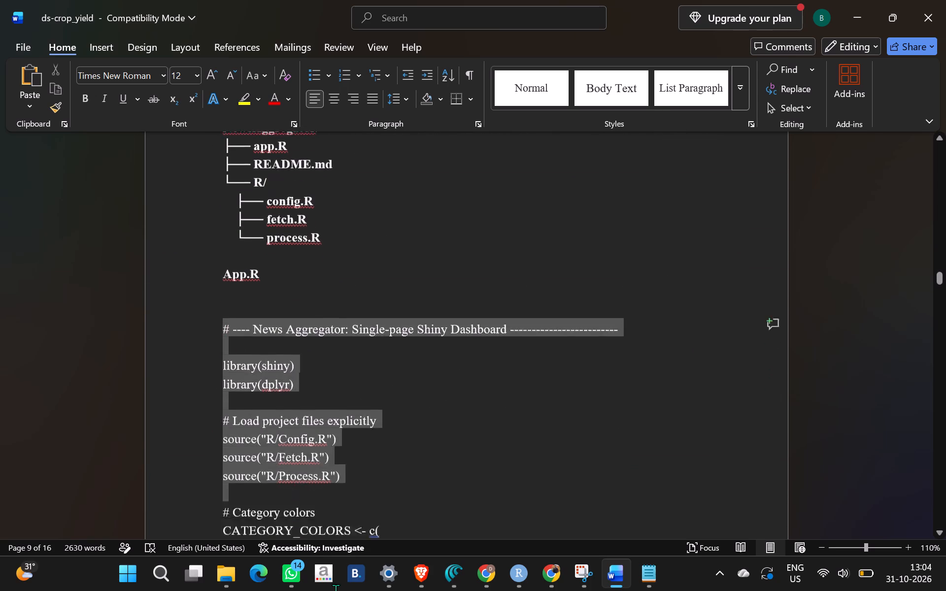
pyautogui.moveTo(336, 590); pyautogui.dragTo(357, 590)
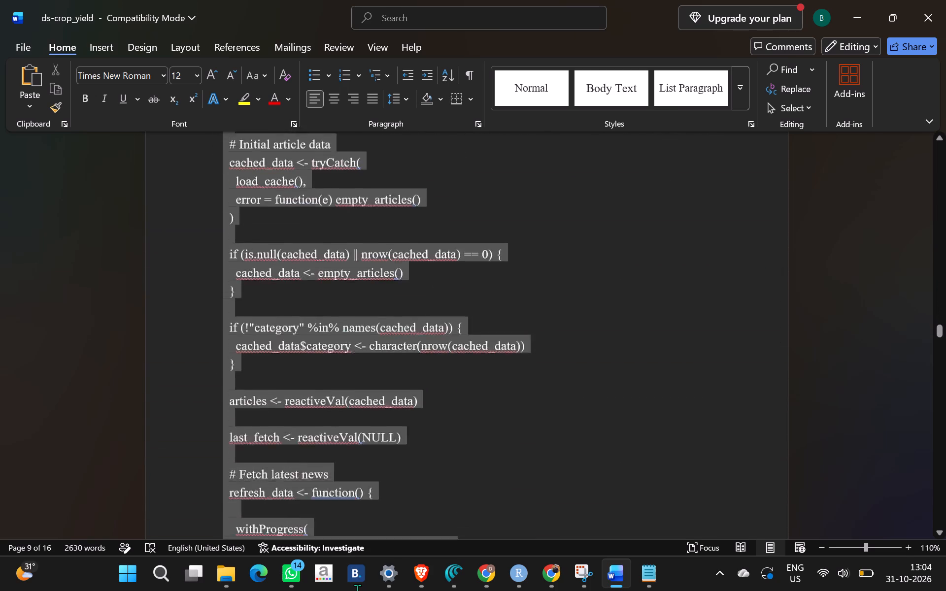
pyautogui.moveTo(357, 590); pyautogui.dragTo(355, 590)
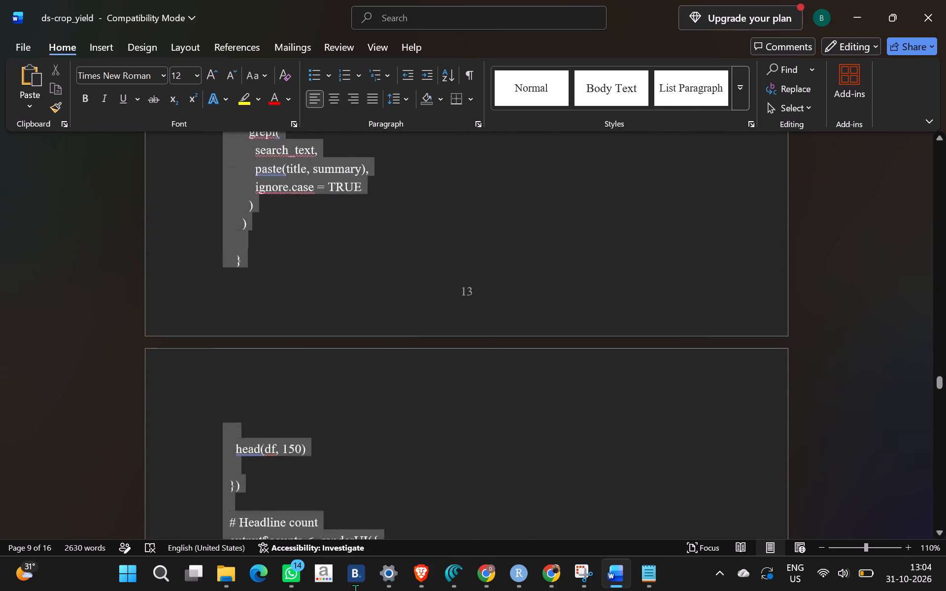
pyautogui.moveTo(355, 590); pyautogui.dragTo(362, 590)
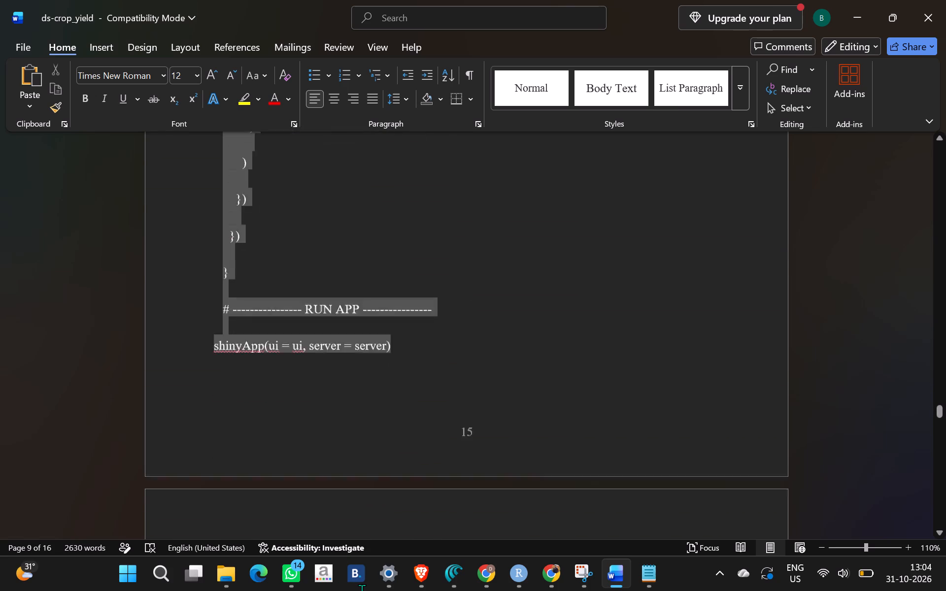
pyautogui.moveTo(362, 590); pyautogui.dragTo(309, 225)
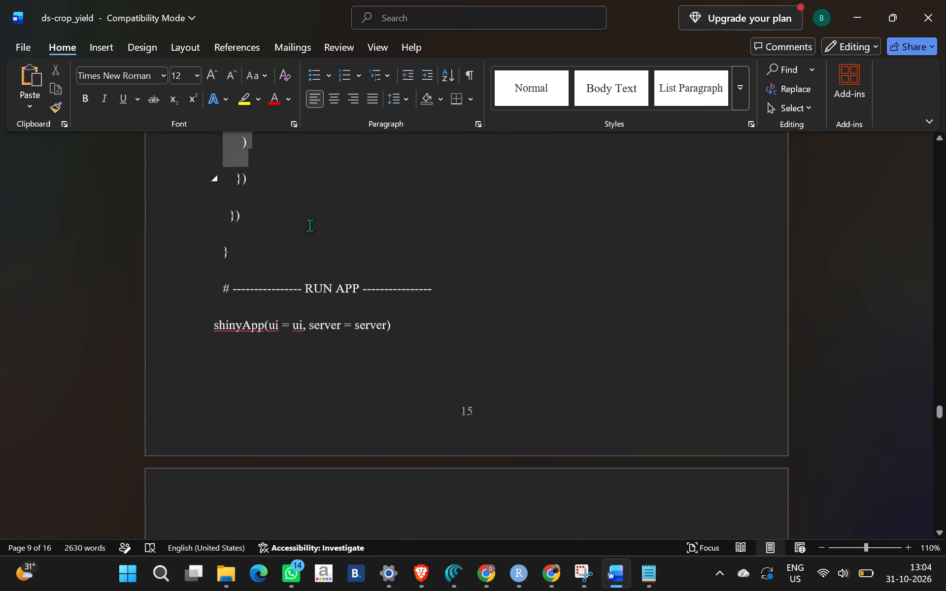
pyautogui.moveTo(309, 225); pyautogui.dragTo(408, 337)
pyautogui.press('BackSpace')
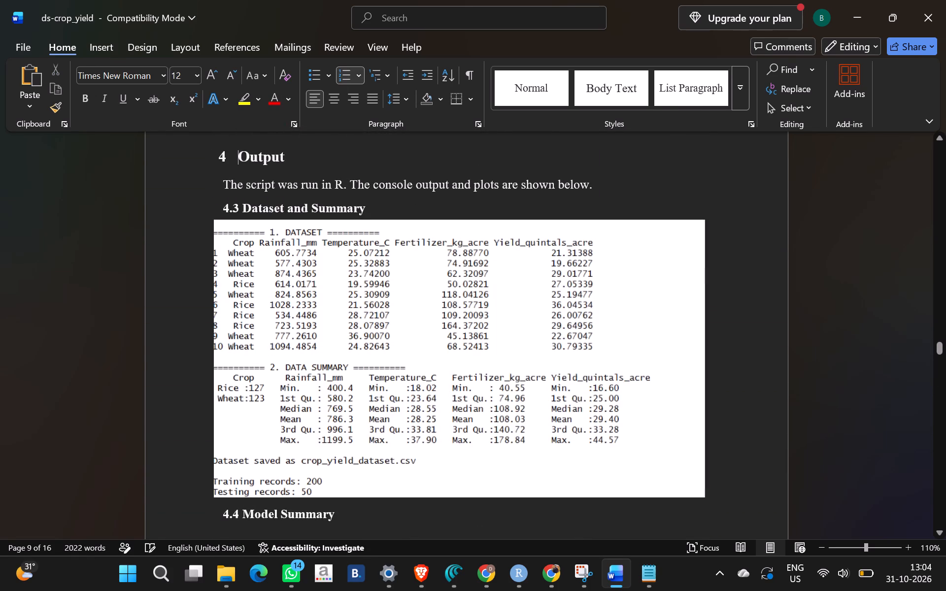
# Paste the copied R code in non-bold text on a new line directly below the App.R heading.
pyautogui.scroll(2, 408, 337)
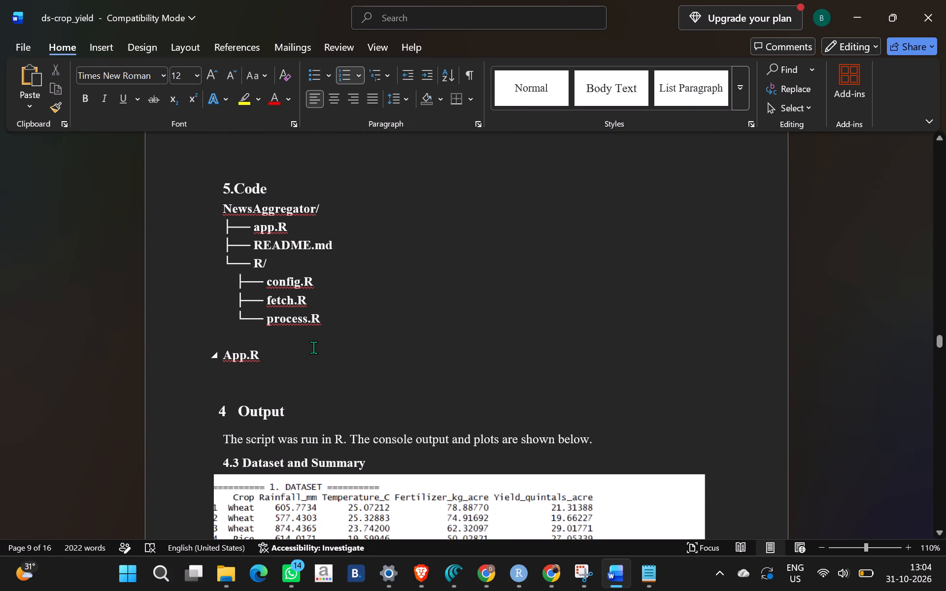
pyautogui.click(304, 348)
pyautogui.click(263, 354)
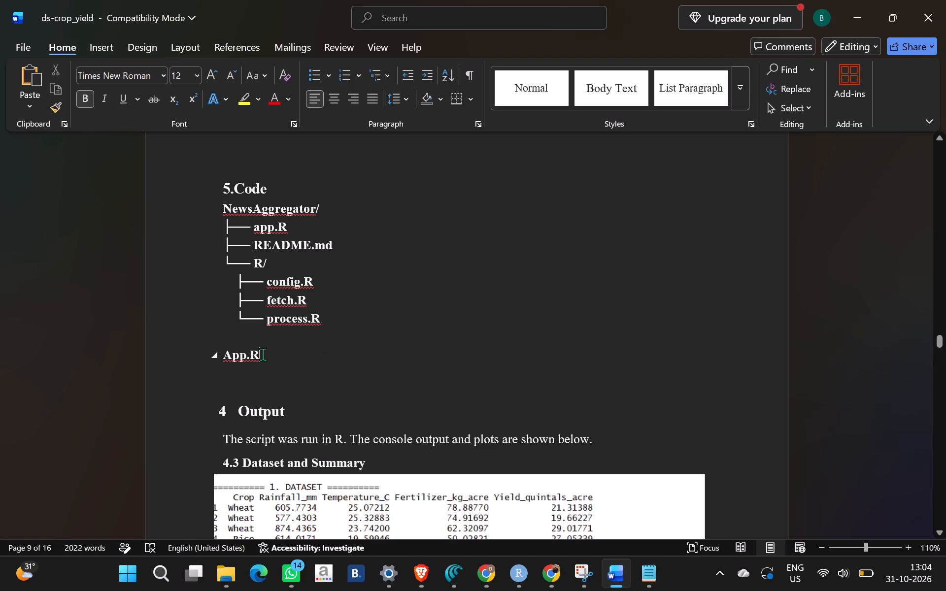
pyautogui.press('Return')
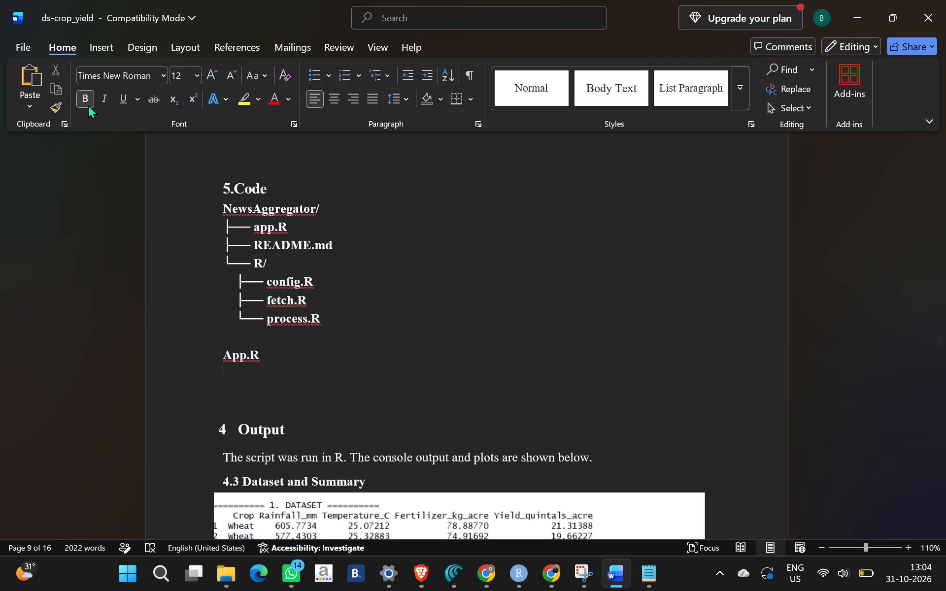
pyautogui.click(88, 105)
pyautogui.hotkey('ctrl', 'v')
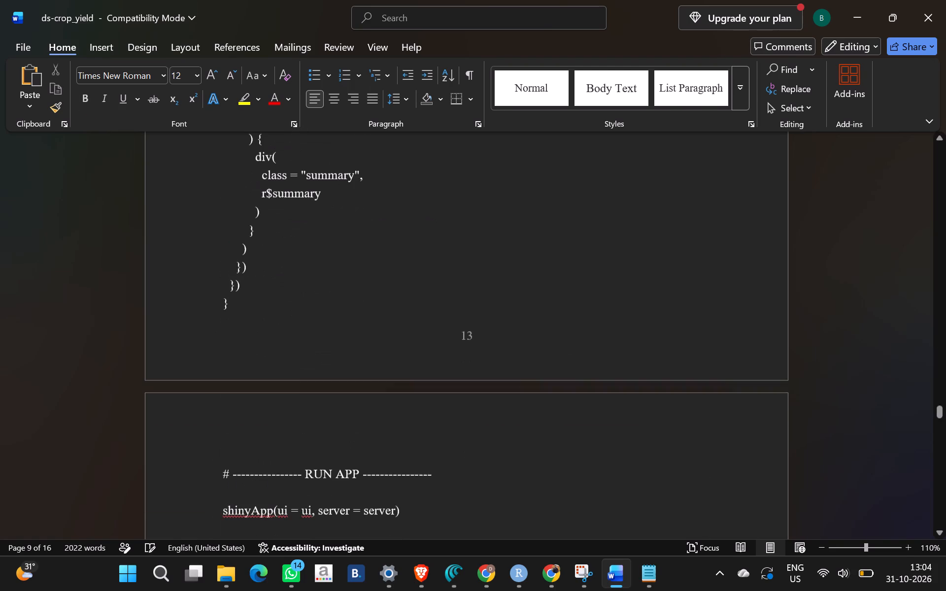
# Review the pasted App.R code throughout the 5.Code section, from the library imports to the RUN APP section.
pyautogui.scroll(4, 312, 329)
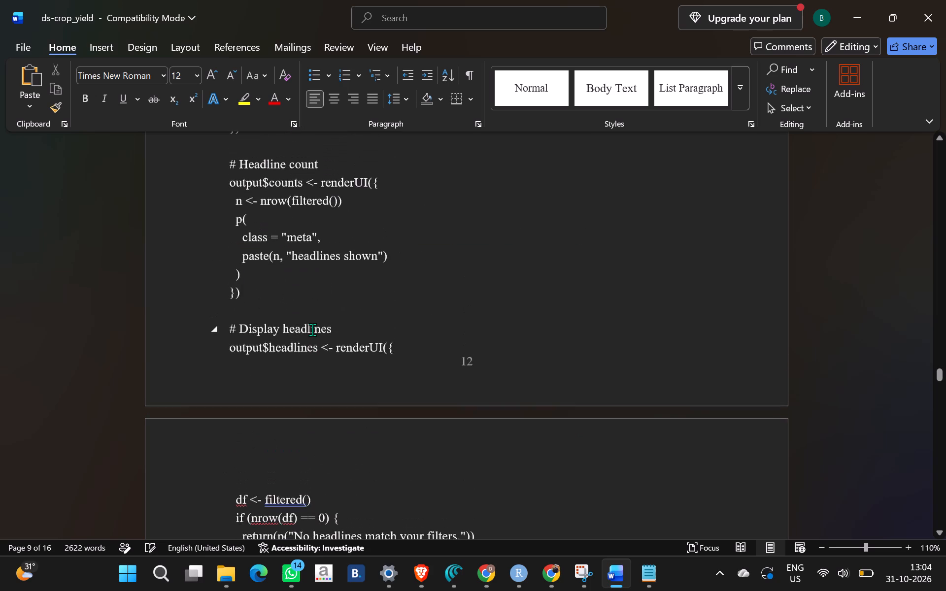
pyautogui.scroll(4, 312, 329)
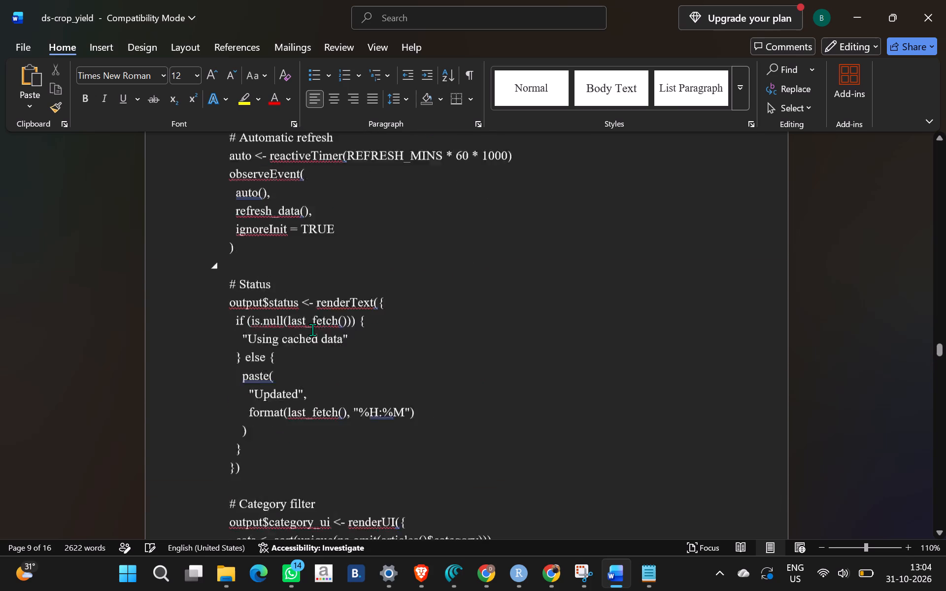
pyautogui.scroll(4, 312, 329)
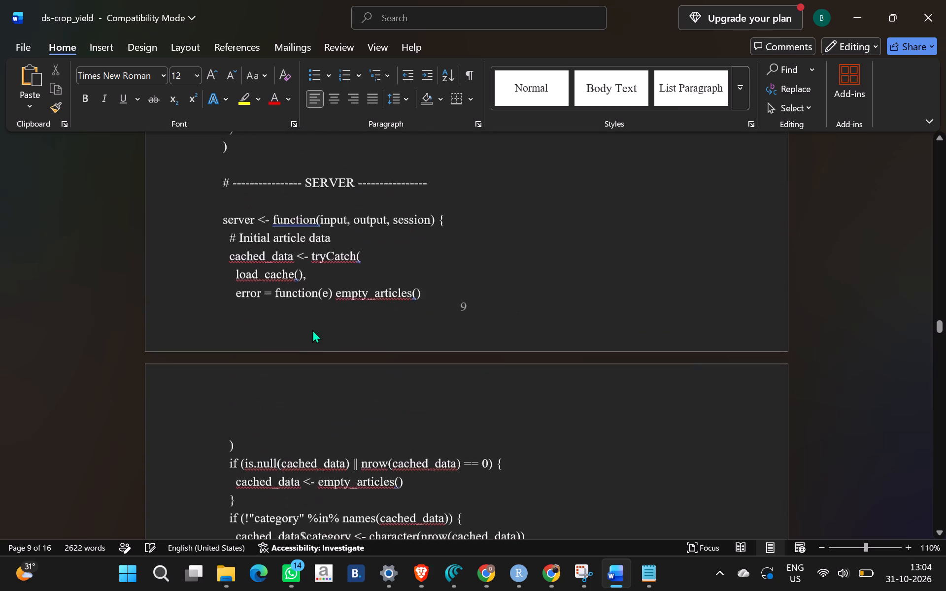
pyautogui.scroll(7, 312, 329)
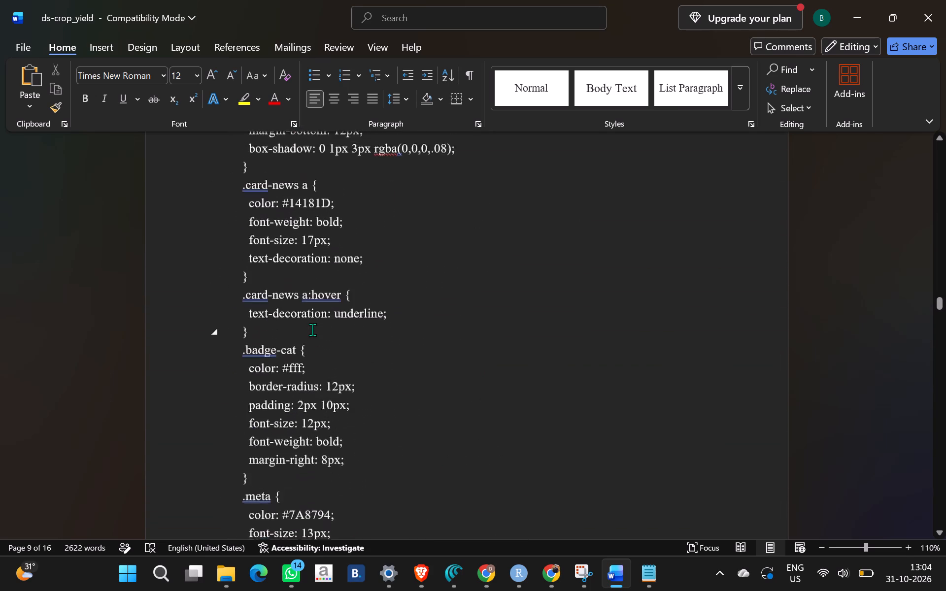
pyautogui.scroll(3, 312, 329)
pyautogui.keyDown('ctrl'); pyautogui.scroll(-1, 312, 329); pyautogui.keyUp('ctrl')
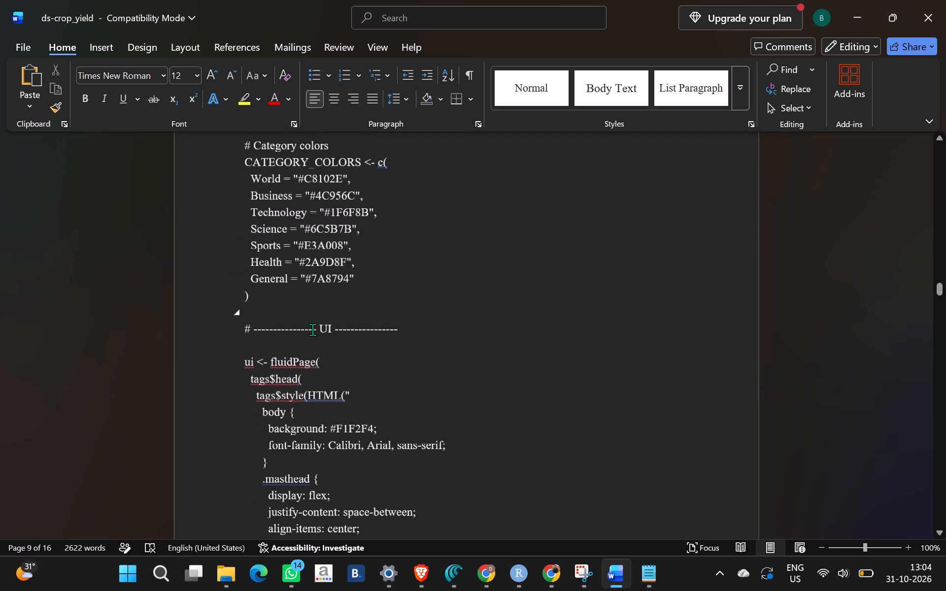
pyautogui.scroll(2, 312, 329)
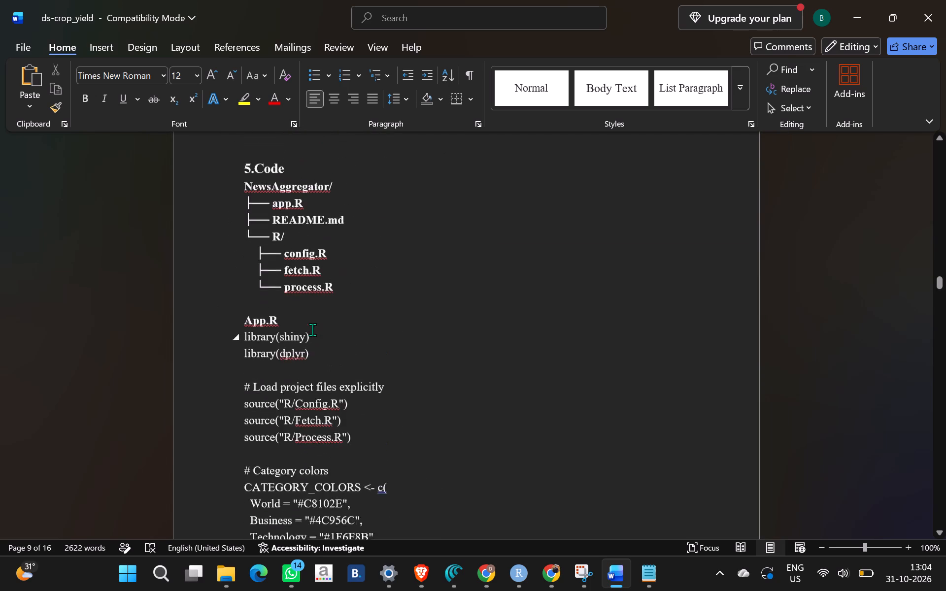
pyautogui.scroll(1, 312, 329)
pyautogui.scroll(-3, 312, 329)
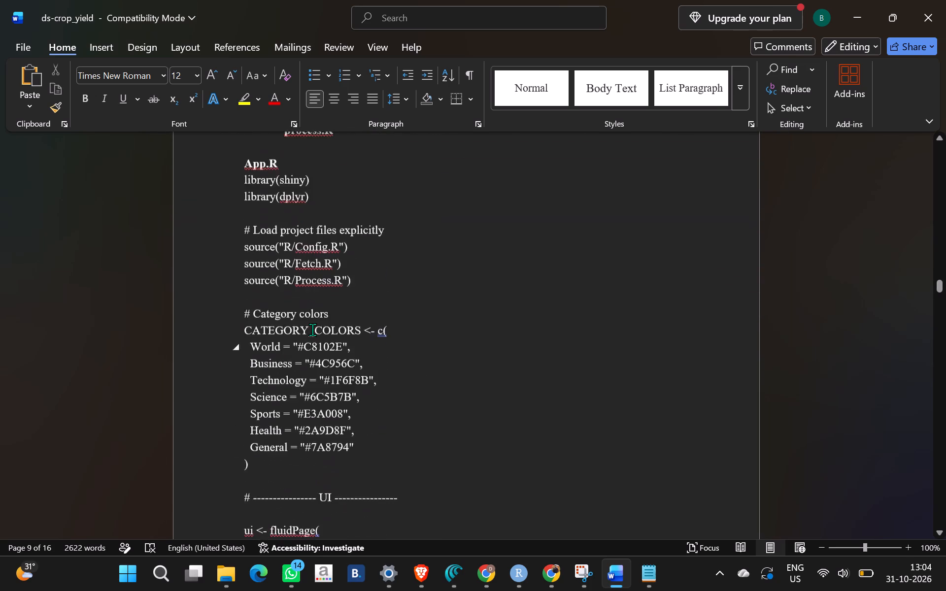
pyautogui.scroll(-6, 312, 329)
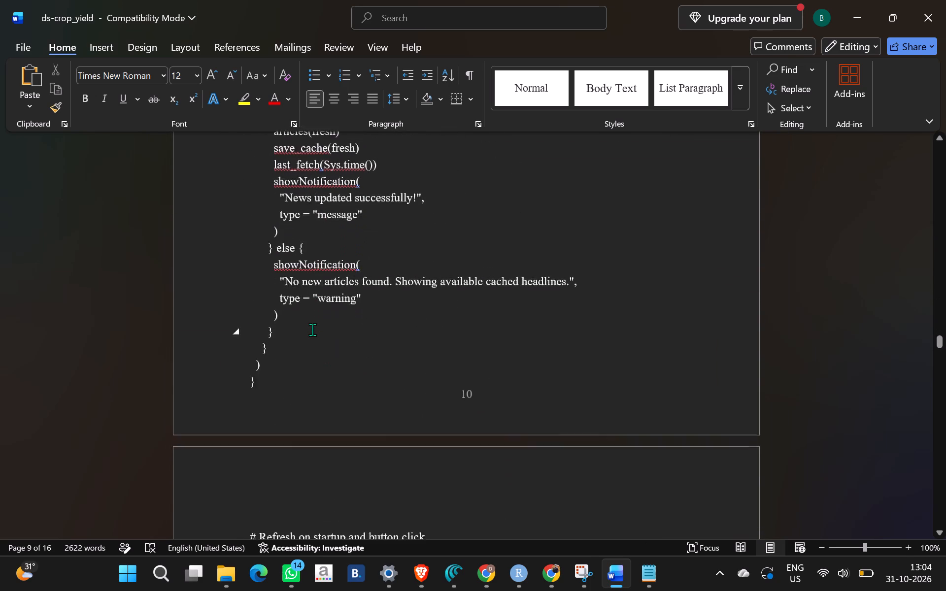
pyautogui.scroll(-6, 312, 329)
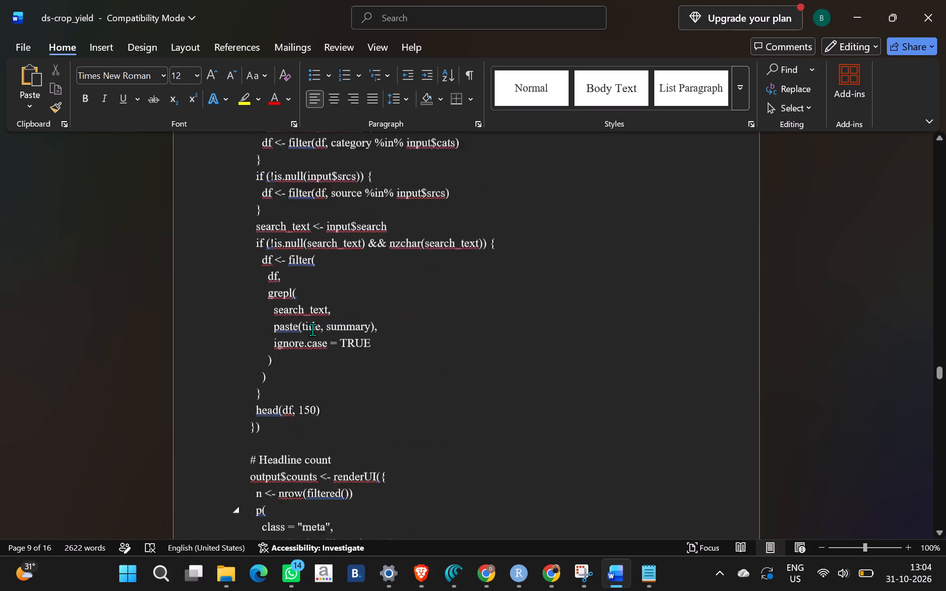
pyautogui.scroll(-6, 312, 329)
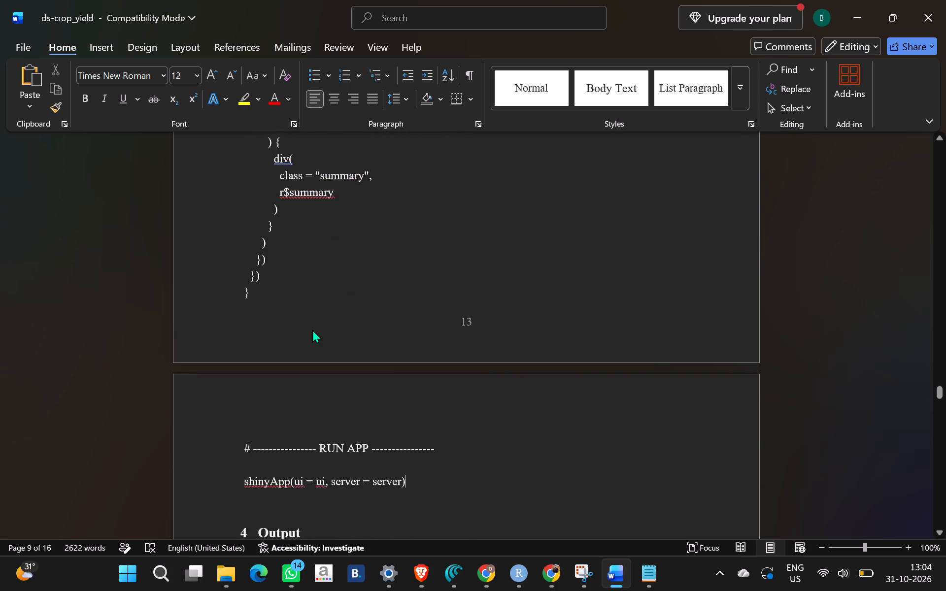
# Replace the Output heading's automatic number with "6." and save the document.
pyautogui.scroll(-4, 312, 329)
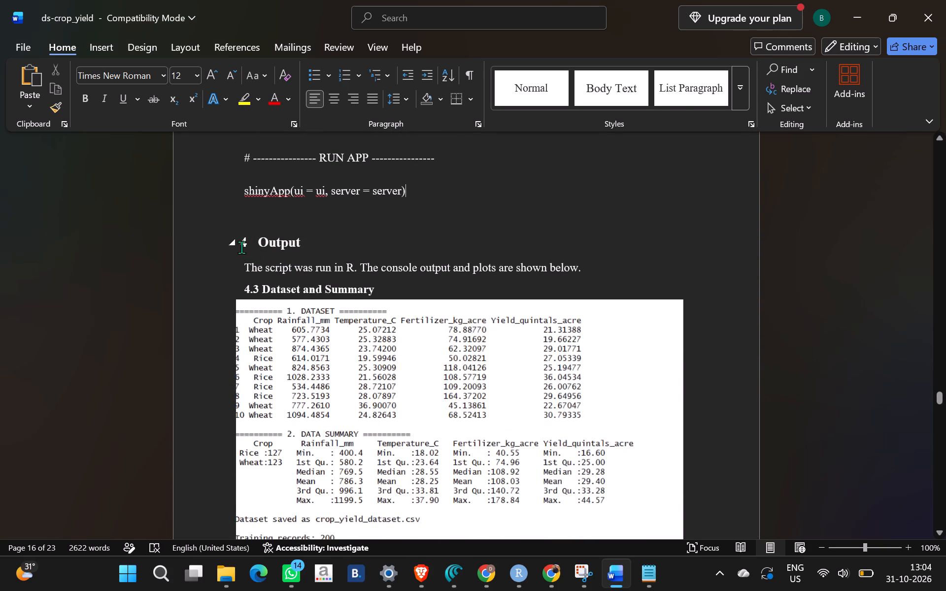
pyautogui.click(259, 241)
pyautogui.press('BackSpace')
pyautogui.press('BackSpace')
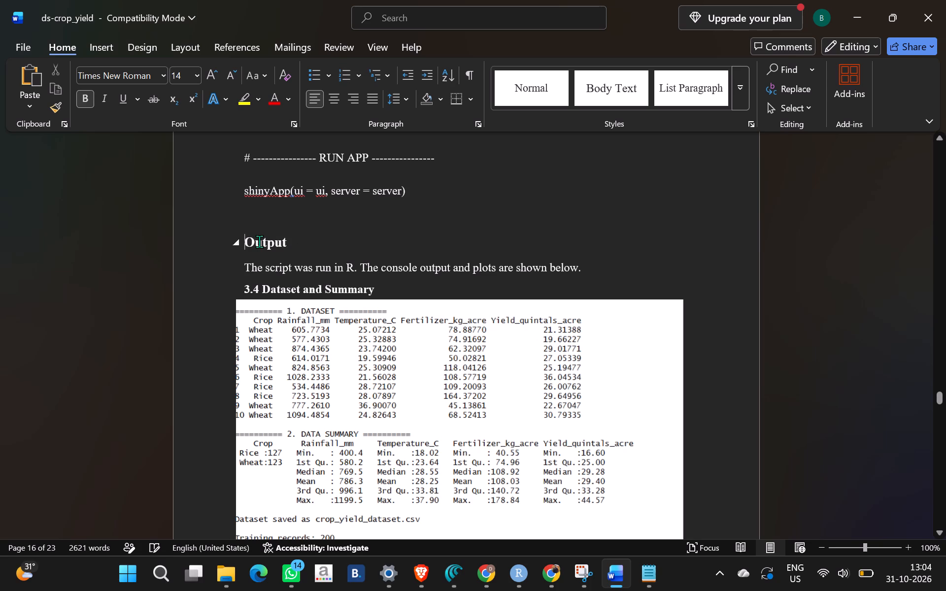
pyautogui.press('6')
pyautogui.press('.')
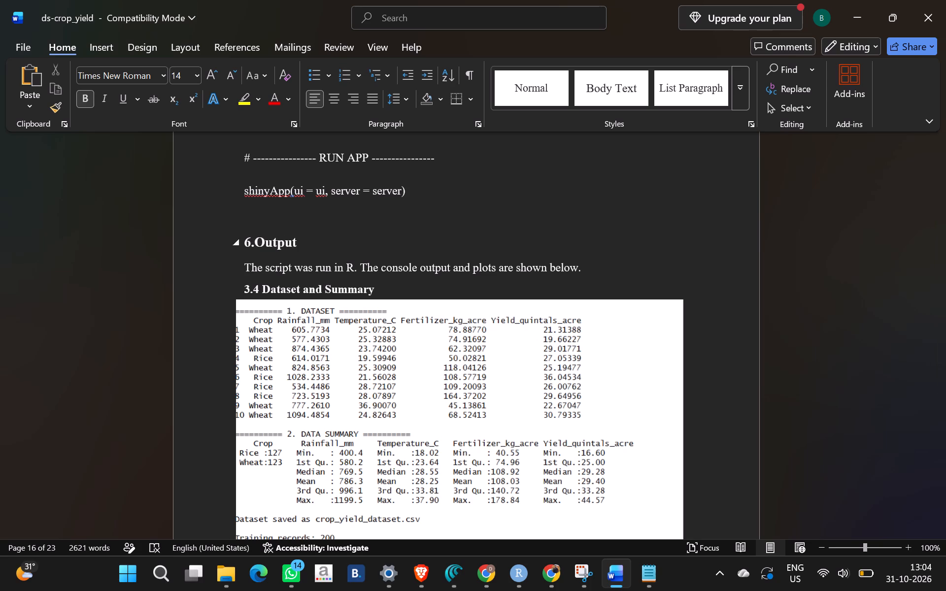
pyautogui.hotkey('ctrl', 's')
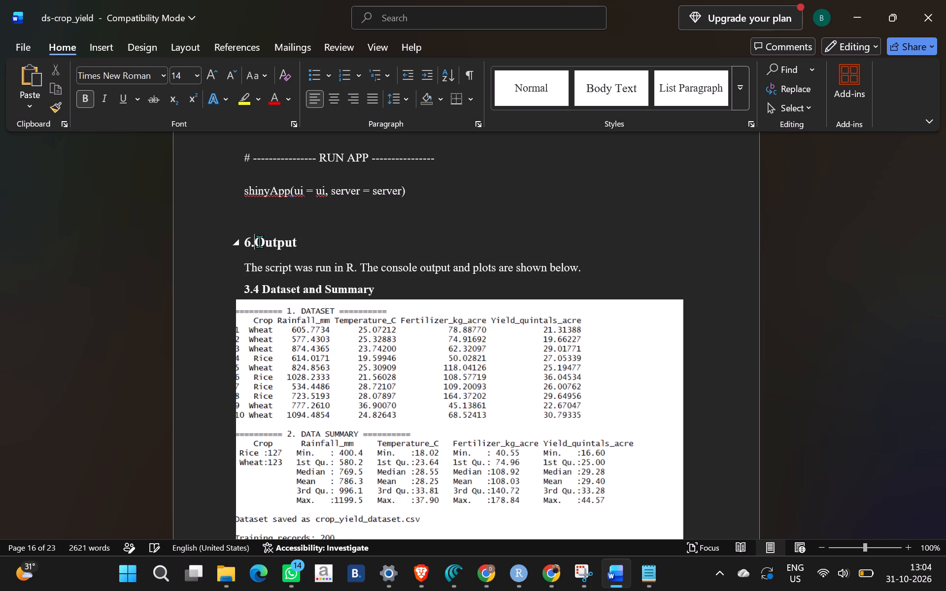